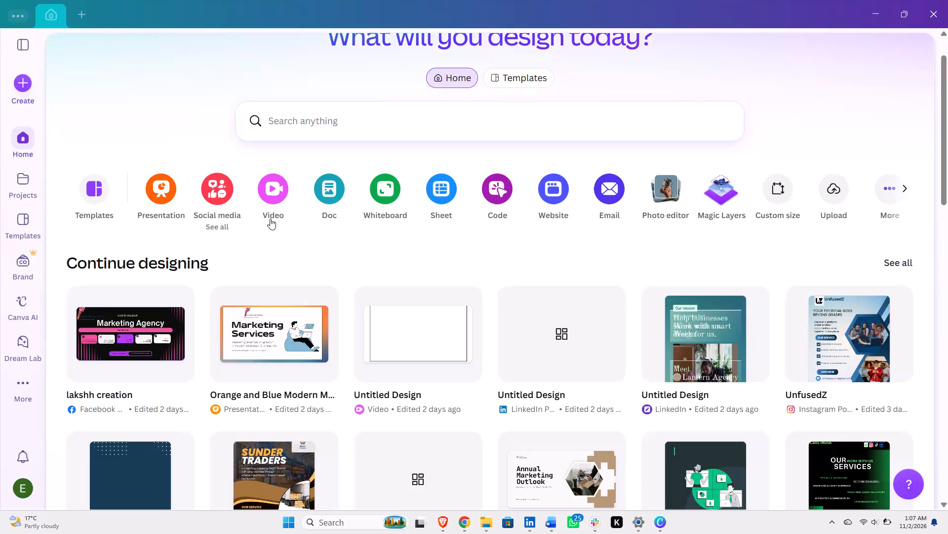
Create a blank Facebook Post (Landscape) design, 1200 × 630 px, from the social media formats.
{"action": "left_click", "coordinate": [225, 197]}
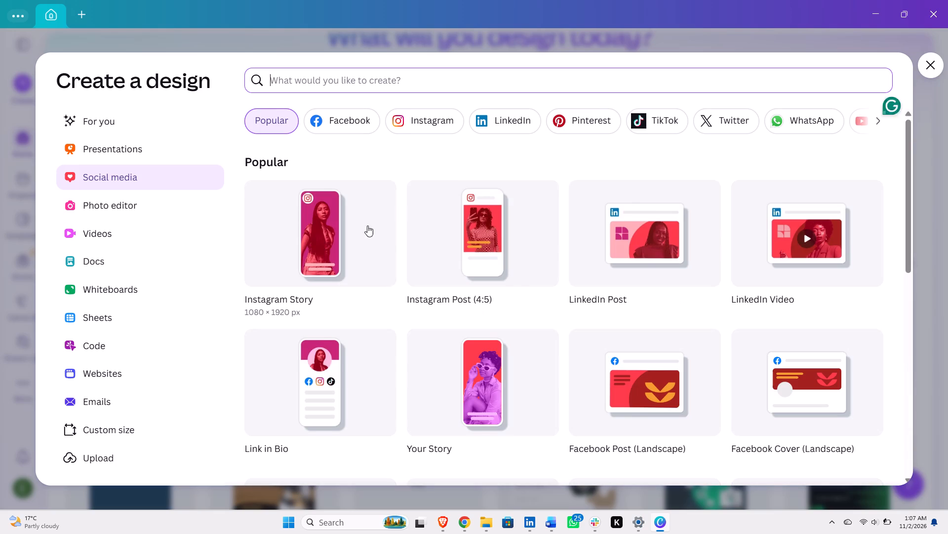
{"action": "scroll", "coordinate": [520, 275], "scroll_direction": "down", "scroll_amount": 2}
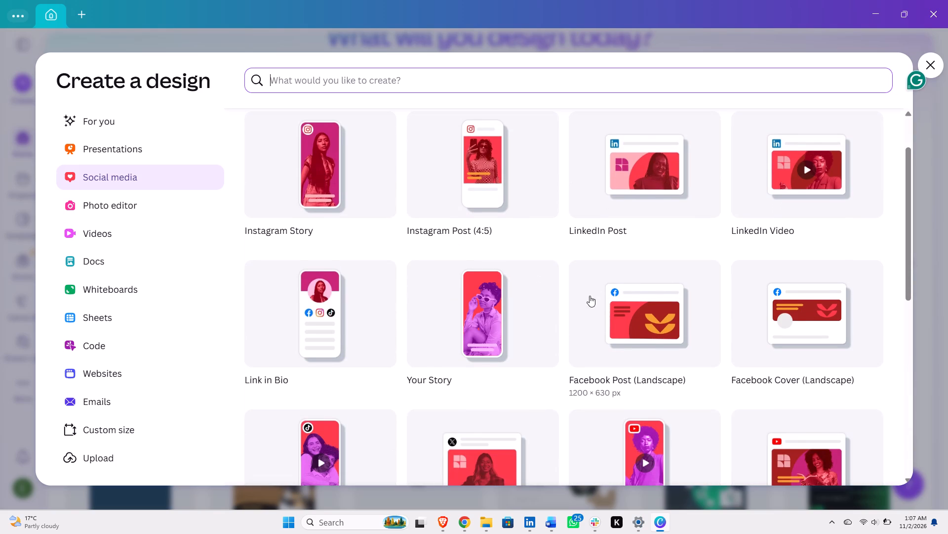
{"action": "scroll", "coordinate": [653, 338], "scroll_direction": "down", "scroll_amount": 1}
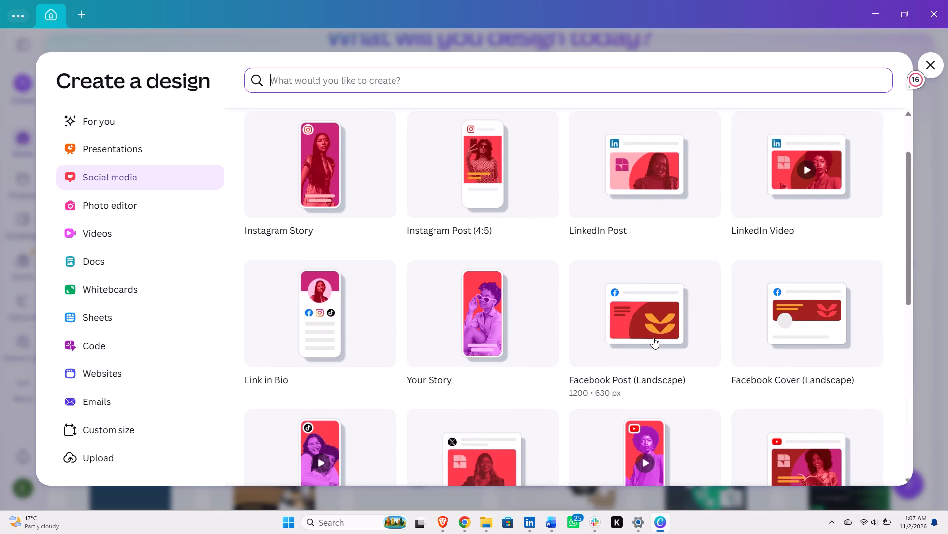
{"action": "scroll", "coordinate": [653, 338], "scroll_direction": "down", "scroll_amount": 1}
{"action": "left_click", "coordinate": [648, 314]}
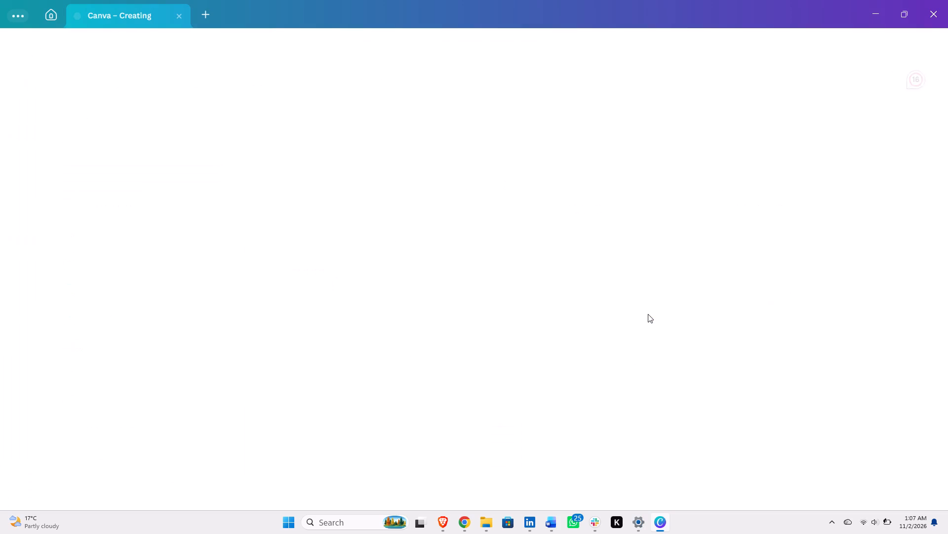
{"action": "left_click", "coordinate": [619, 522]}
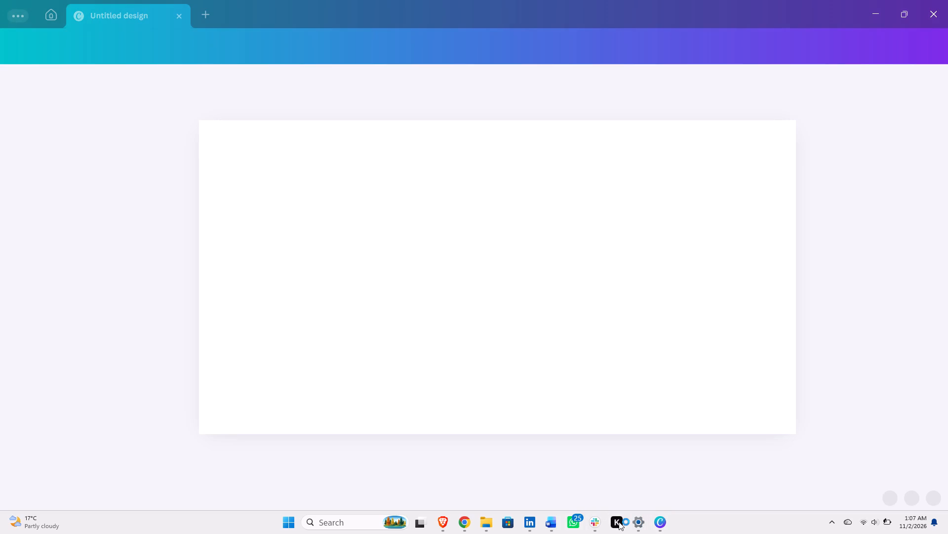
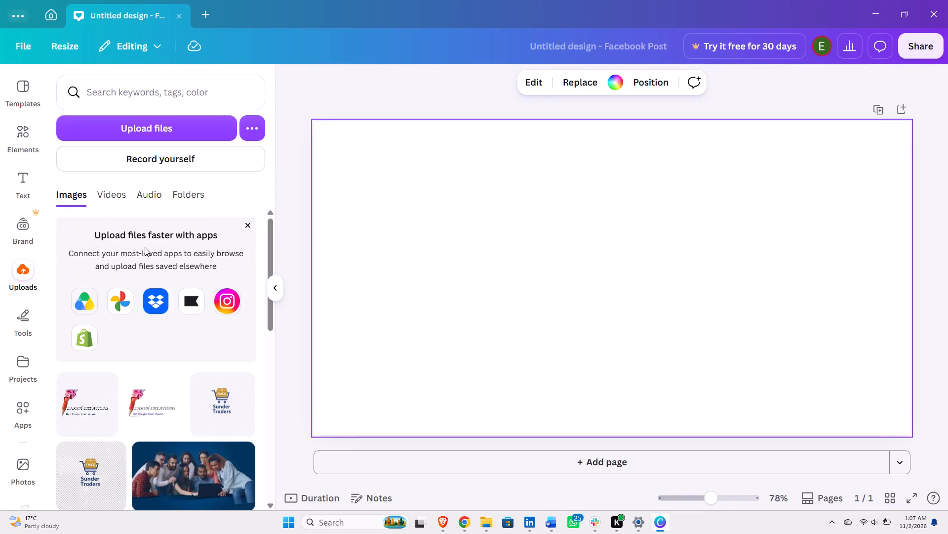
Add the recently used photo of trees growing on coin stacks to the blank page.
{"action": "left_click", "coordinate": [28, 127]}
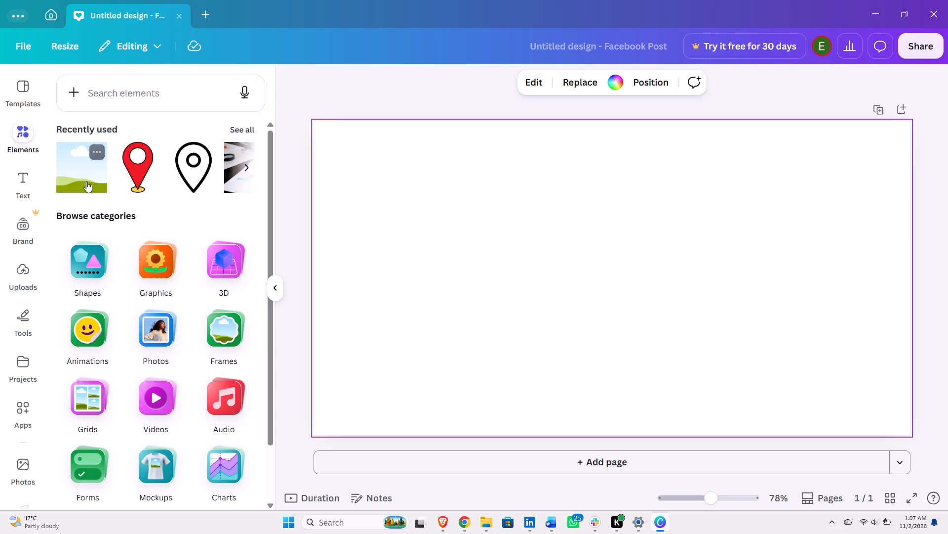
{"action": "scroll", "coordinate": [205, 183], "scroll_direction": "left", "scroll_amount": 2}
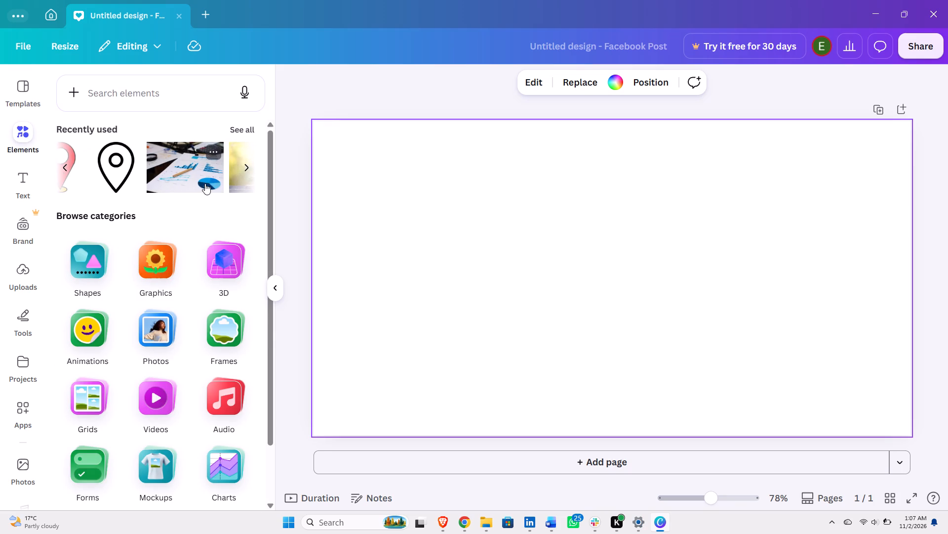
{"action": "scroll", "coordinate": [205, 185], "scroll_direction": "left", "scroll_amount": 1}
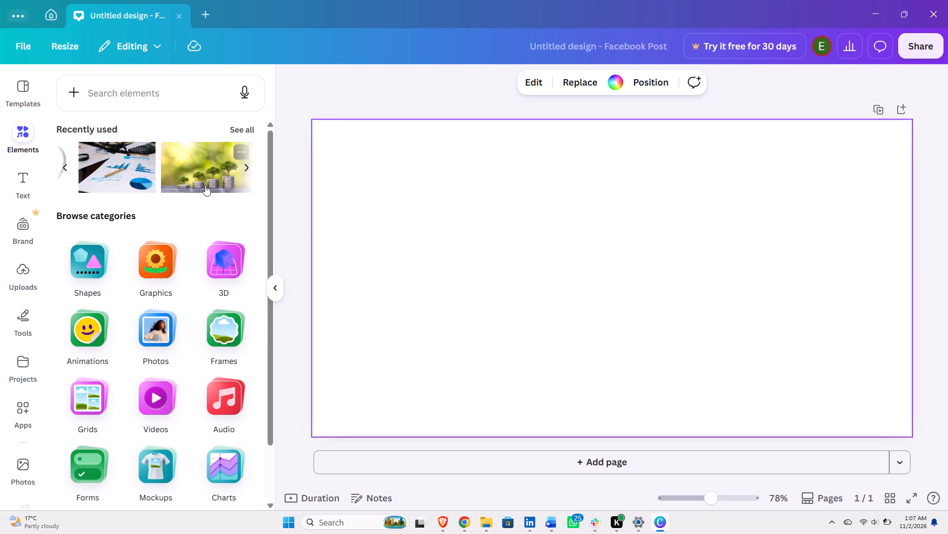
{"action": "scroll", "coordinate": [205, 185], "scroll_direction": "left", "scroll_amount": 1}
{"action": "left_click", "coordinate": [221, 202]}
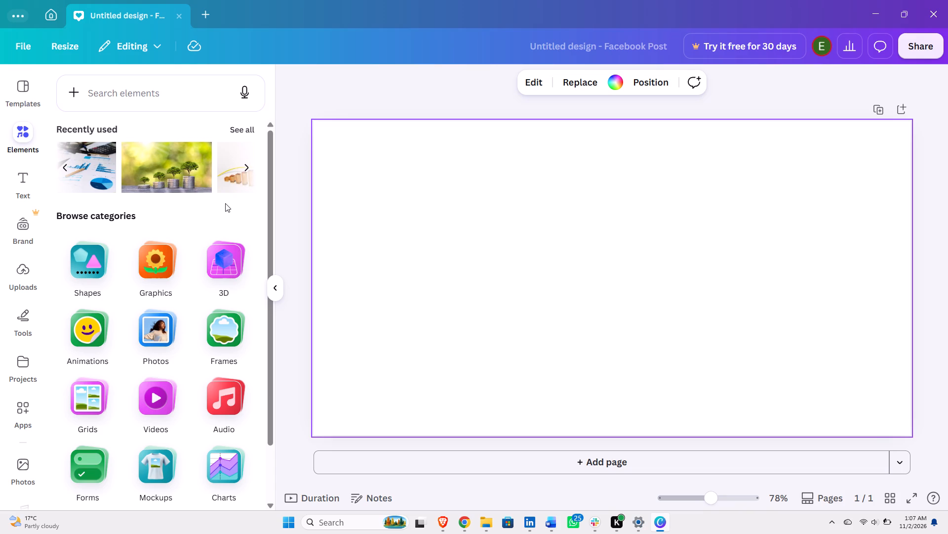
{"action": "scroll", "coordinate": [177, 178], "scroll_direction": "left", "scroll_amount": 1}
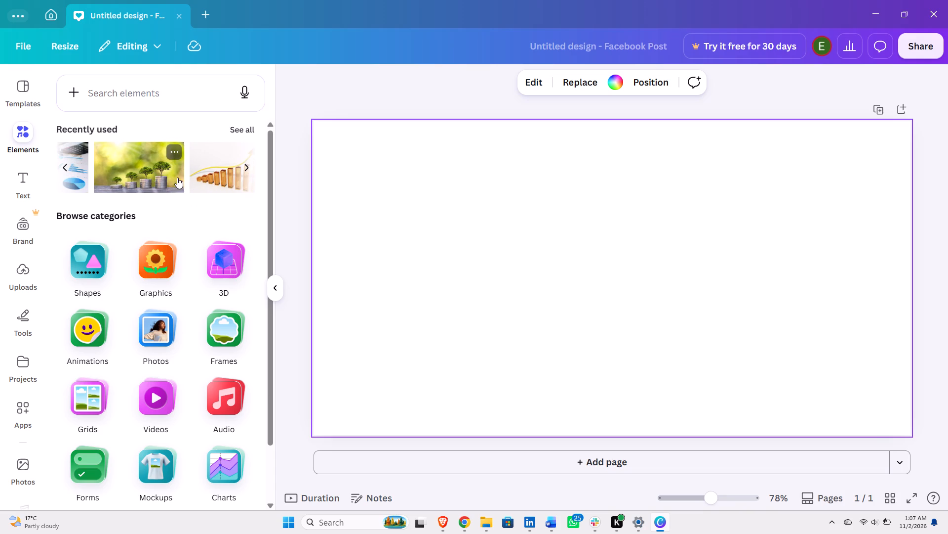
{"action": "left_click", "coordinate": [156, 177]}
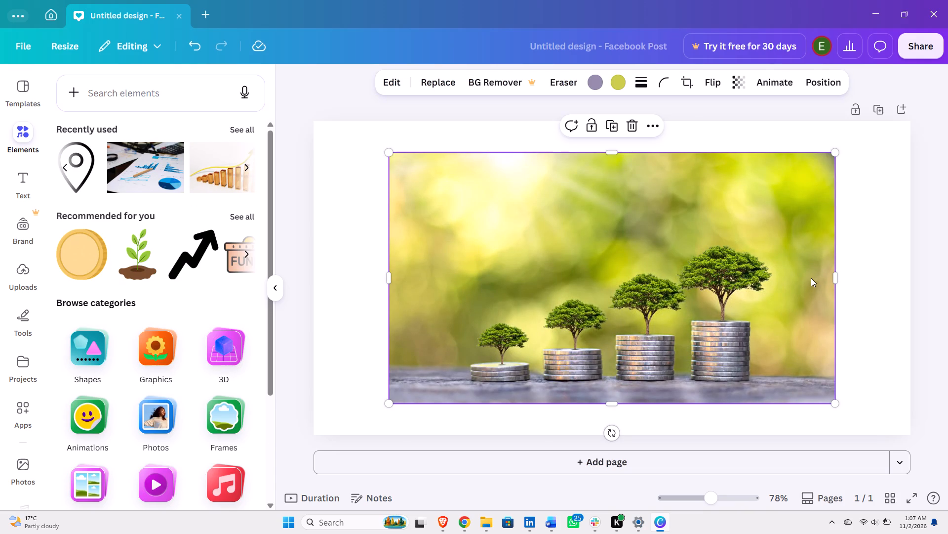
Stretch the coin-stack photo's sides to about 1,149 × 630 px, spanning the page's full height and nearly its full width.
{"action": "left_click_drag", "start_coordinate": [834, 279], "coordinate": [870, 277]}
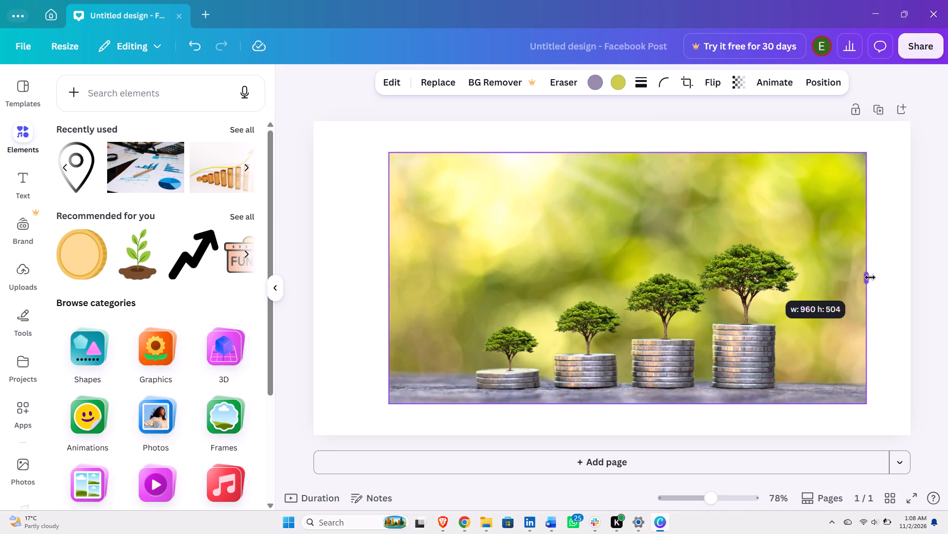
{"action": "left_click_drag", "start_coordinate": [870, 277], "coordinate": [895, 276]}
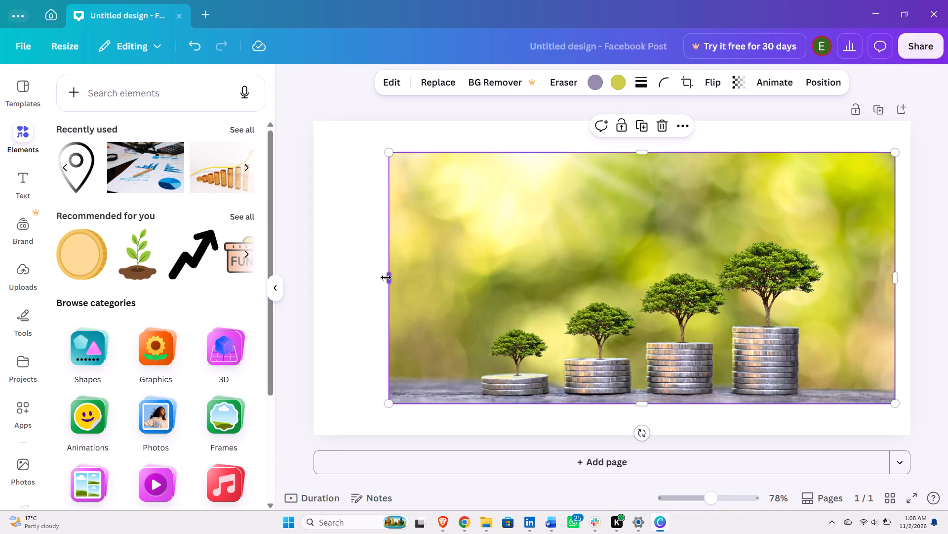
{"action": "left_click_drag", "start_coordinate": [386, 277], "coordinate": [331, 261]}
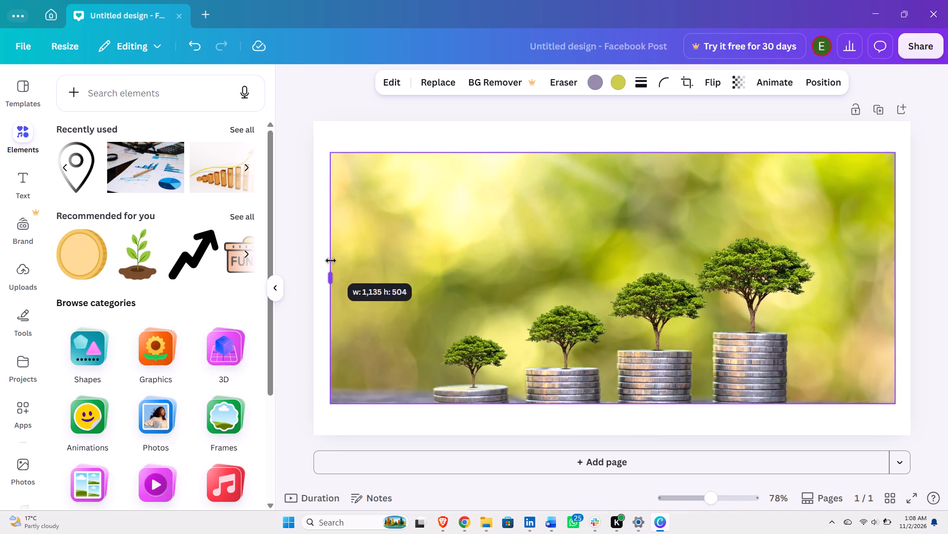
{"action": "left_click_drag", "start_coordinate": [331, 261], "coordinate": [320, 261]}
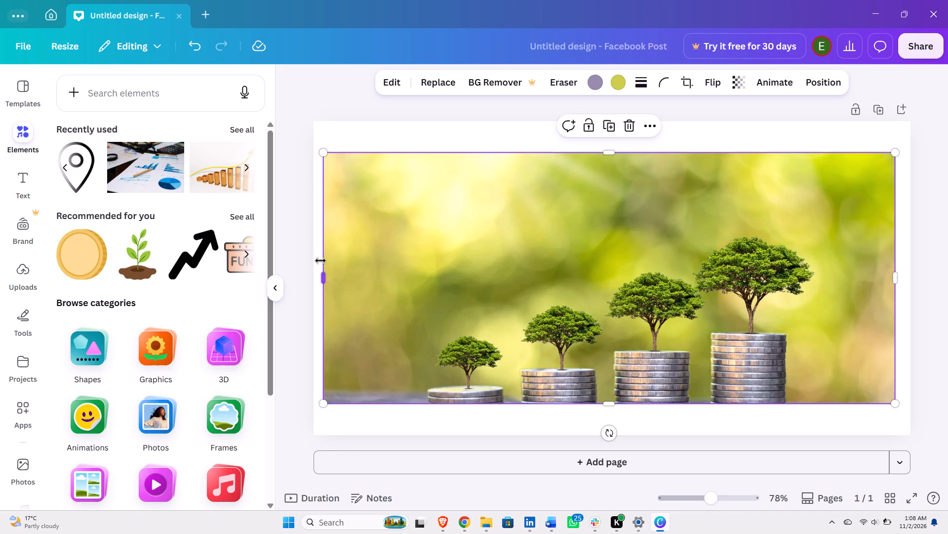
{"action": "left_click_drag", "start_coordinate": [605, 153], "coordinate": [604, 121]}
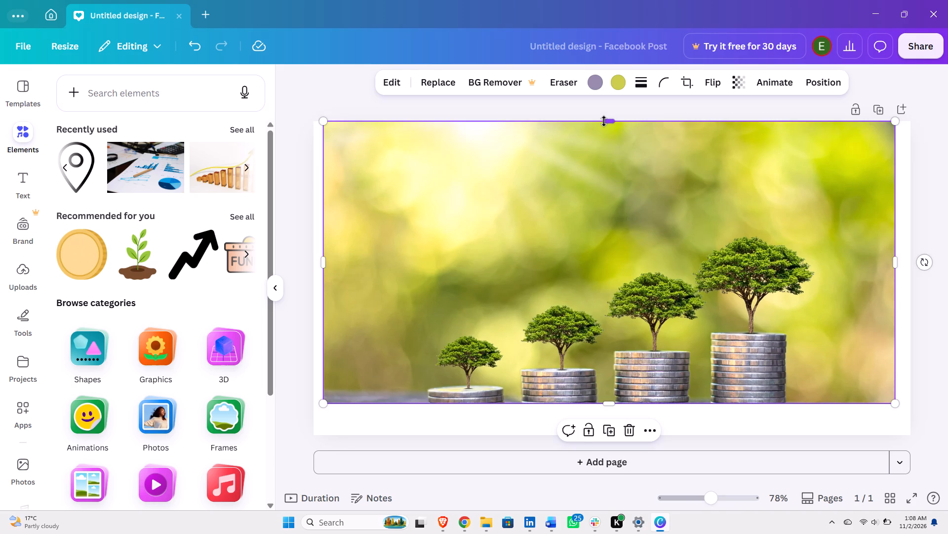
{"action": "left_click_drag", "start_coordinate": [606, 403], "coordinate": [608, 421]}
Stretch the coin-stack tree photo down and out to both sides until it covers the whole page.
{"action": "left_click_drag", "start_coordinate": [608, 421], "coordinate": [600, 437]}
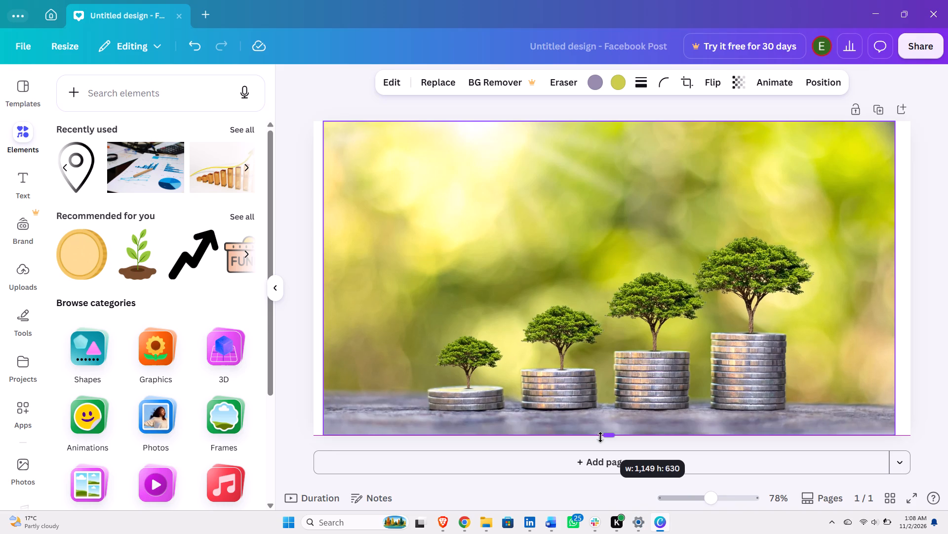
{"action": "left_click_drag", "start_coordinate": [600, 437], "coordinate": [600, 437]}
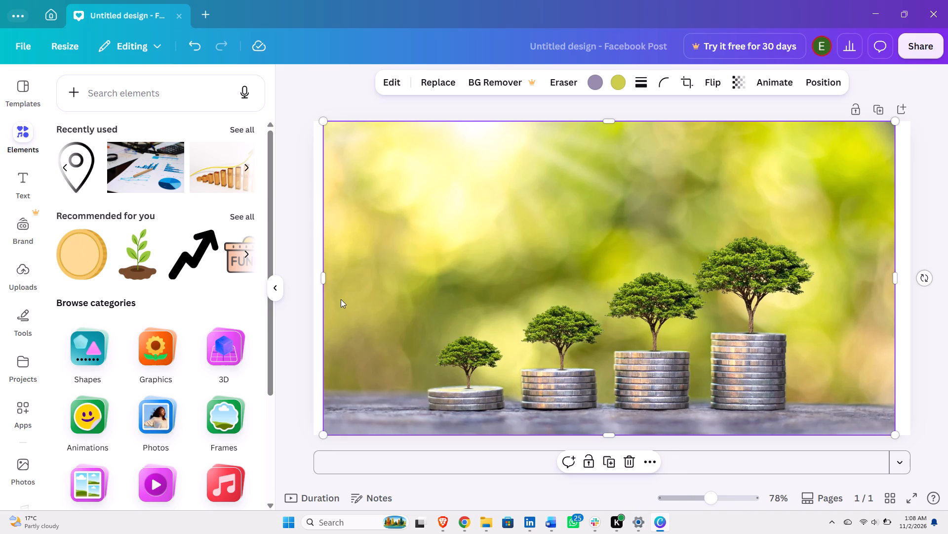
{"action": "left_click_drag", "start_coordinate": [325, 275], "coordinate": [309, 275]}
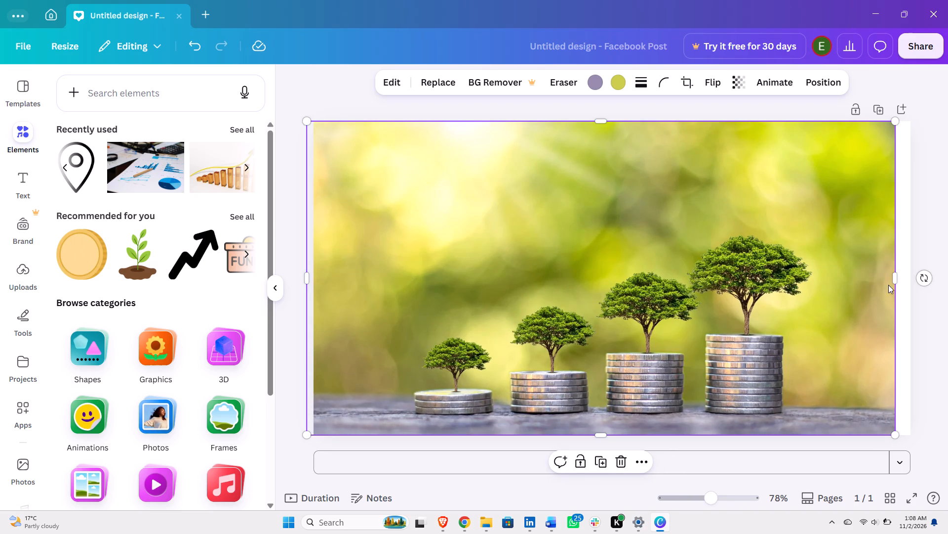
{"action": "left_click_drag", "start_coordinate": [898, 277], "coordinate": [924, 274]}
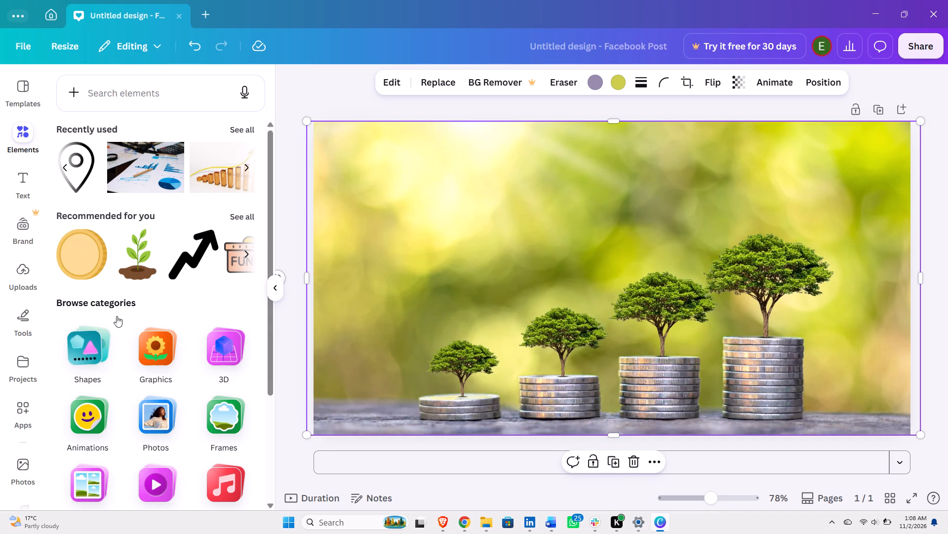
Add the black bar chart graphic with a rising arrow from the recommended elements.
{"action": "scroll", "coordinate": [117, 316], "scroll_direction": "left", "scroll_amount": 1}
{"action": "scroll", "coordinate": [194, 263], "scroll_direction": "left", "scroll_amount": 2}
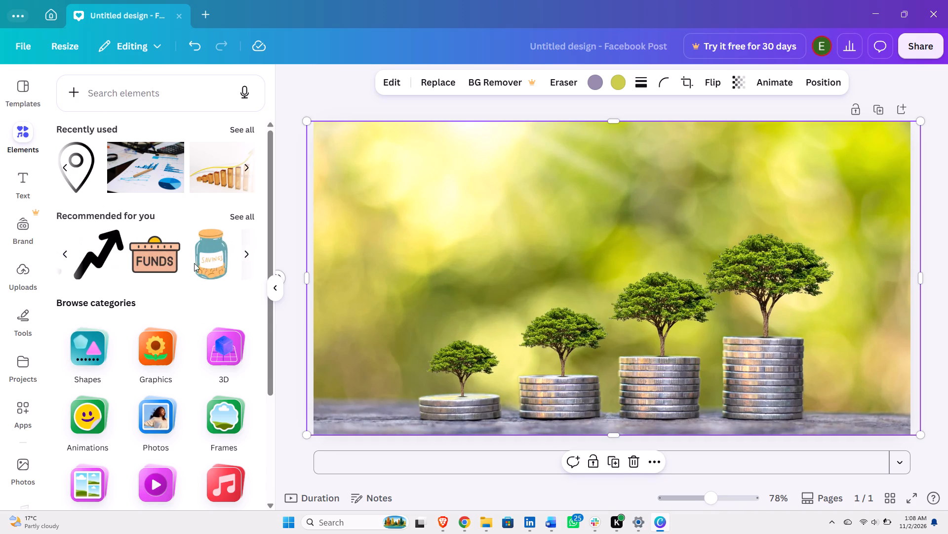
{"action": "scroll", "coordinate": [194, 263], "scroll_direction": "left", "scroll_amount": 6}
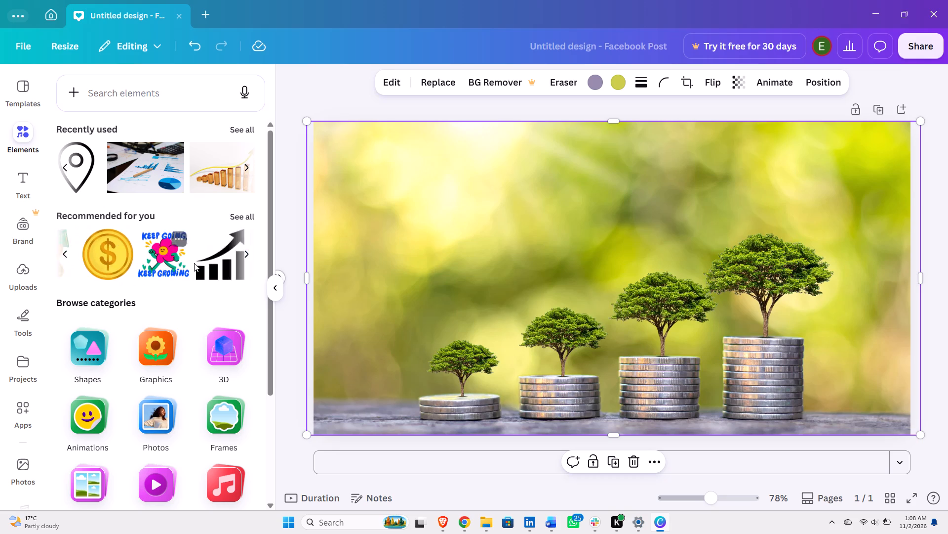
{"action": "scroll", "coordinate": [194, 263], "scroll_direction": "left", "scroll_amount": 2}
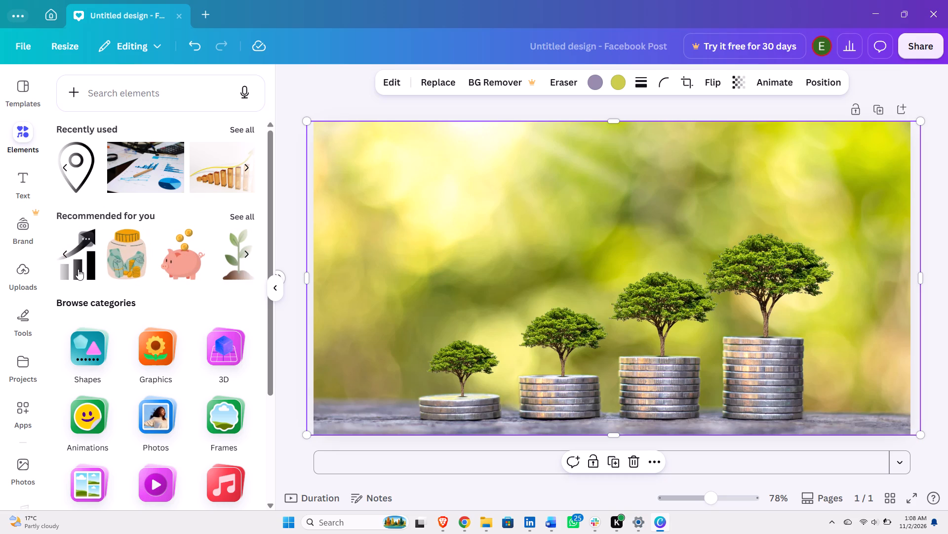
{"action": "left_click", "coordinate": [78, 269]}
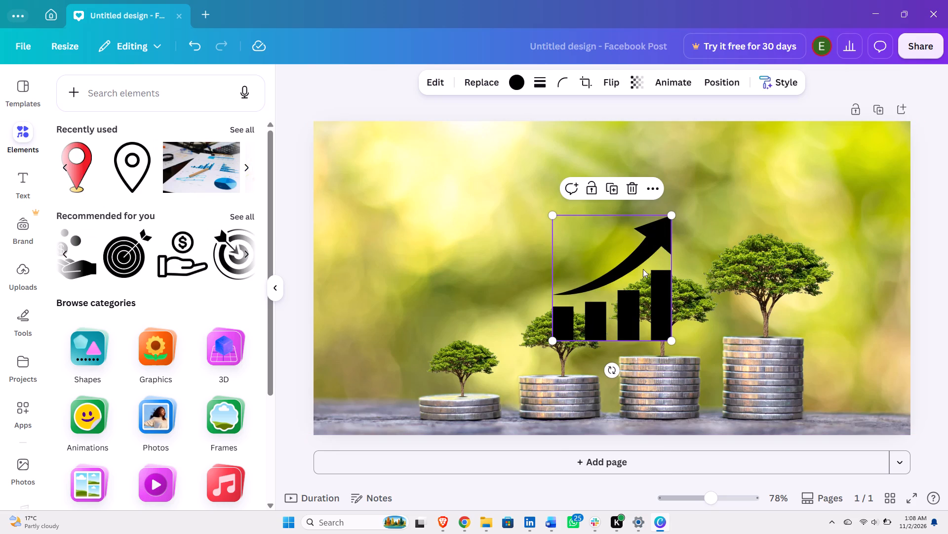
Shrink the black growth chart graphic and fit it into the page's upper-left corner.
{"action": "left_click_drag", "start_coordinate": [635, 274], "coordinate": [418, 205]}
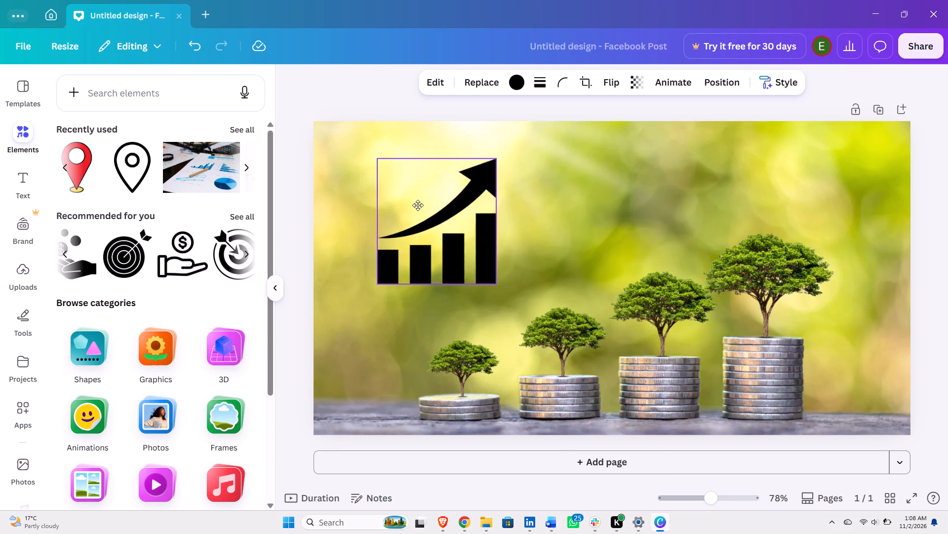
{"action": "left_click_drag", "start_coordinate": [418, 205], "coordinate": [403, 187]}
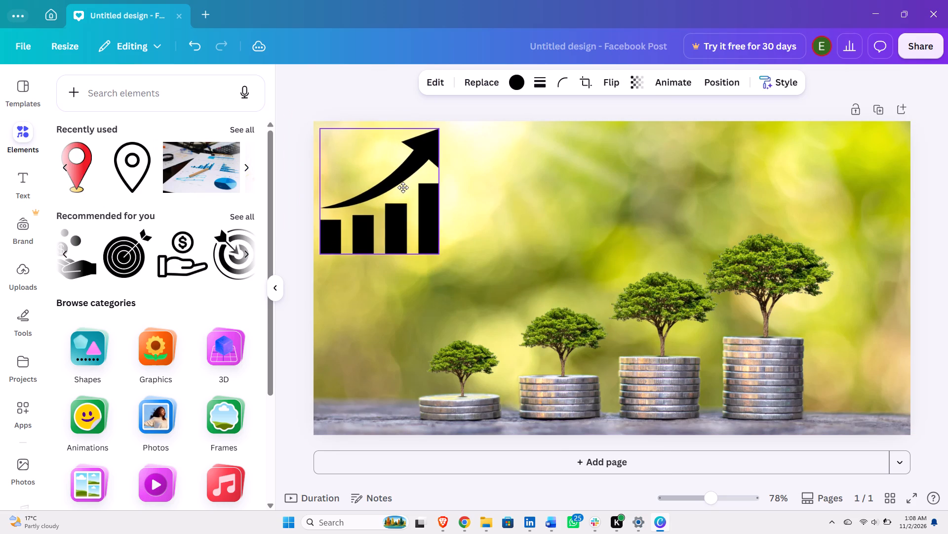
{"action": "left_click_drag", "start_coordinate": [403, 187], "coordinate": [398, 187]}
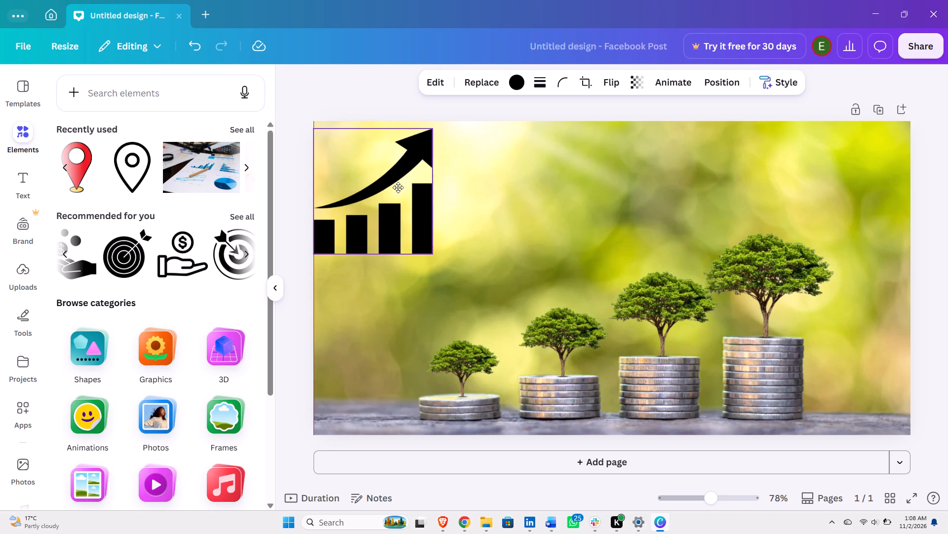
{"action": "left_click_drag", "start_coordinate": [398, 187], "coordinate": [401, 183]}
{"action": "left_click_drag", "start_coordinate": [437, 247], "coordinate": [379, 210]}
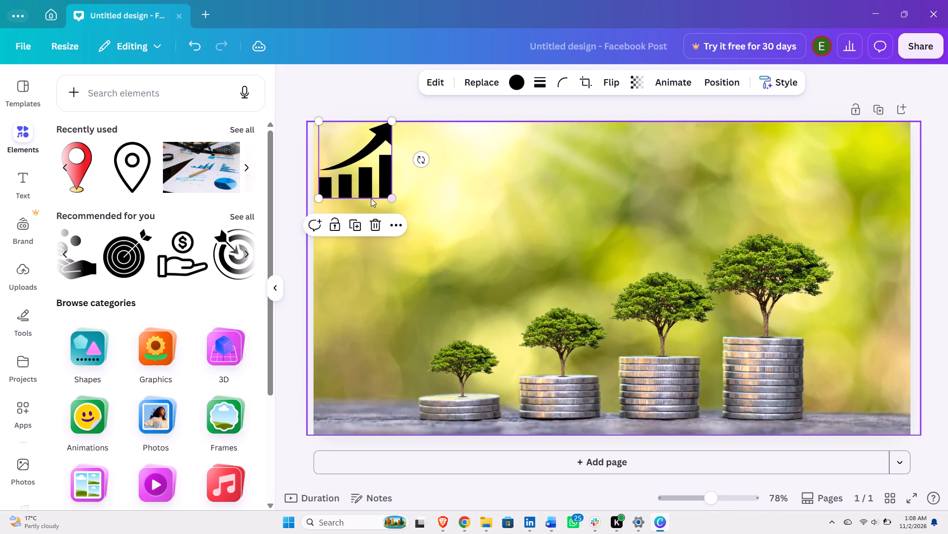
{"action": "left_click", "coordinate": [361, 181]}
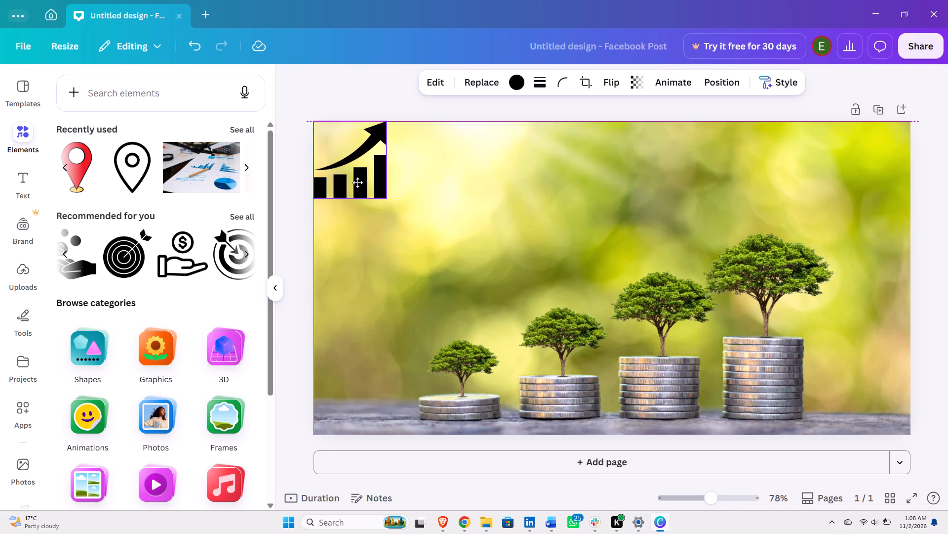
{"action": "left_click", "coordinate": [426, 208]}
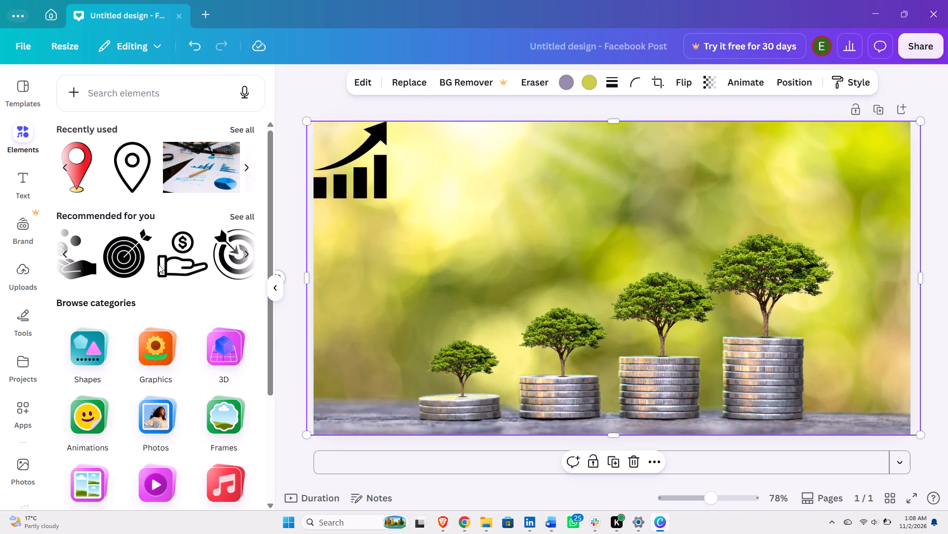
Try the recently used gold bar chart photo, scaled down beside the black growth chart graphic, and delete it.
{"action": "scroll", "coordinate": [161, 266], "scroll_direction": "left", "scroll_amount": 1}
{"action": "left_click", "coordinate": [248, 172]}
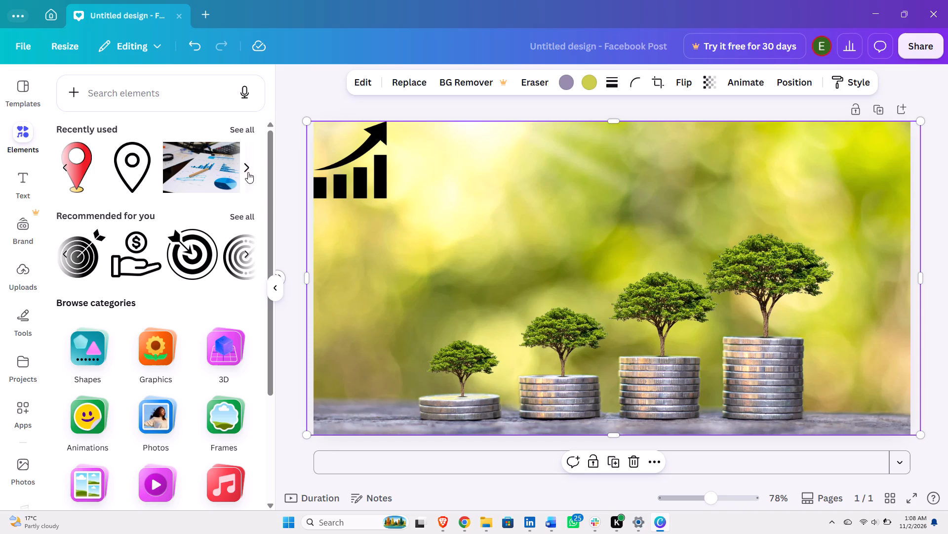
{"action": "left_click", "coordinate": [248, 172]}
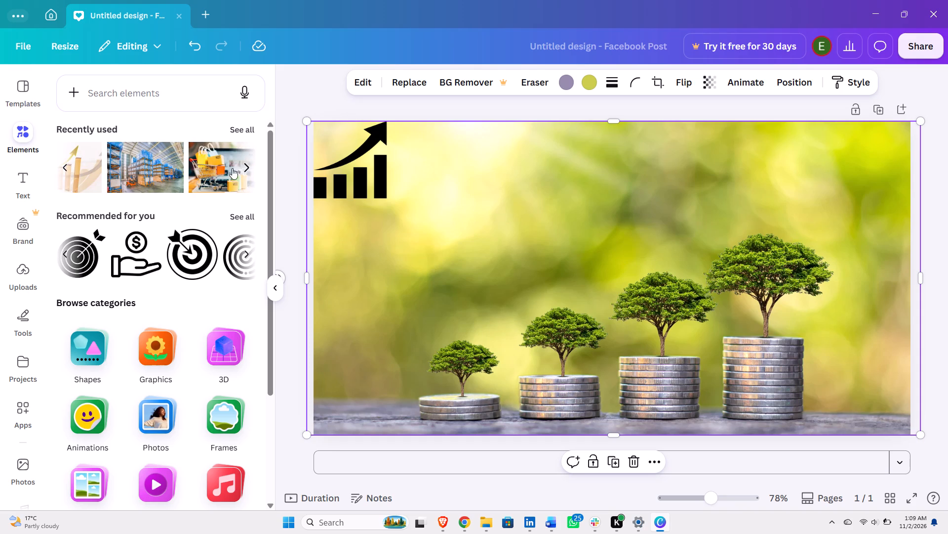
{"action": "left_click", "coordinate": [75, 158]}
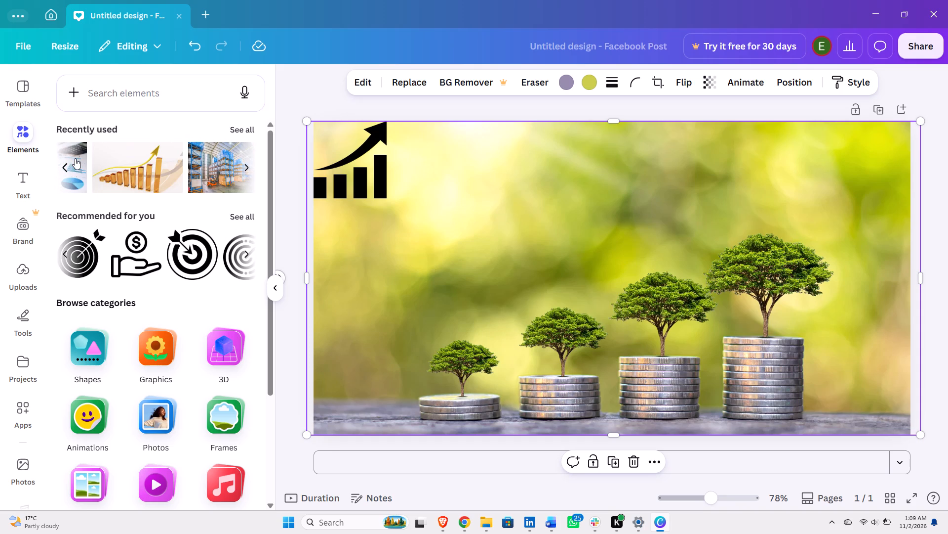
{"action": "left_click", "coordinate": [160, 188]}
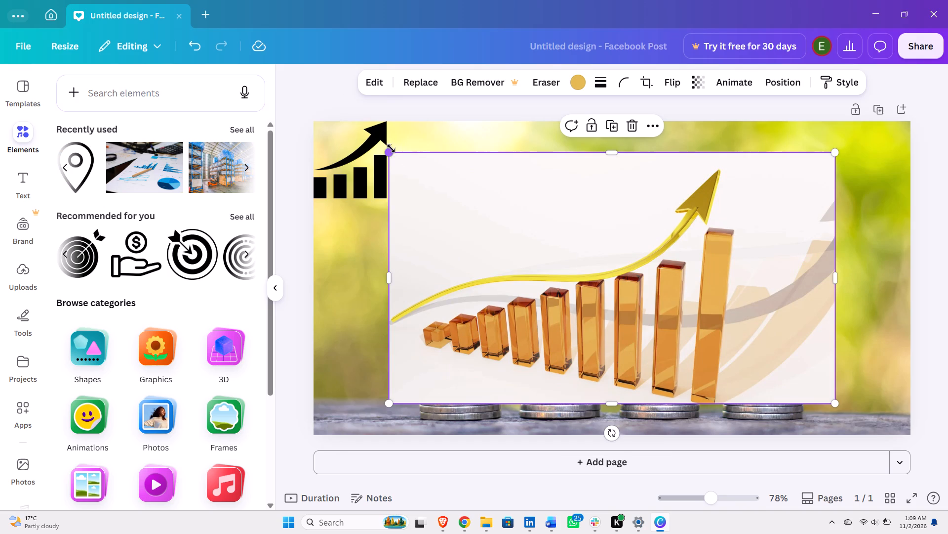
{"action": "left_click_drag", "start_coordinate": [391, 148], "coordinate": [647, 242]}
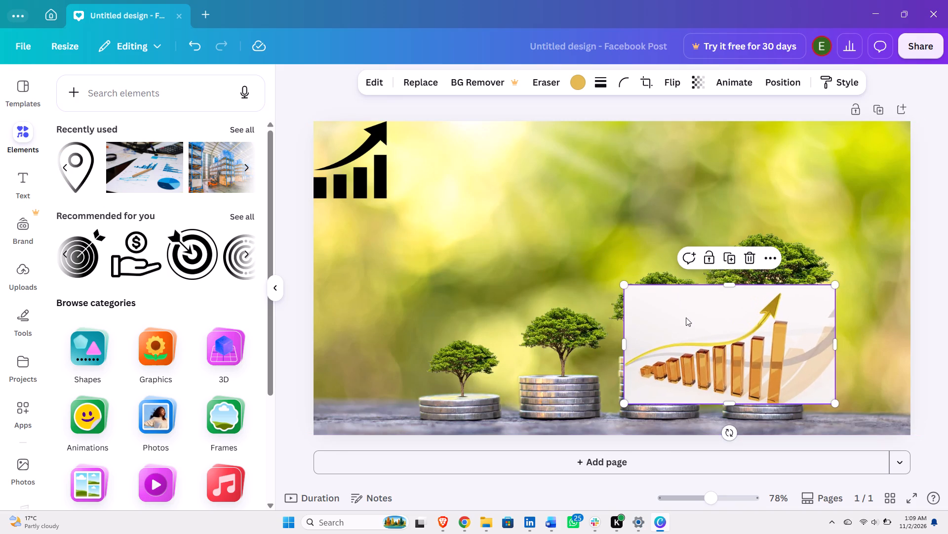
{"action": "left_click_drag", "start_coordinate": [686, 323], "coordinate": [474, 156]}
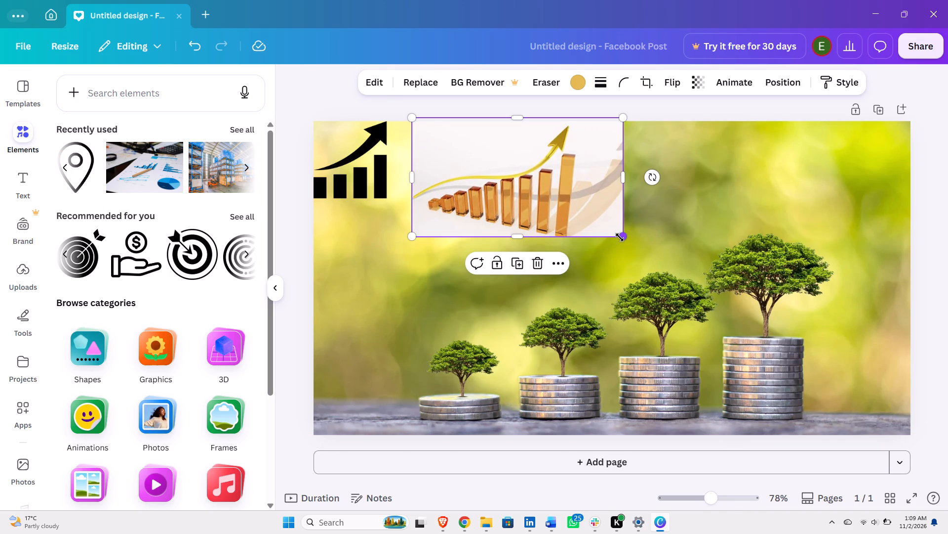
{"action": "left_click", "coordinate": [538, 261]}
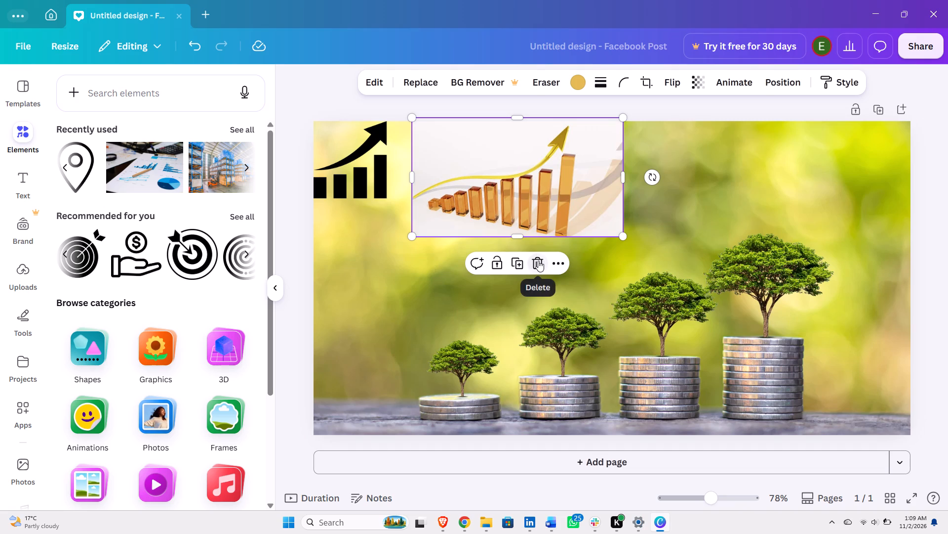
Insert the pill-shaped flowchart shape from the Shapes category onto the page.
{"action": "left_click", "coordinate": [160, 93]}
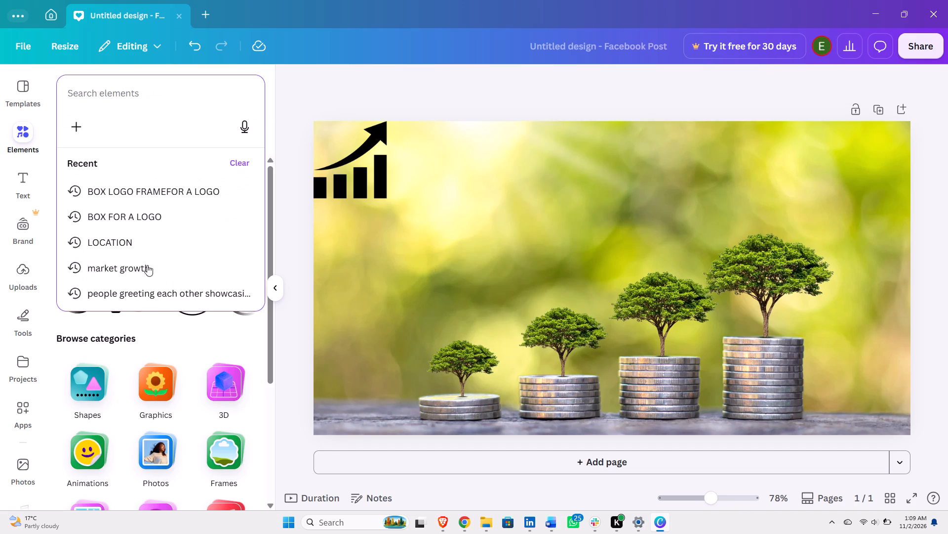
{"action": "left_click", "coordinate": [82, 372]}
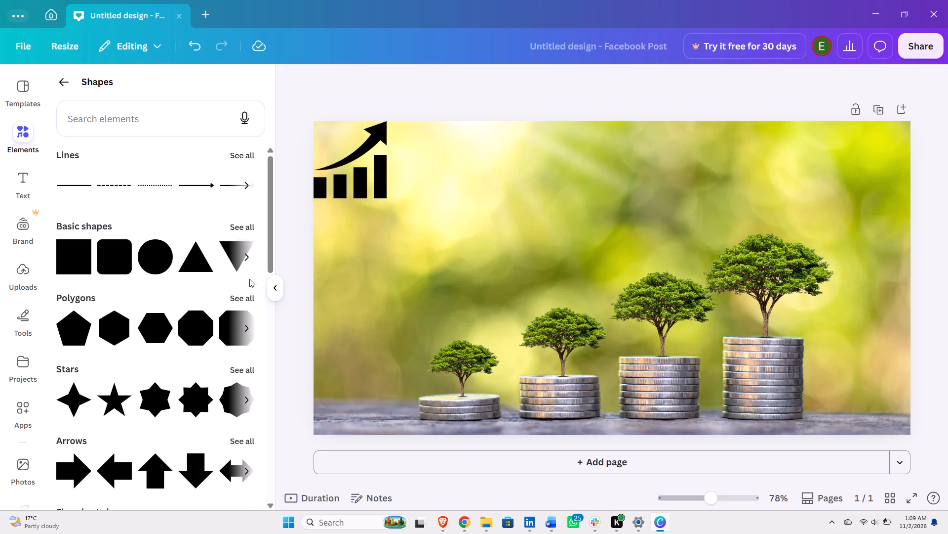
{"action": "left_click", "coordinate": [250, 249]}
{"action": "left_click", "coordinate": [250, 249]}
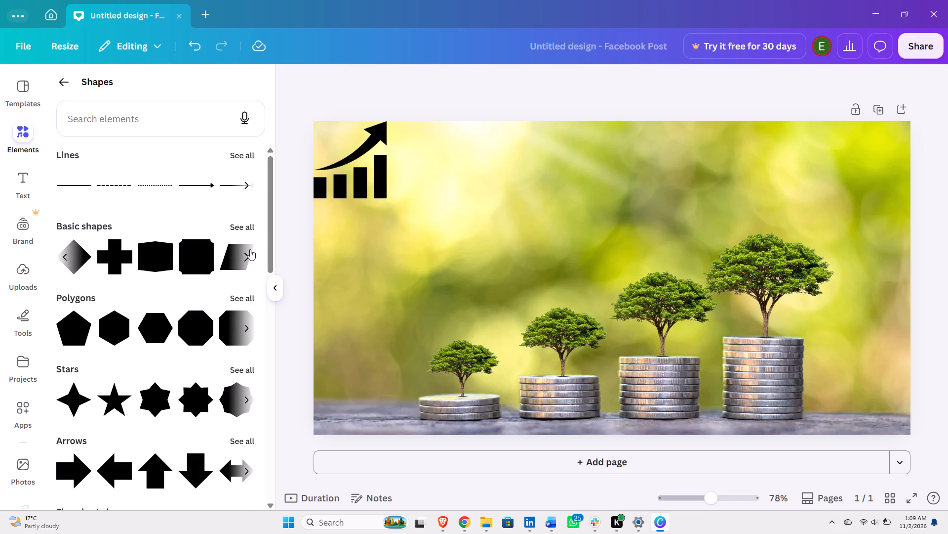
{"action": "left_click", "coordinate": [250, 249]}
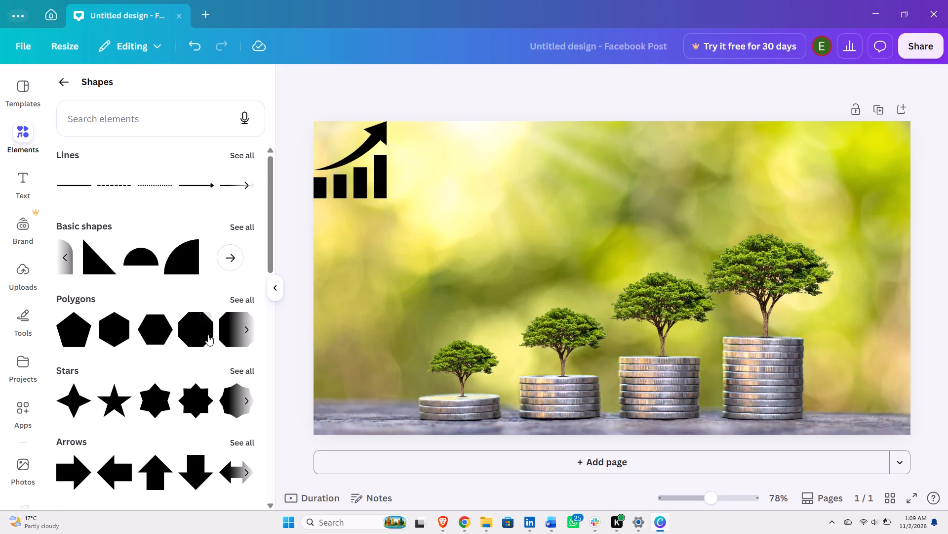
{"action": "scroll", "coordinate": [208, 335], "scroll_direction": "down", "scroll_amount": 5}
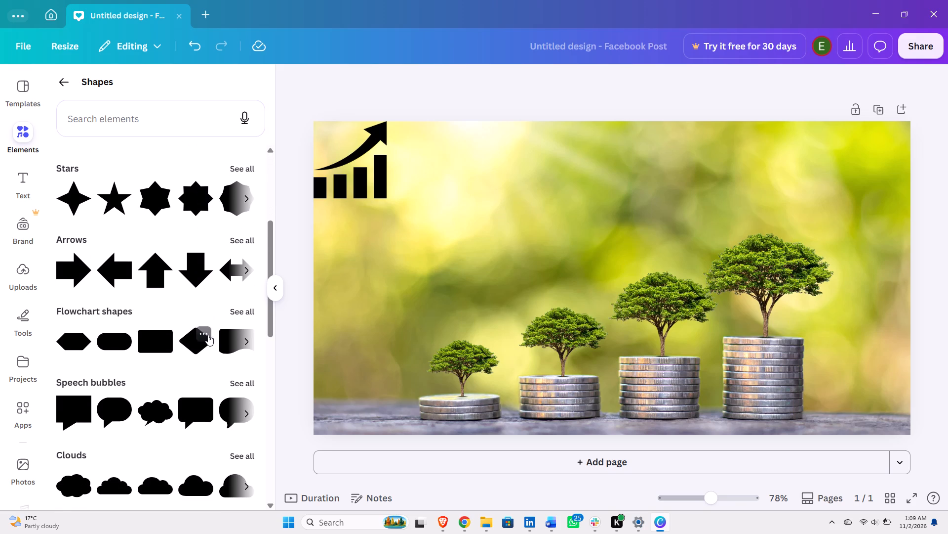
{"action": "left_click", "coordinate": [119, 342]}
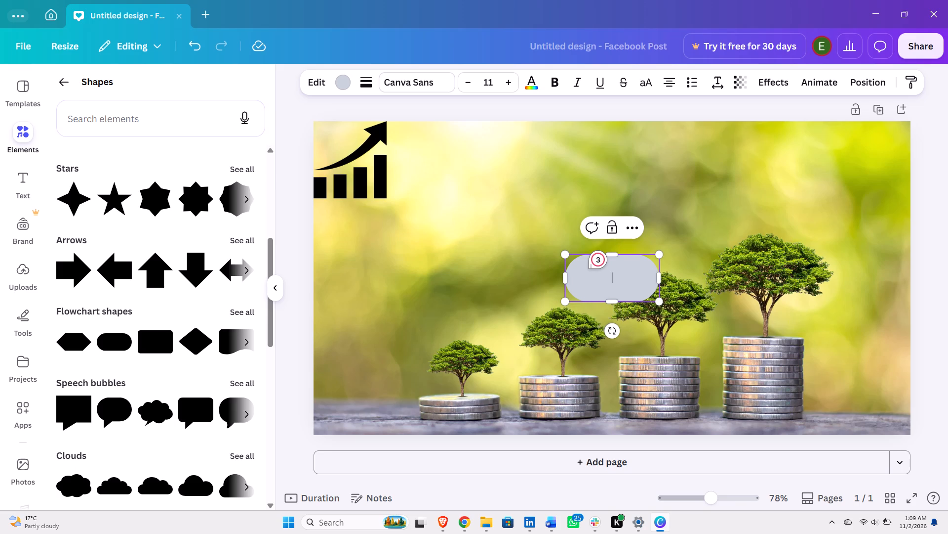
Enter "HAVE" inside the pill shape, turn on bold and set the font size to 13.
{"action": "type", "text": "HA"}
{"action": "type", "text": "VE"}
{"action": "left_click", "coordinate": [550, 83]}
{"action": "double_click", "coordinate": [509, 87]}
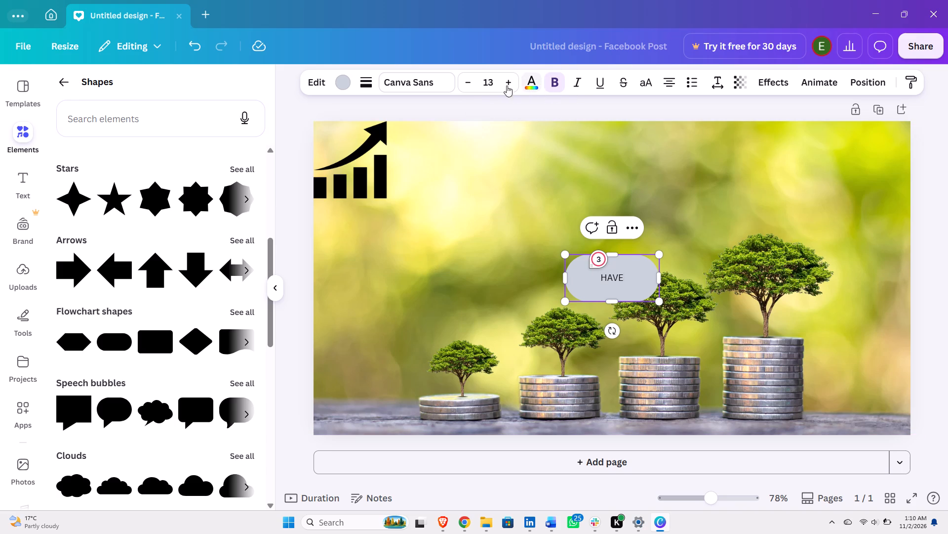
{"action": "left_click", "coordinate": [445, 78]}
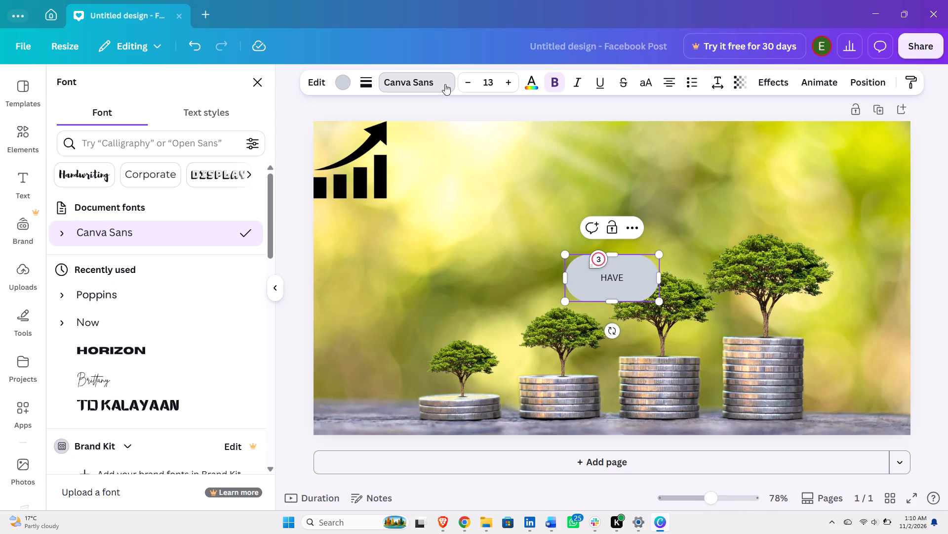
{"action": "left_click", "coordinate": [445, 84]}
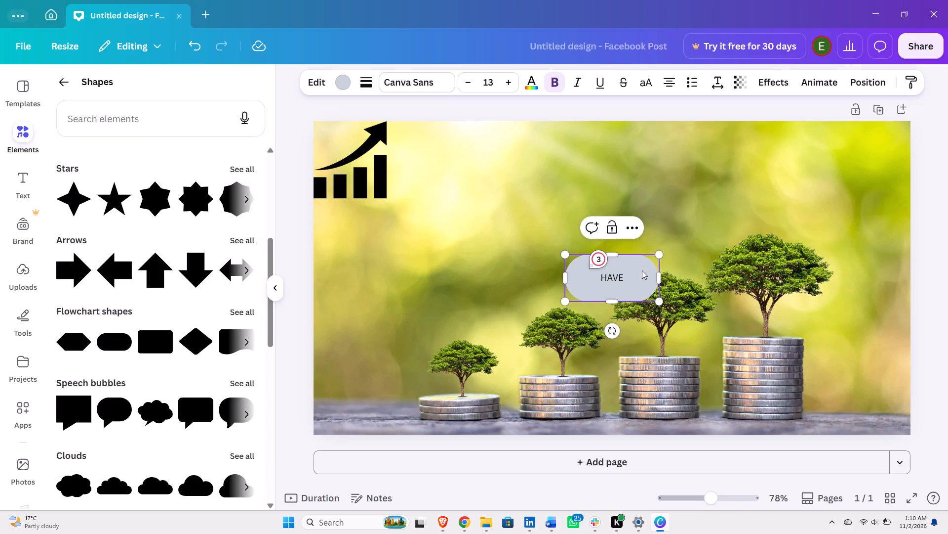
Continue the pill shape's text after "HAVE" with "YOU WONDER WHAT HAPPENS".
{"action": "left_click", "coordinate": [635, 276]}
{"action": "key", "text": "space"}
{"action": "type", "text": "YOU"}
{"action": "key", "text": "space"}
{"action": "type", "text": "WONDE"}
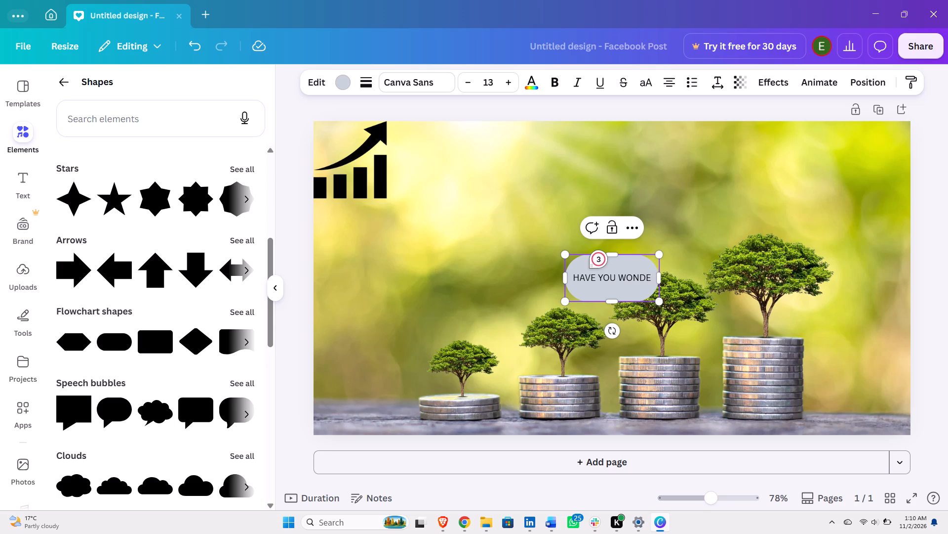
{"action": "type", "text": "R"}
{"action": "key", "text": "space"}
{"action": "type", "text": "WHAT HAPPENS"}
{"action": "key", "text": "space"}
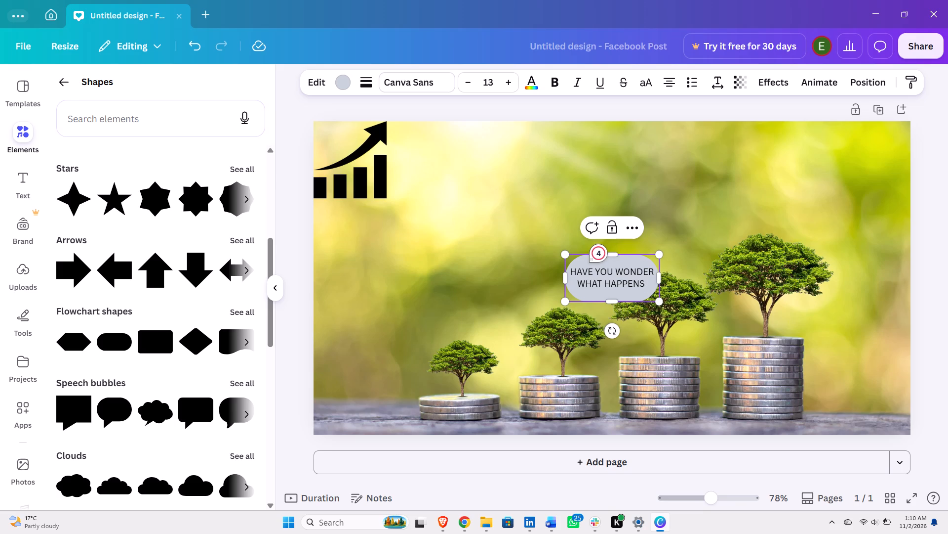
{"action": "left_click", "coordinate": [647, 282]}
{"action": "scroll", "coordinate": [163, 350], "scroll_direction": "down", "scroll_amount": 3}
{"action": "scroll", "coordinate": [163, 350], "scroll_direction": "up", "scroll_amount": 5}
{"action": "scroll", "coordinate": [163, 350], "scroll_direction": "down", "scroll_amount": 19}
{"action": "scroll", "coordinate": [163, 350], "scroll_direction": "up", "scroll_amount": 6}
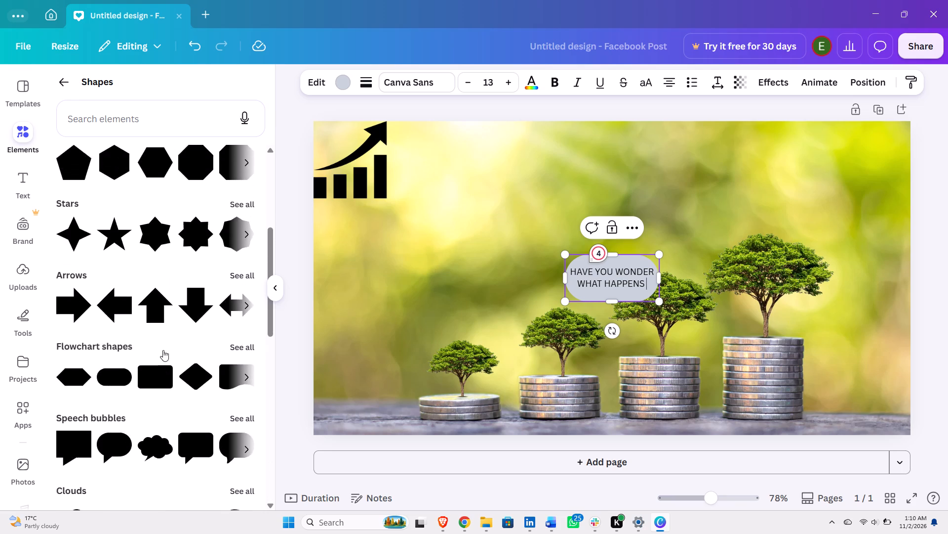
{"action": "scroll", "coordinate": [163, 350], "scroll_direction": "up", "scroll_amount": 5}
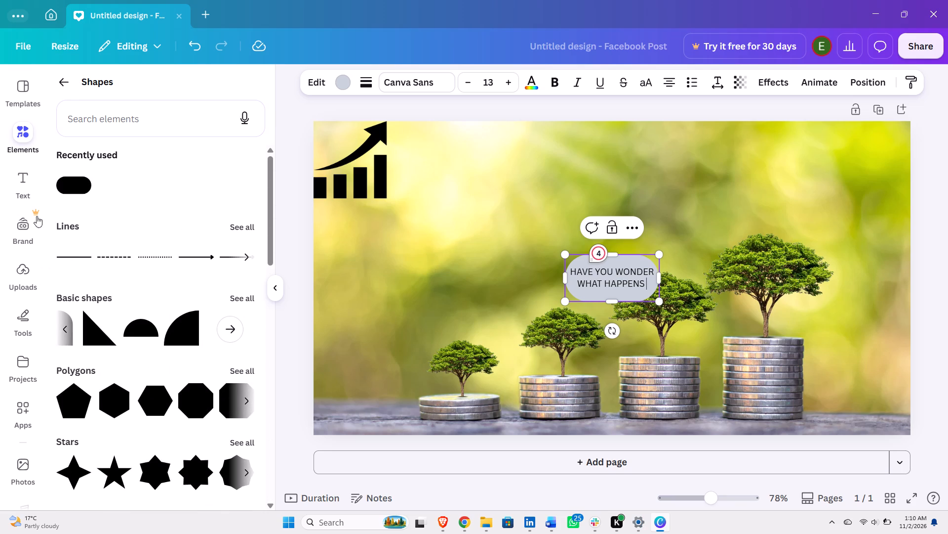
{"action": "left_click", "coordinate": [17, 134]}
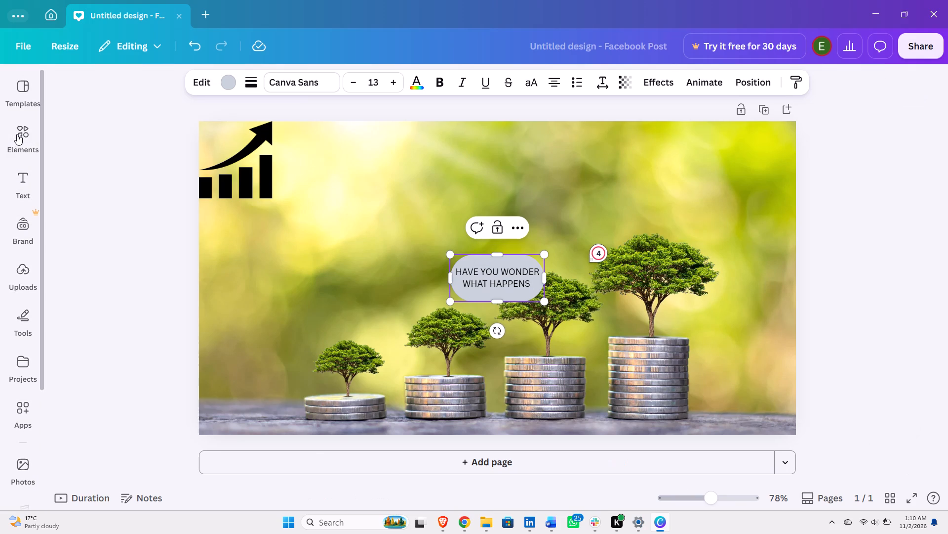
Add "WHEN YOU DECIDE TO SAVE AND INVEST IN THE NEXT 1 YEAR" to the end of the pill shape's text.
{"action": "left_click", "coordinate": [532, 285]}
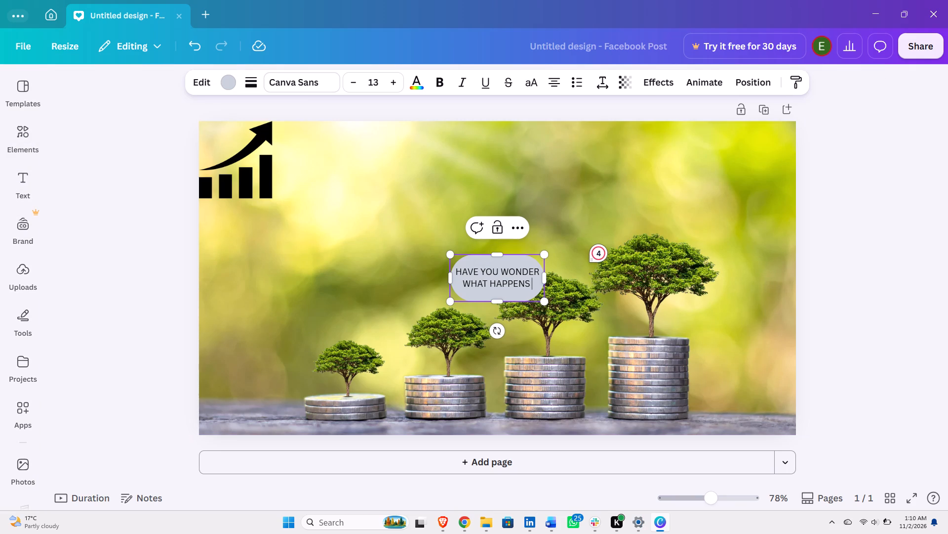
{"action": "type", "text": "WHEN"}
{"action": "key", "text": "space"}
{"action": "type", "text": "YOU"}
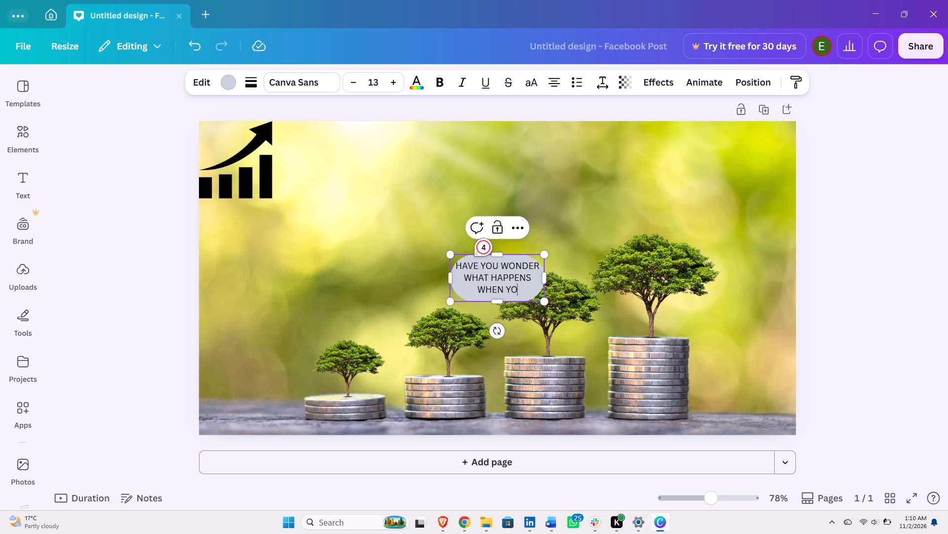
{"action": "key", "text": "space"}
{"action": "type", "text": "DECIDE"}
{"action": "key", "text": "space"}
{"action": "type", "text": "TO"}
{"action": "key", "text": "space"}
{"action": "type", "text": "SAVE AND INVEST"}
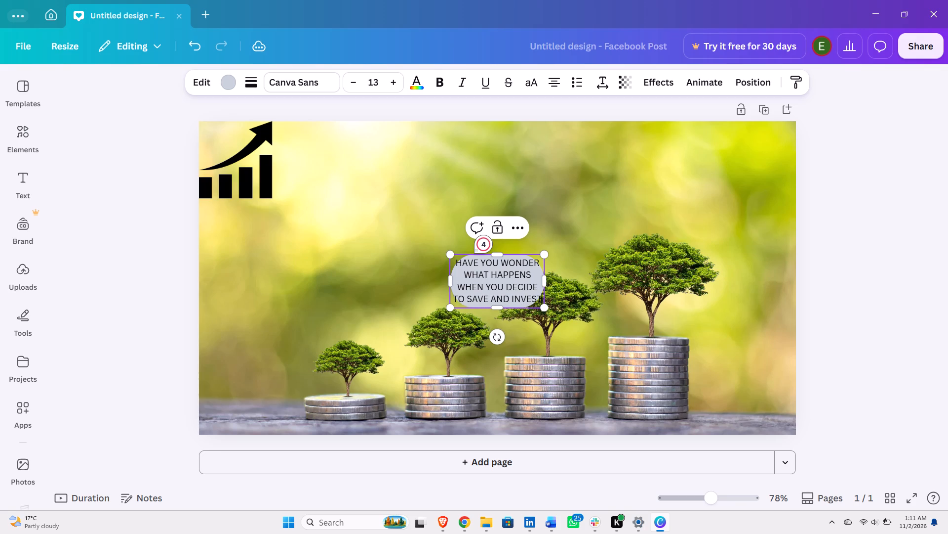
{"action": "key", "text": "space"}
{"action": "type", "text": "IN TH"}
{"action": "type", "text": "E"}
{"action": "key", "text": "space"}
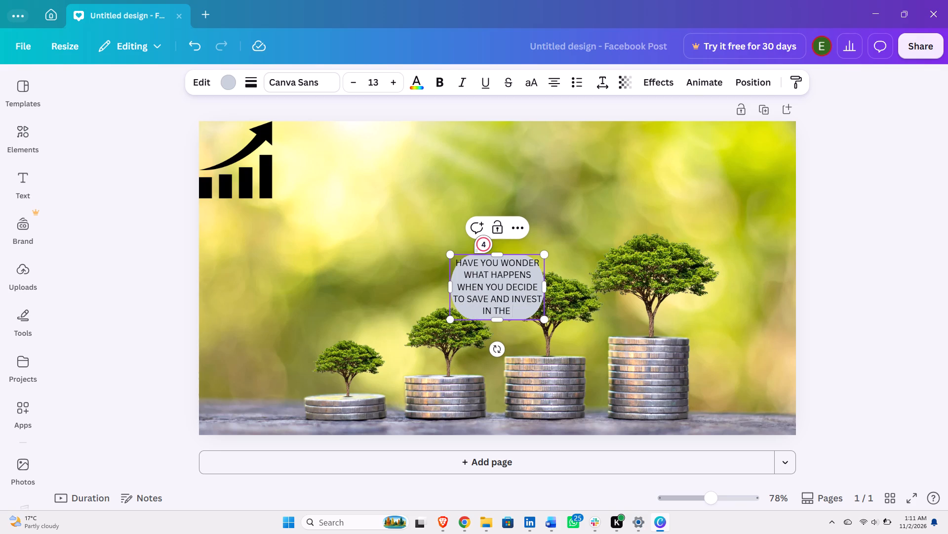
{"action": "type", "text": "NEXT T"}
{"action": "key", "text": "BackSpace"}
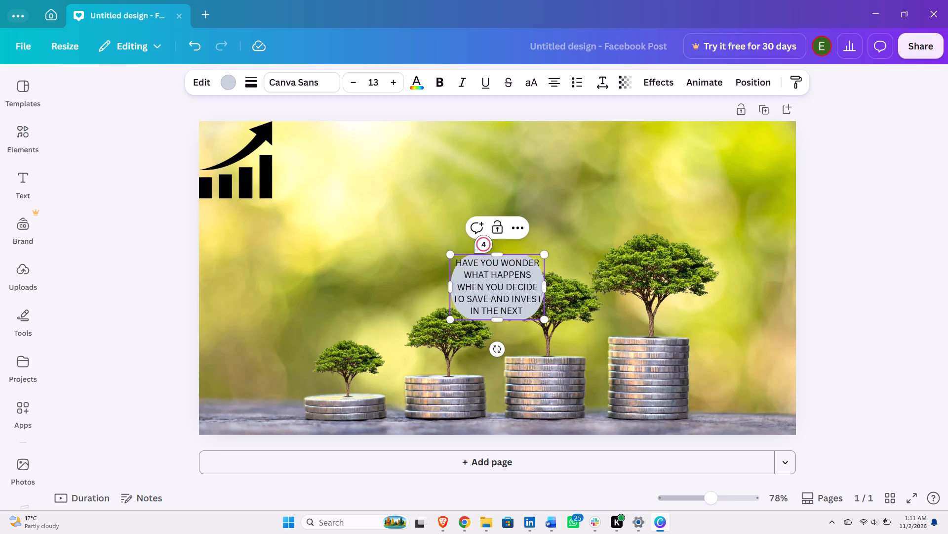
{"action": "type", "text": "1 YEAR"}
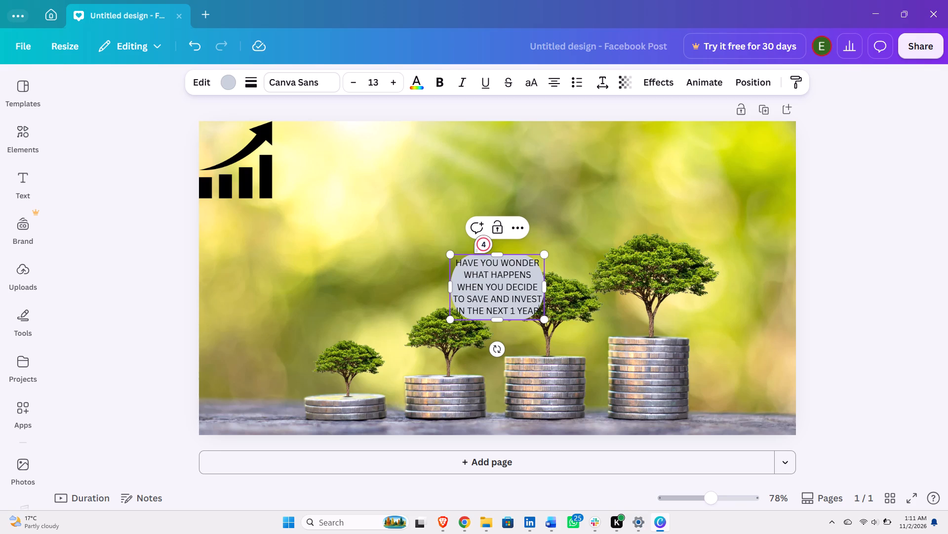
{"action": "left_click", "coordinate": [602, 217]}
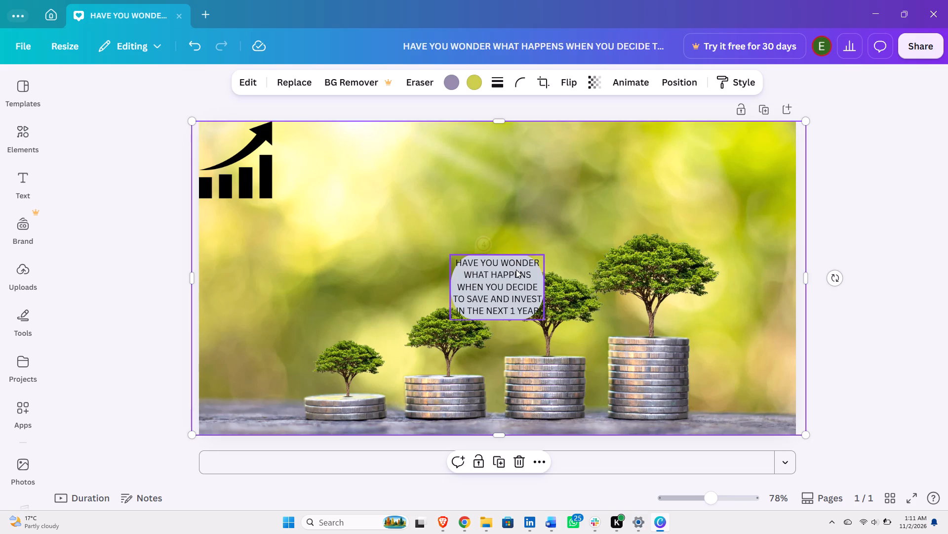
Enlarge the pill shape by stretching its top edge upward and its left edge out to beneath the growth chart graphic.
{"action": "left_click", "coordinate": [516, 269]}
{"action": "left_click_drag", "start_coordinate": [493, 253], "coordinate": [497, 191]}
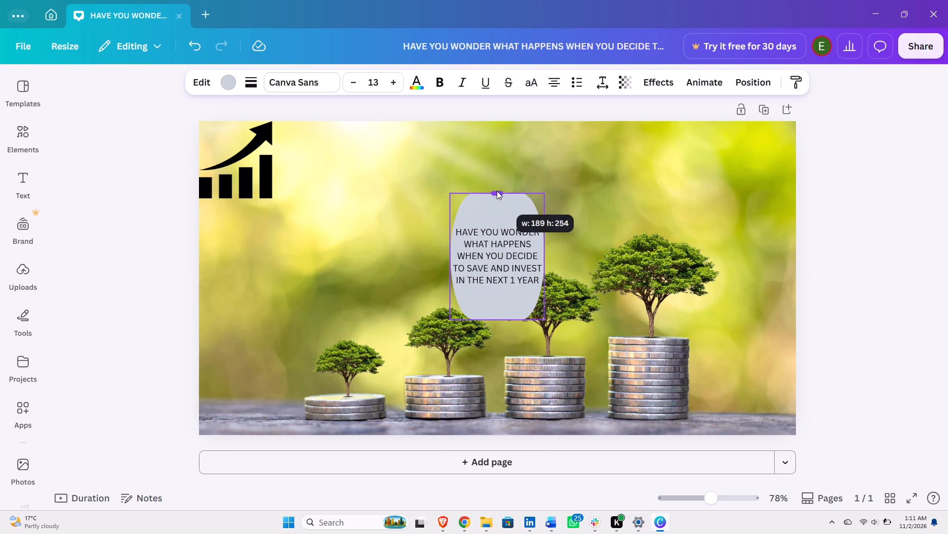
{"action": "left_click_drag", "start_coordinate": [497, 191], "coordinate": [497, 184]}
{"action": "left_click_drag", "start_coordinate": [451, 255], "coordinate": [424, 253]}
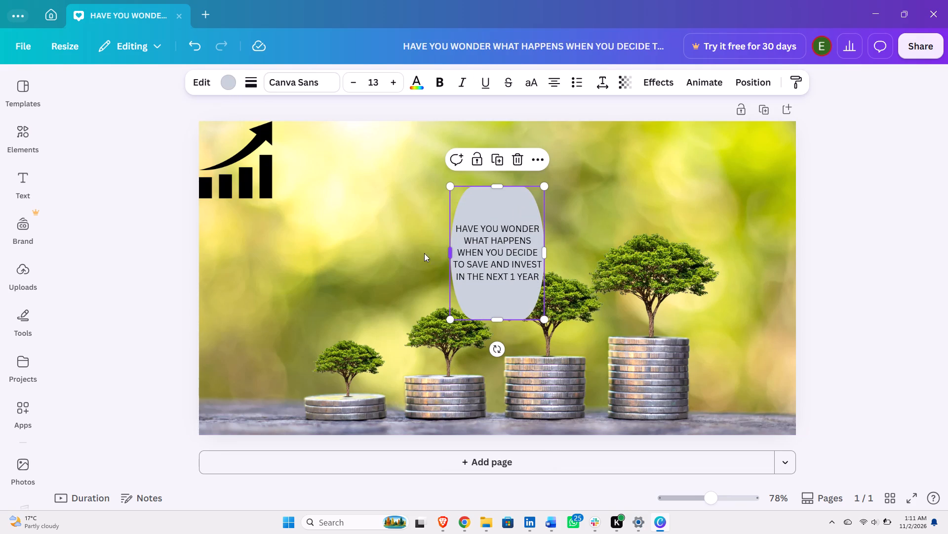
{"action": "left_click_drag", "start_coordinate": [424, 253], "coordinate": [240, 253]}
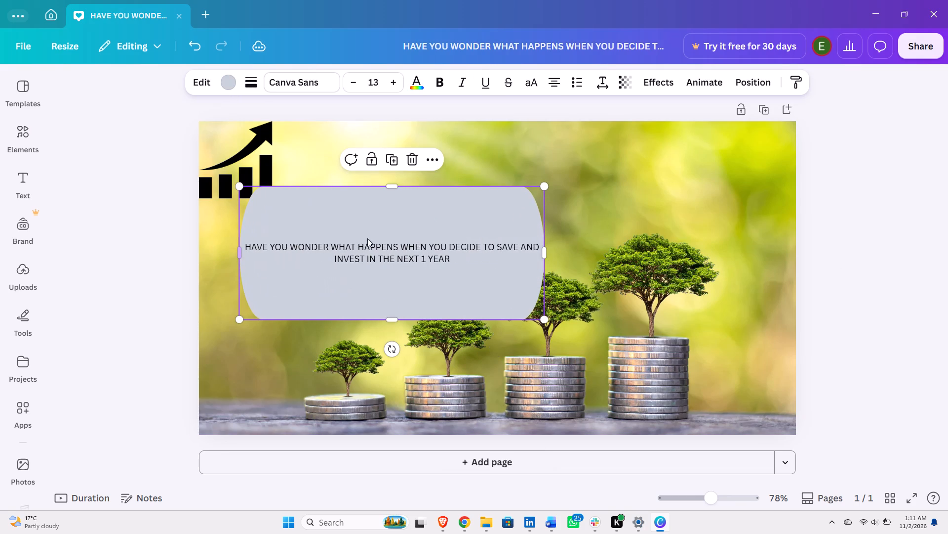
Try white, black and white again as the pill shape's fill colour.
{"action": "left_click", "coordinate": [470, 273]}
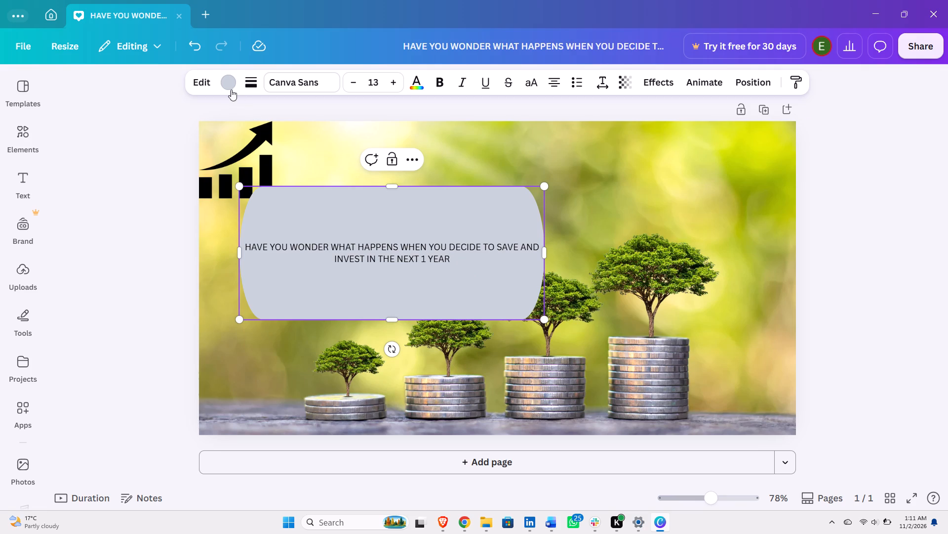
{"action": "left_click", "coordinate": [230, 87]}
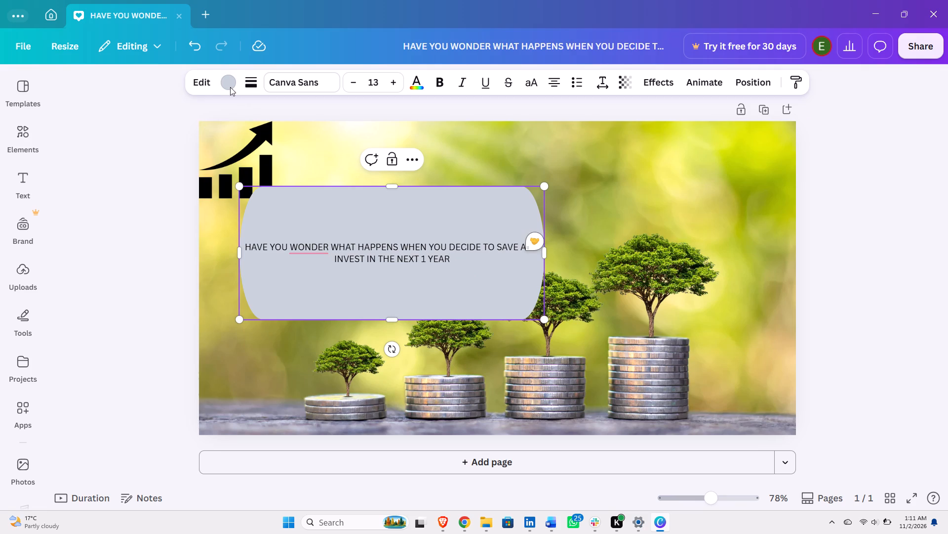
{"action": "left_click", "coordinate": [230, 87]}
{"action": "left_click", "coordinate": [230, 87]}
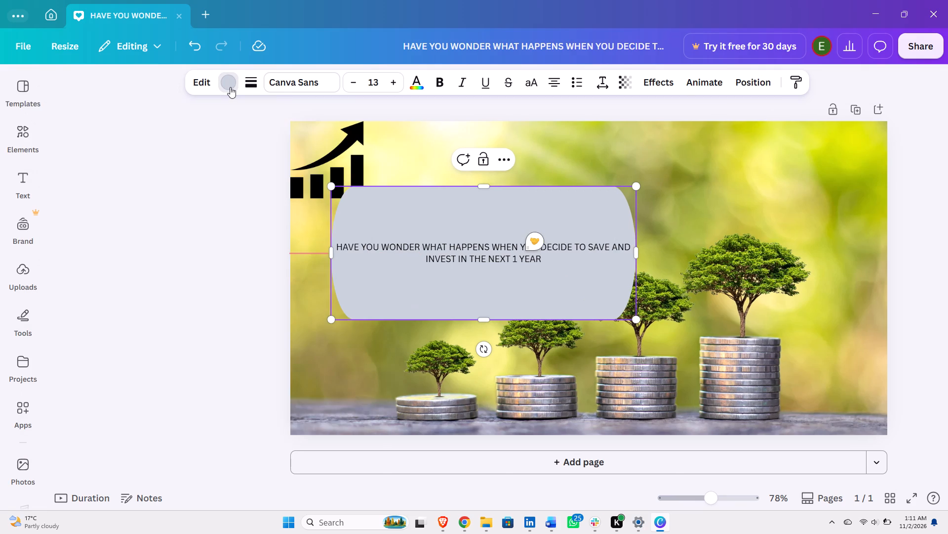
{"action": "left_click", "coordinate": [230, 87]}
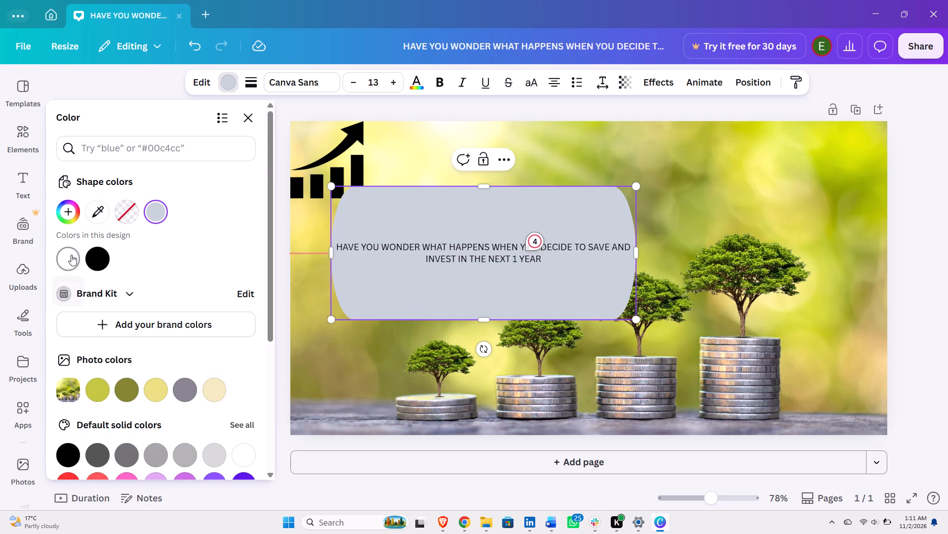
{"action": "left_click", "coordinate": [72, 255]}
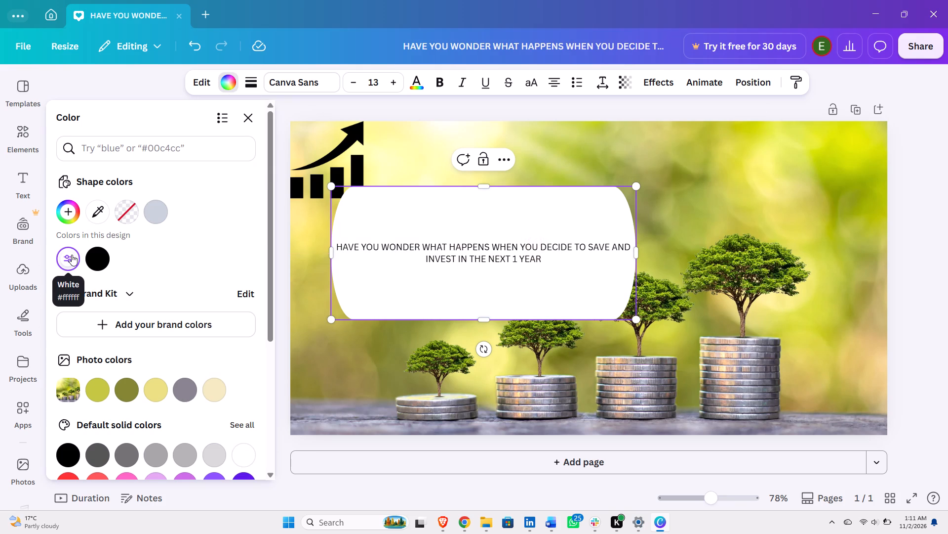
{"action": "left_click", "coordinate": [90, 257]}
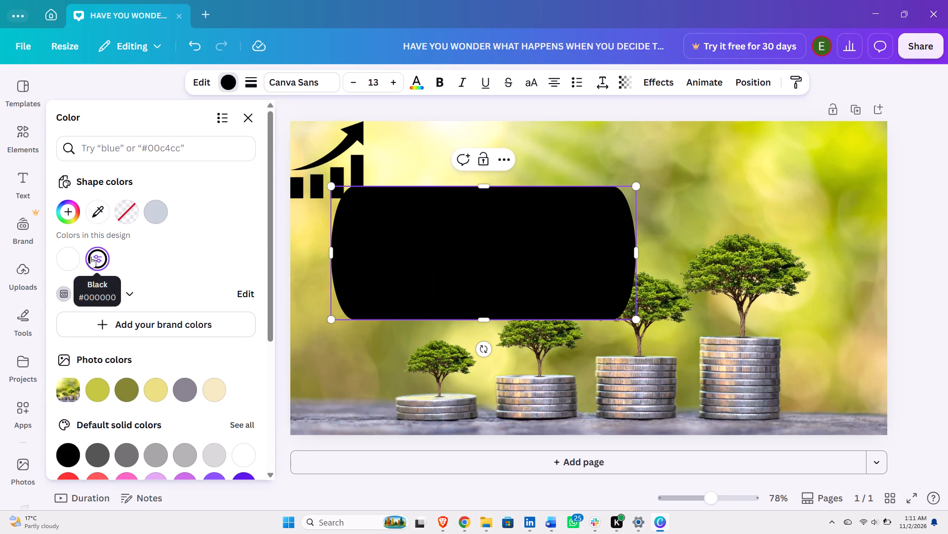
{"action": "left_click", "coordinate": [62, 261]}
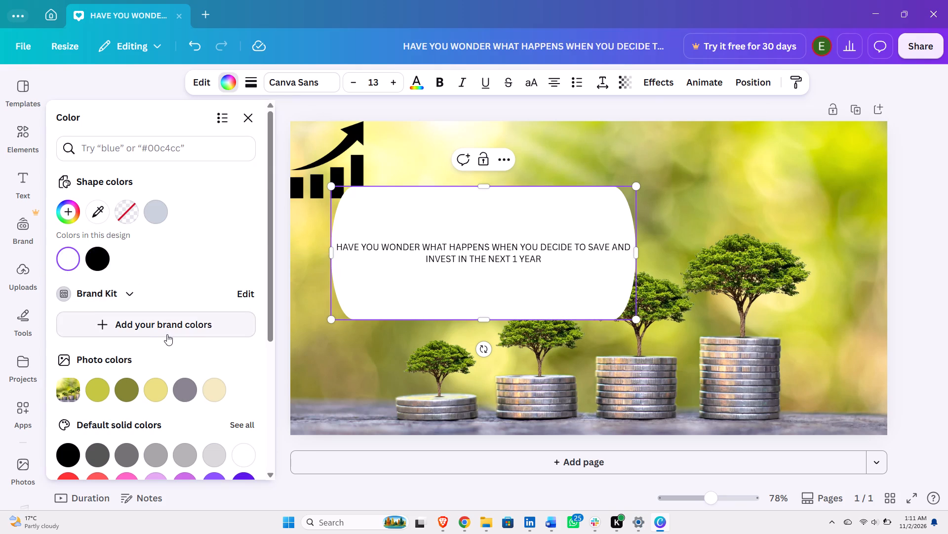
Set the pill shape's fill to no colour so that only its headline text shows over the photo.
{"action": "scroll", "coordinate": [167, 334], "scroll_direction": "down", "scroll_amount": 2}
{"action": "left_click", "coordinate": [167, 334]}
{"action": "scroll", "coordinate": [173, 304], "scroll_direction": "up", "scroll_amount": 1}
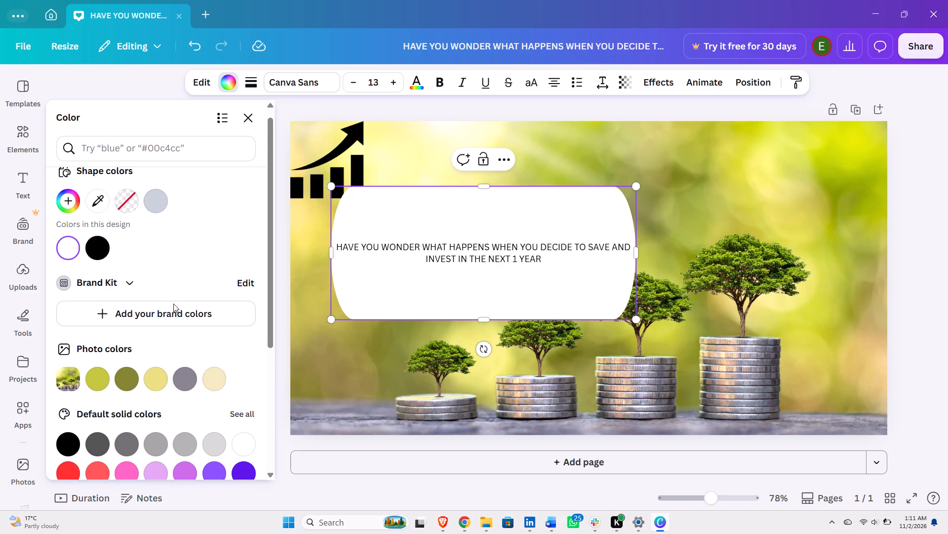
{"action": "scroll", "coordinate": [173, 304], "scroll_direction": "up", "scroll_amount": 1}
{"action": "left_click", "coordinate": [129, 212]}
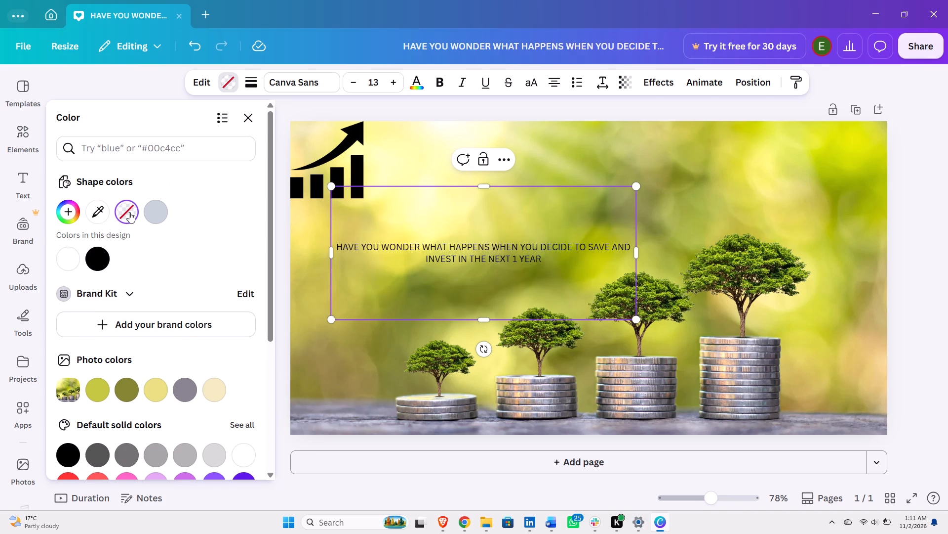
Increase the headline's font size to 19 and turn on bold.
{"action": "left_click", "coordinate": [533, 254]}
{"action": "scroll", "coordinate": [533, 254], "scroll_direction": "down", "scroll_amount": 1}
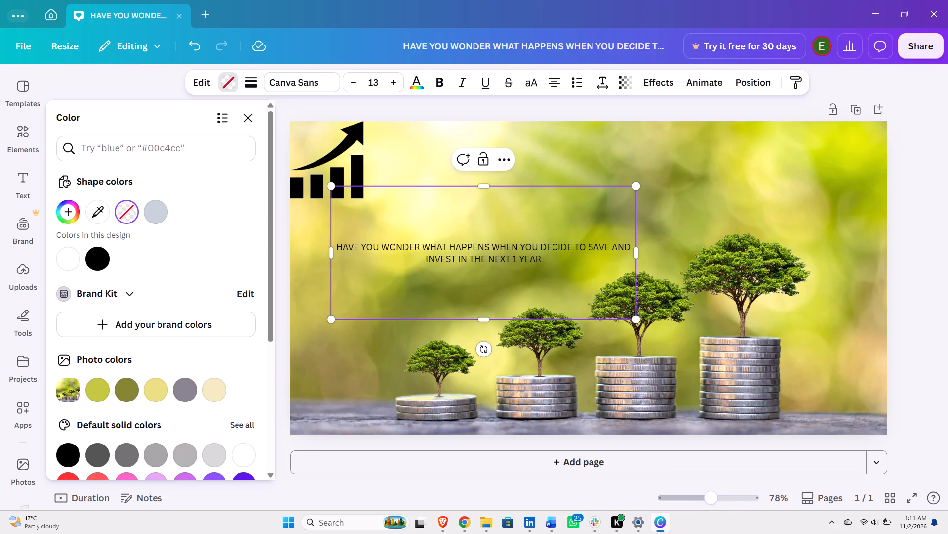
{"action": "scroll", "coordinate": [533, 254], "scroll_direction": "down", "scroll_amount": 1}
{"action": "left_click", "coordinate": [560, 254]}
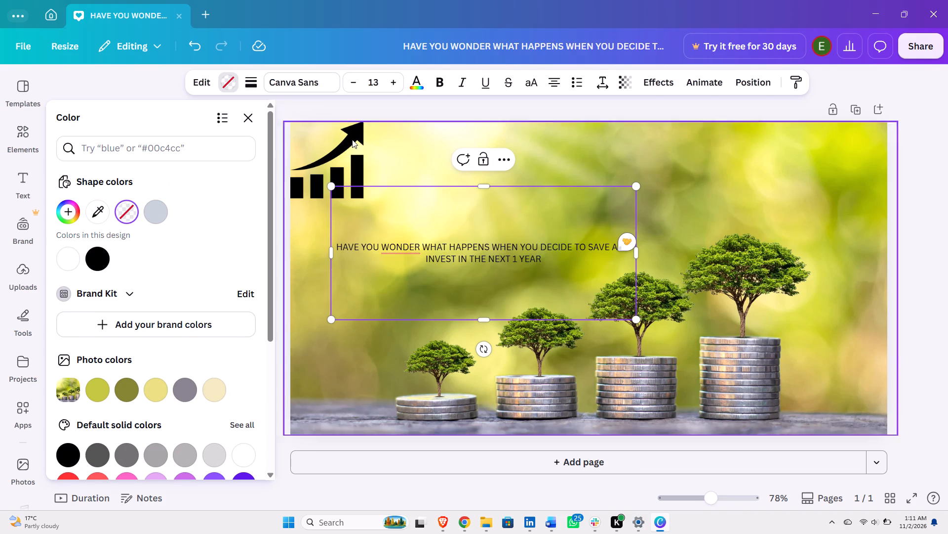
{"action": "double_click", "coordinate": [390, 89]}
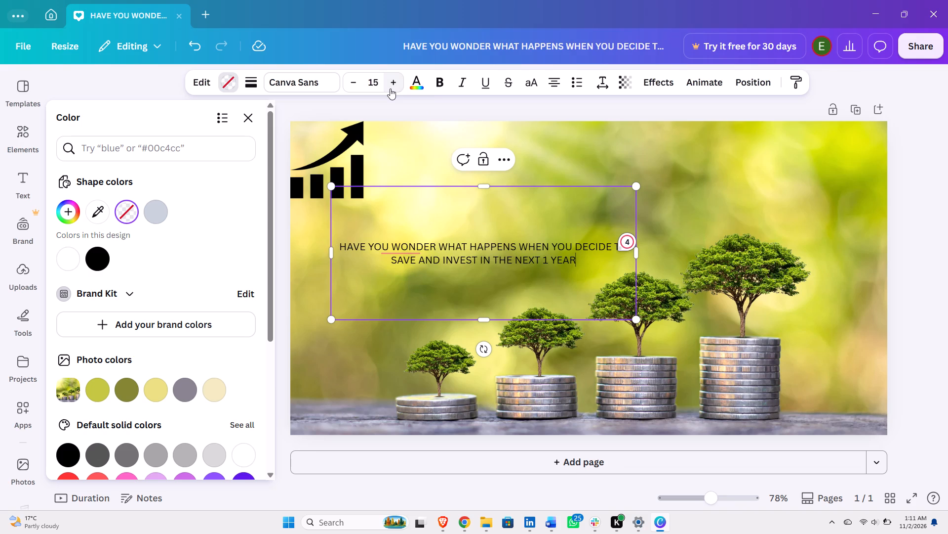
{"action": "left_click", "coordinate": [390, 89]}
{"action": "double_click", "coordinate": [390, 89]}
{"action": "left_click", "coordinate": [390, 89]}
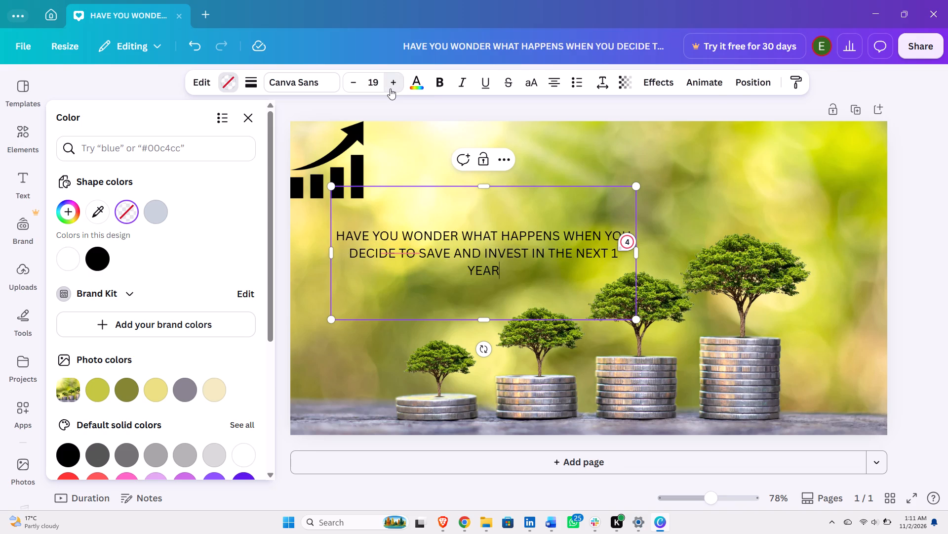
{"action": "left_click", "coordinate": [441, 86]}
Try the recently used Horizon font on the headline, and switch it to TD Kalayaan.
{"action": "left_click", "coordinate": [313, 81]}
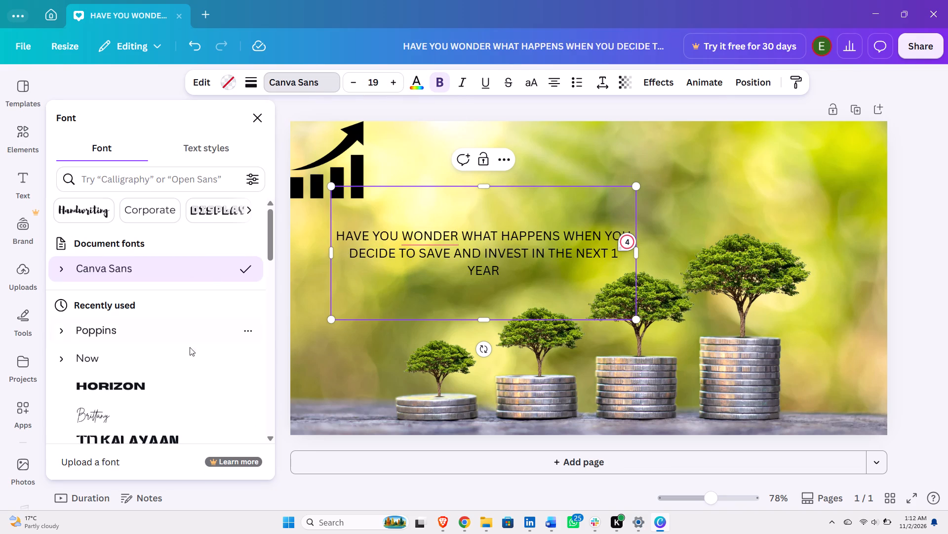
{"action": "left_click", "coordinate": [169, 389]}
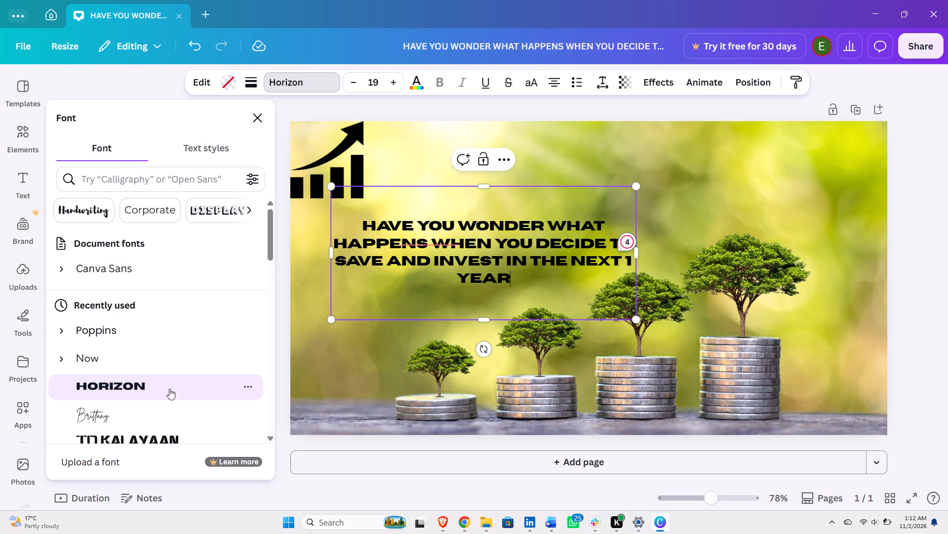
{"action": "left_click", "coordinate": [150, 435]}
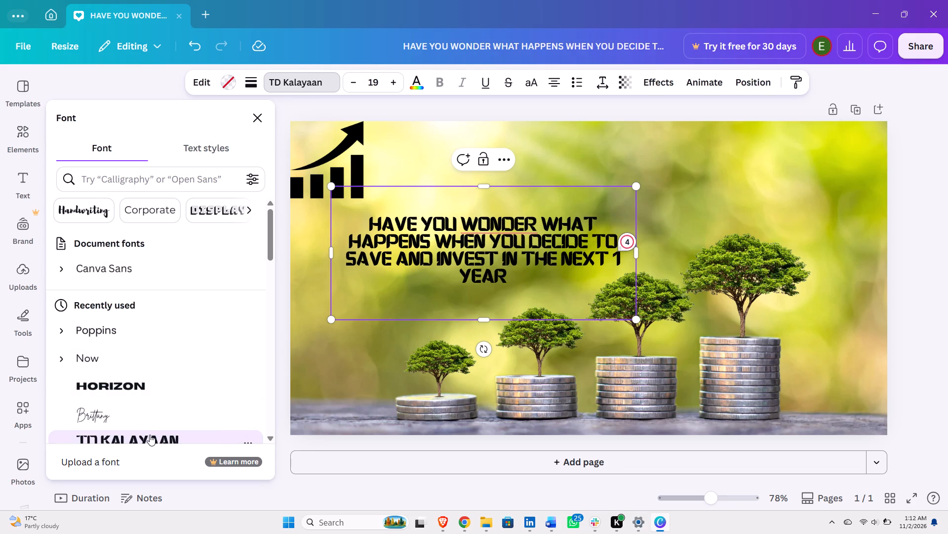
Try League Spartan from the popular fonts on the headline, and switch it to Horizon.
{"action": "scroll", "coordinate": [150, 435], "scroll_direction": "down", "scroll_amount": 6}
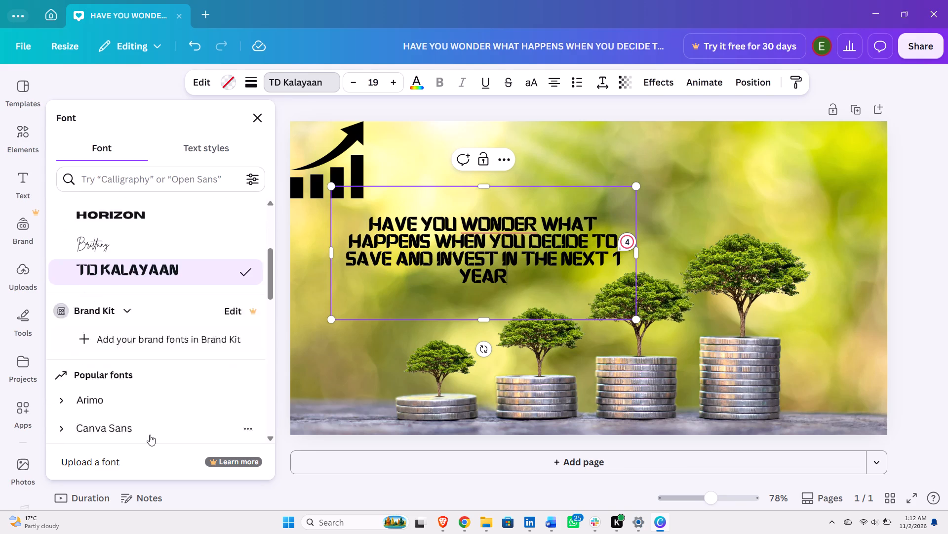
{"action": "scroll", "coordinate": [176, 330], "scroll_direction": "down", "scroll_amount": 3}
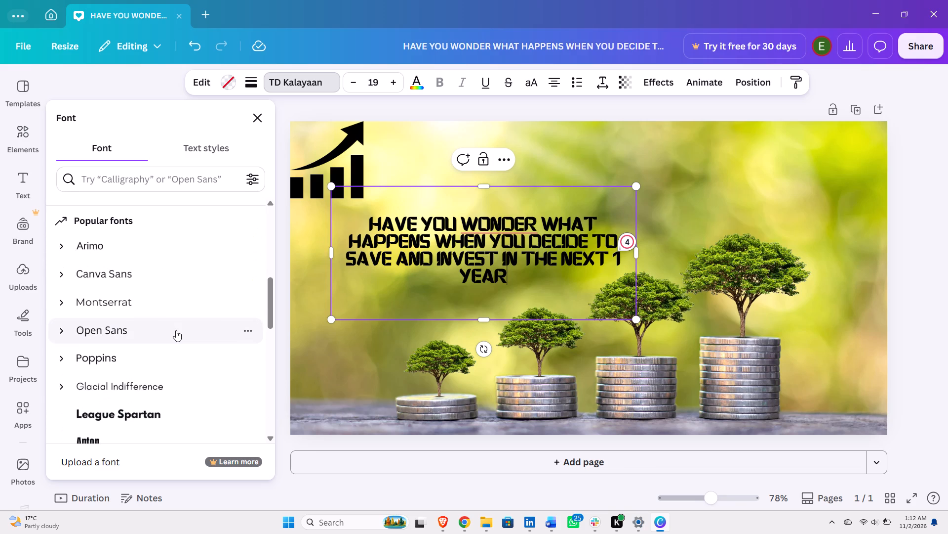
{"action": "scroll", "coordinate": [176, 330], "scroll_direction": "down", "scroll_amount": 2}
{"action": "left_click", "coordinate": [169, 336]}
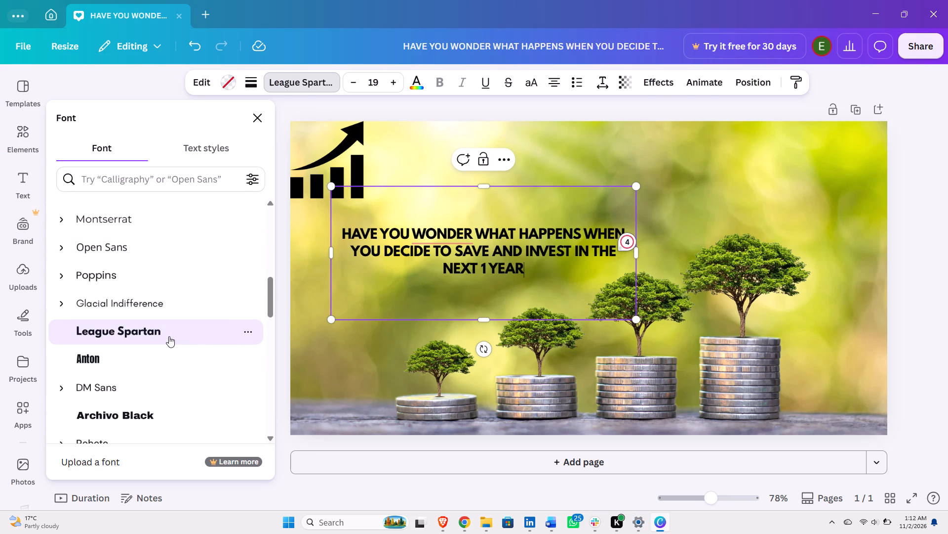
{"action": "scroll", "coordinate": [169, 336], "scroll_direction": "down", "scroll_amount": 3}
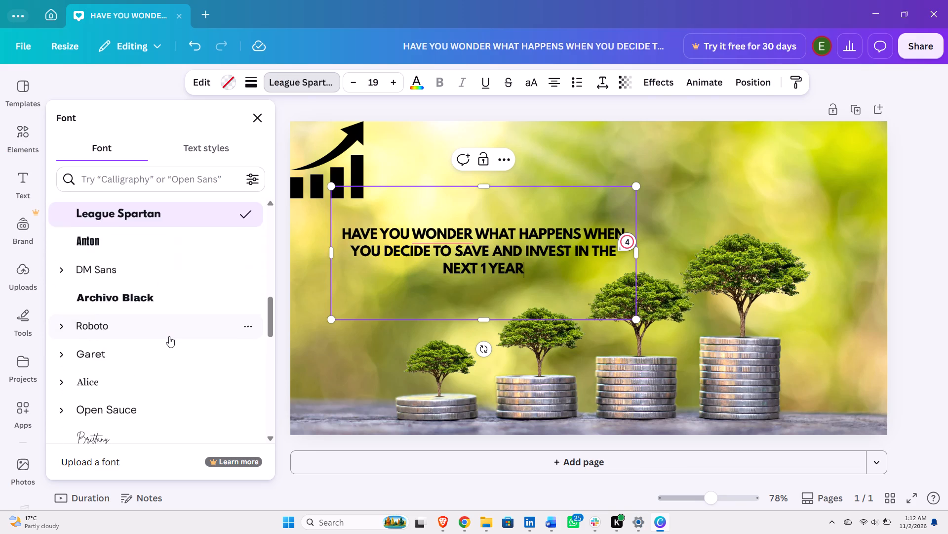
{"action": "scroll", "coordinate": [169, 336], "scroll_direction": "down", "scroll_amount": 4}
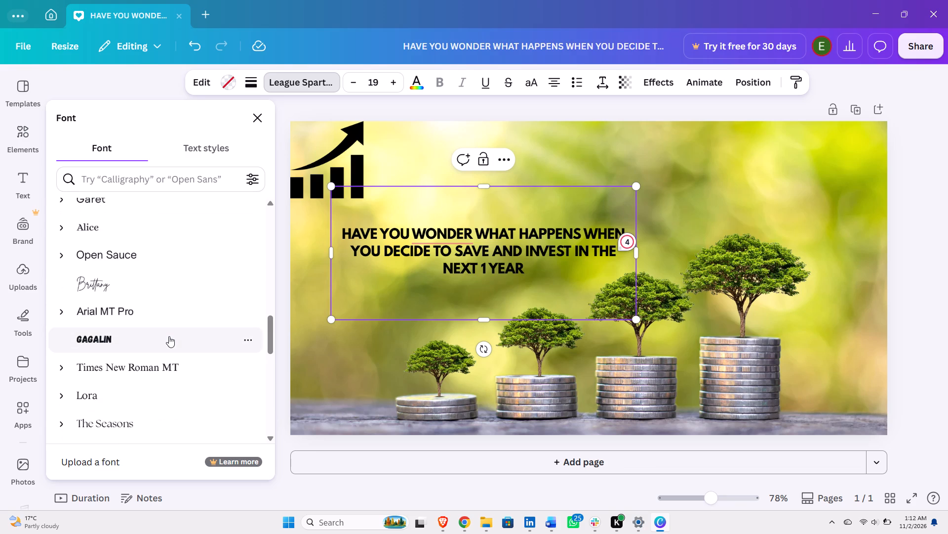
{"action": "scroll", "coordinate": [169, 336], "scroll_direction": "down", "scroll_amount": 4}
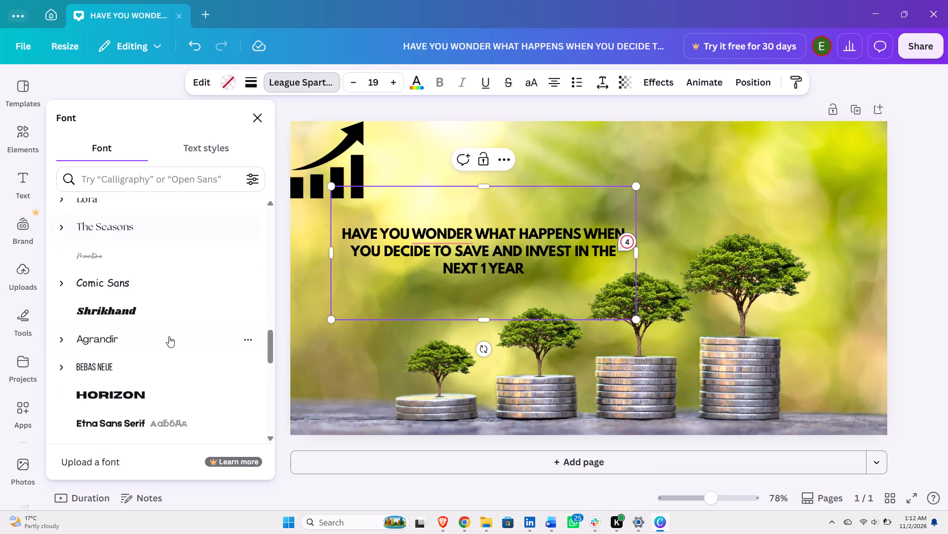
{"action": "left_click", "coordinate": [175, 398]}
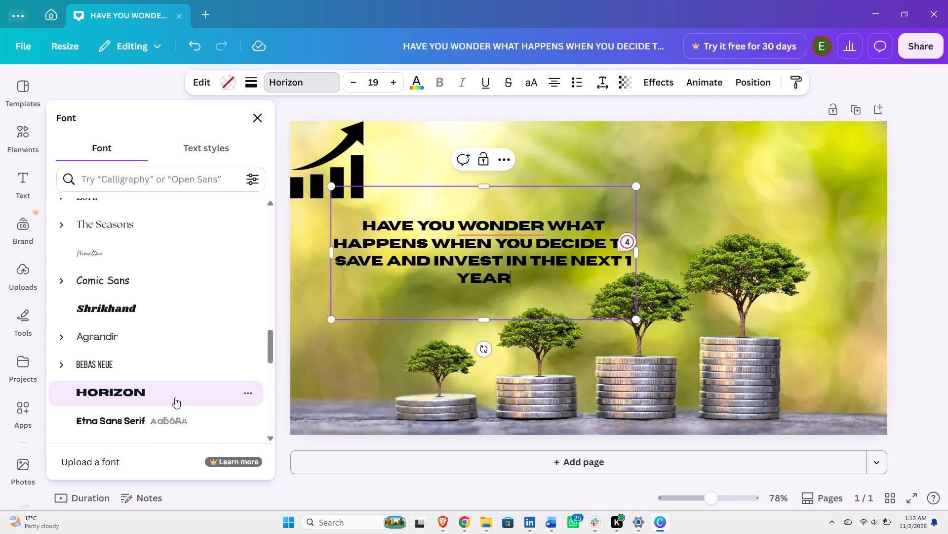
Set the headline's font to Lilita One and look through the remaining popular fonts.
{"action": "scroll", "coordinate": [175, 398], "scroll_direction": "down", "scroll_amount": 4}
{"action": "left_click", "coordinate": [175, 398]}
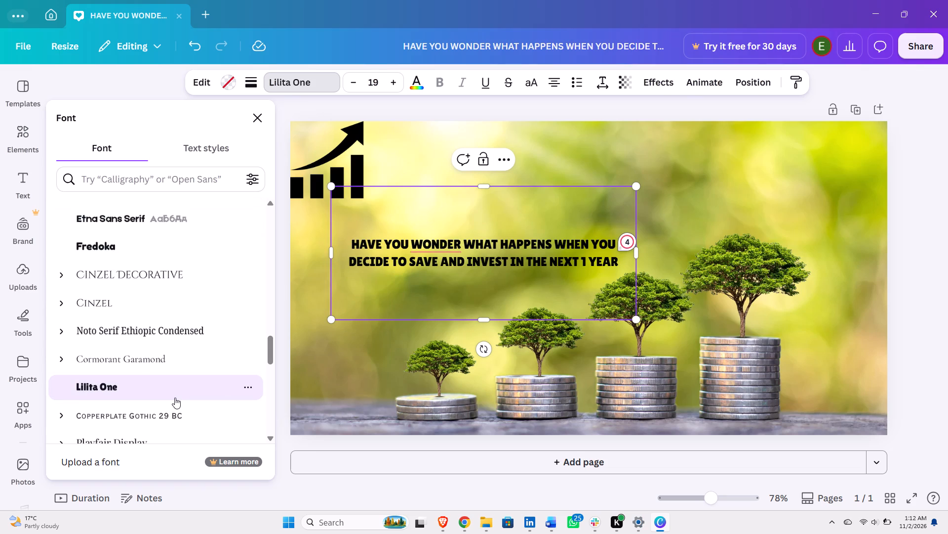
{"action": "scroll", "coordinate": [175, 398], "scroll_direction": "down", "scroll_amount": 1}
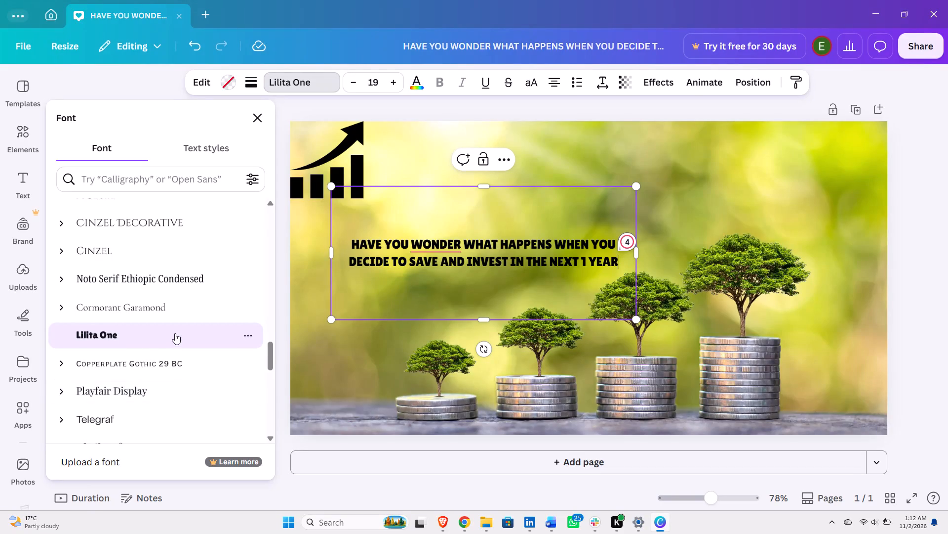
{"action": "scroll", "coordinate": [175, 333], "scroll_direction": "down", "scroll_amount": 6}
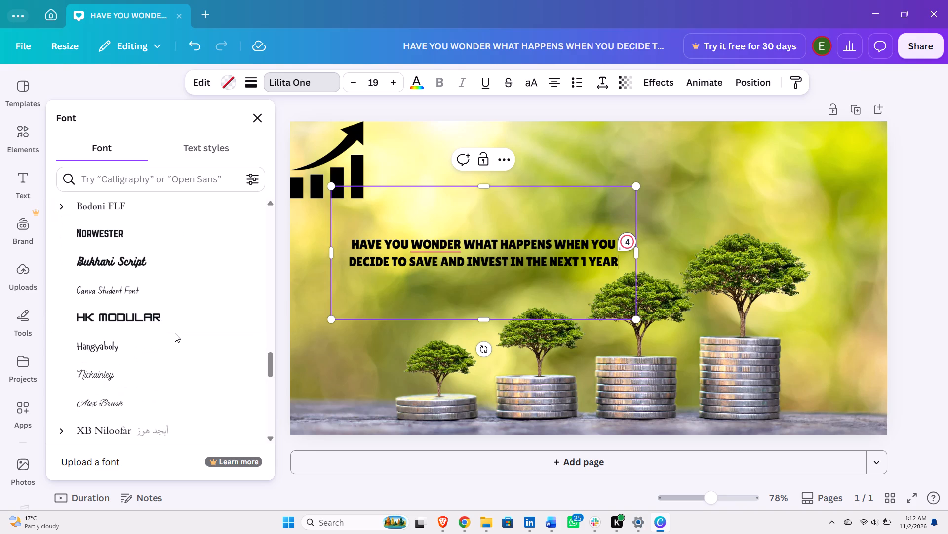
{"action": "scroll", "coordinate": [175, 333], "scroll_direction": "down", "scroll_amount": 4}
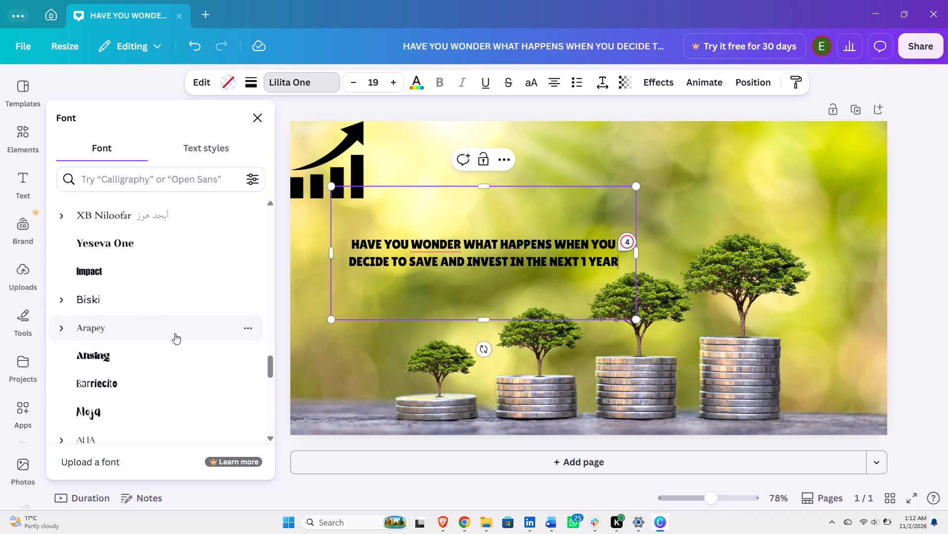
{"action": "scroll", "coordinate": [175, 333], "scroll_direction": "down", "scroll_amount": 2}
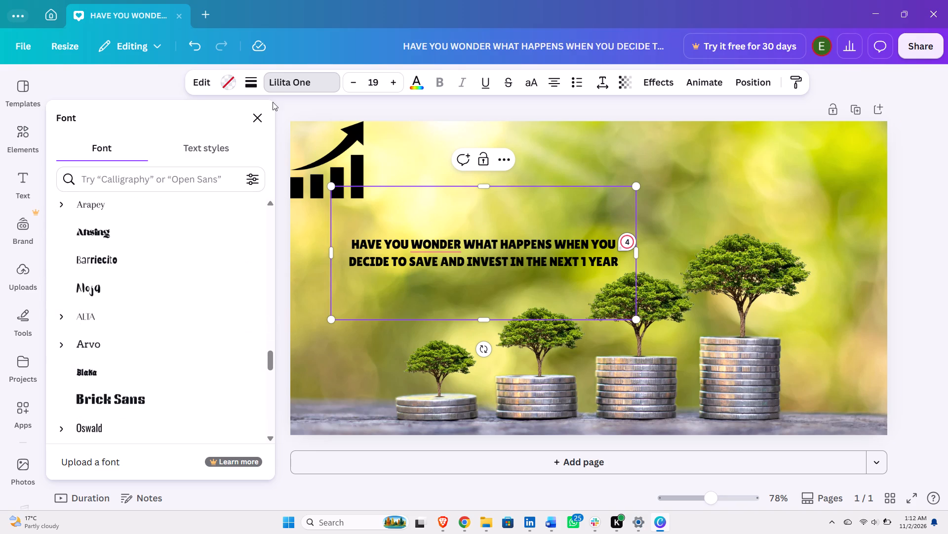
{"action": "left_click", "coordinate": [255, 123]}
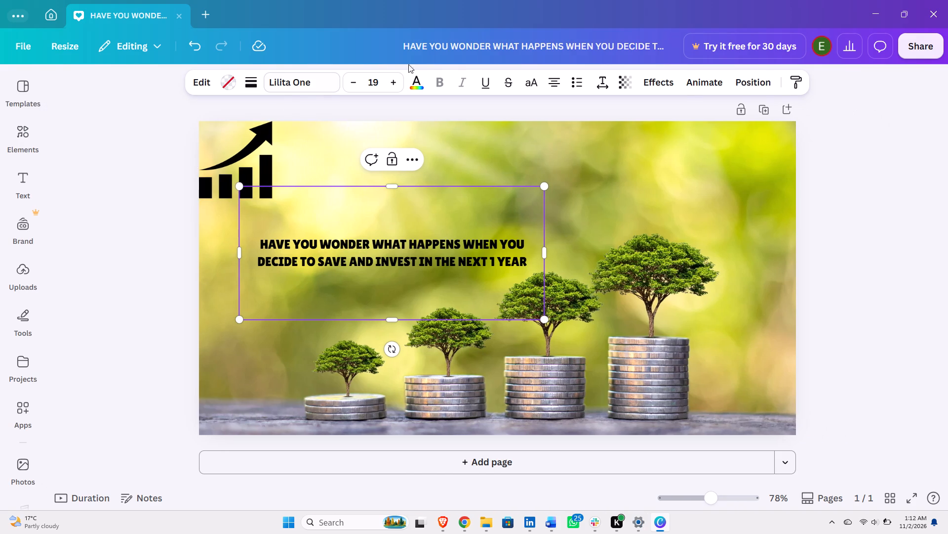
Increase the headline's font size to 26.
{"action": "double_click", "coordinate": [391, 87]}
{"action": "left_click", "coordinate": [391, 87]}
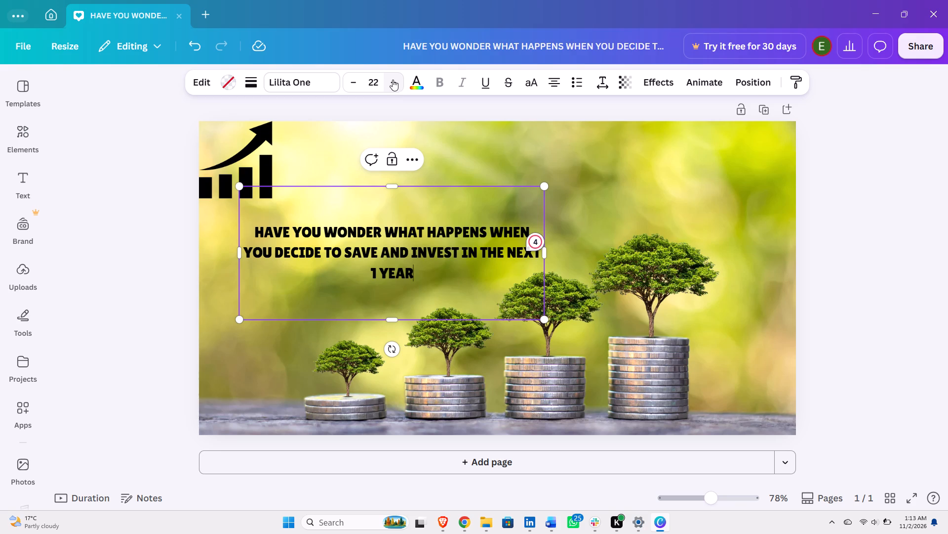
{"action": "left_click", "coordinate": [393, 77]}
{"action": "left_click", "coordinate": [393, 77]}
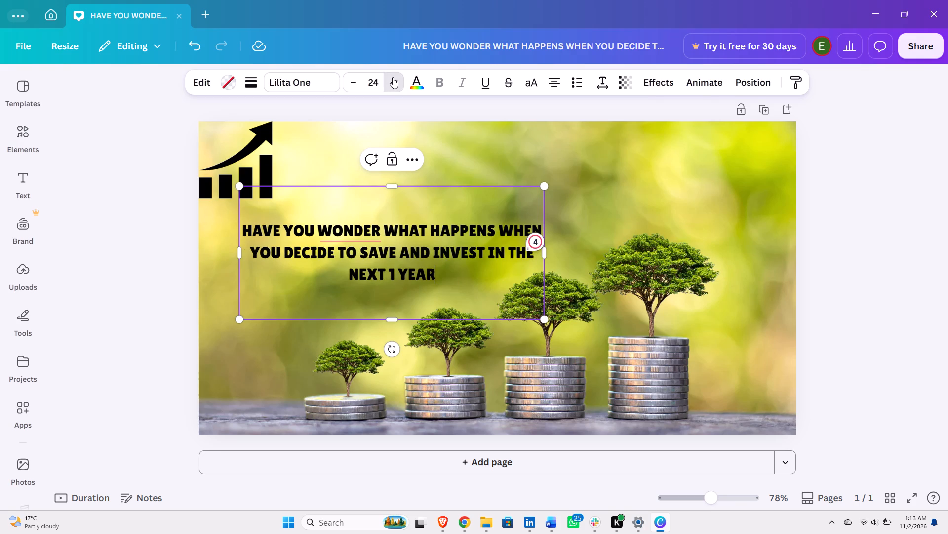
{"action": "left_click", "coordinate": [393, 77]}
{"action": "left_click", "coordinate": [393, 77]}
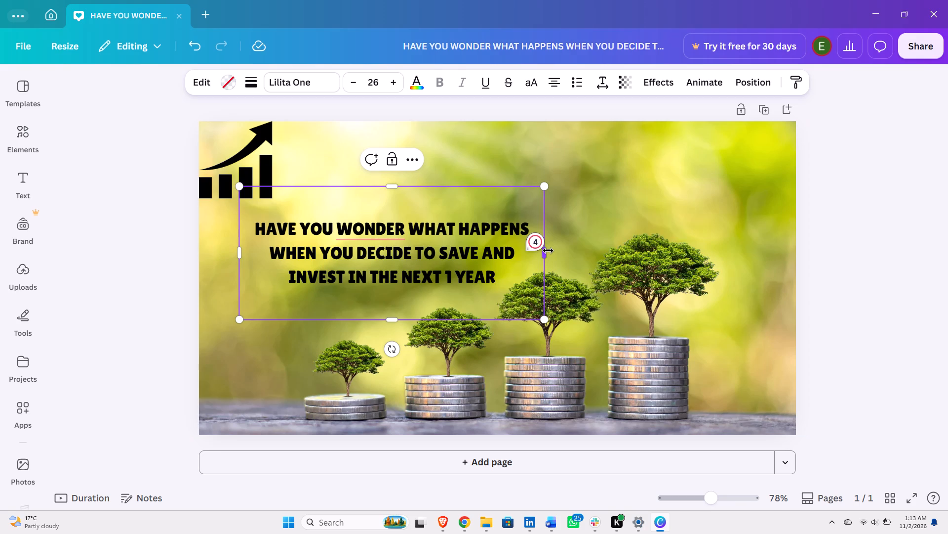
Widen the headline's transparent shape to about 1,055 so that the text runs over two lines.
{"action": "left_click_drag", "start_coordinate": [546, 252], "coordinate": [638, 244]}
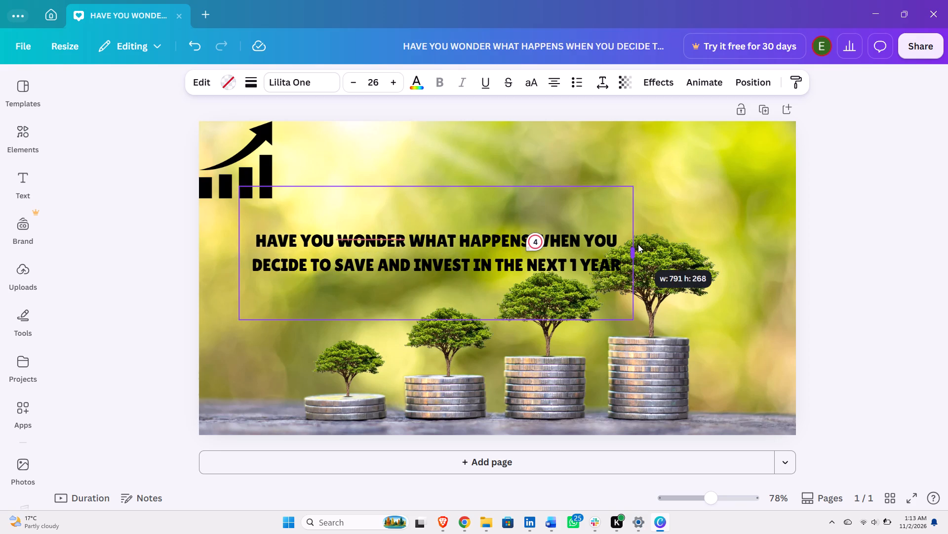
{"action": "left_click_drag", "start_coordinate": [638, 244], "coordinate": [756, 216]}
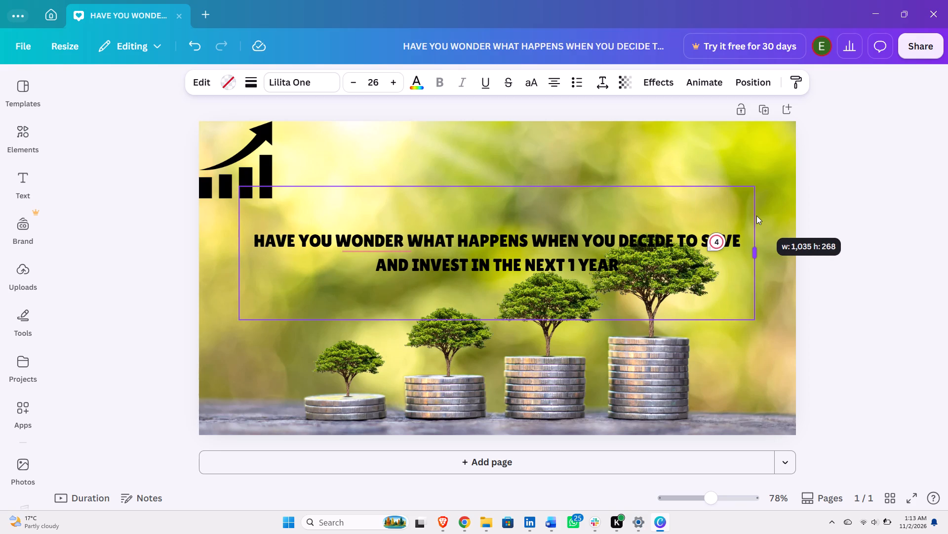
{"action": "left_click_drag", "start_coordinate": [756, 216], "coordinate": [770, 214]}
Move the headline shape to the top of the photo, beside the growth chart and flush with the page's right edge.
{"action": "left_click_drag", "start_coordinate": [579, 215], "coordinate": [609, 139]}
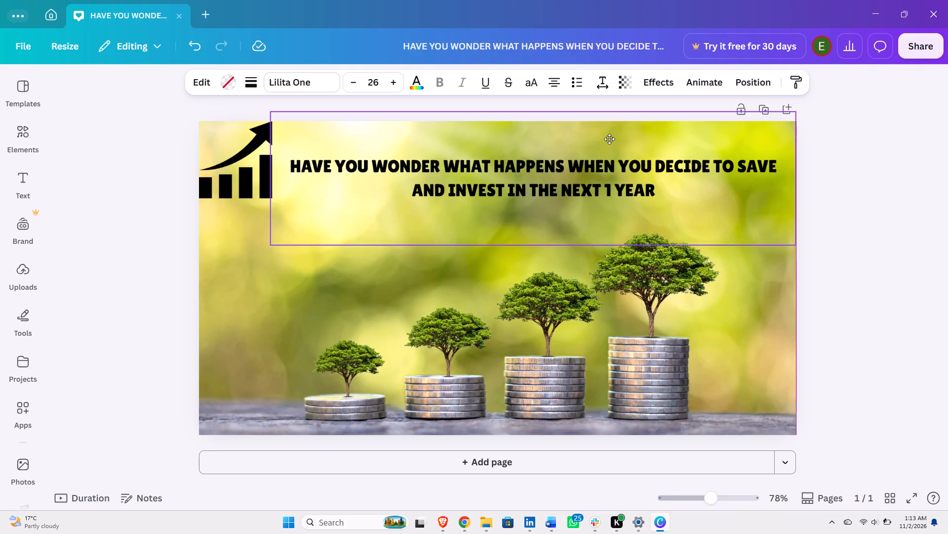
{"action": "left_click_drag", "start_coordinate": [609, 139], "coordinate": [609, 123]}
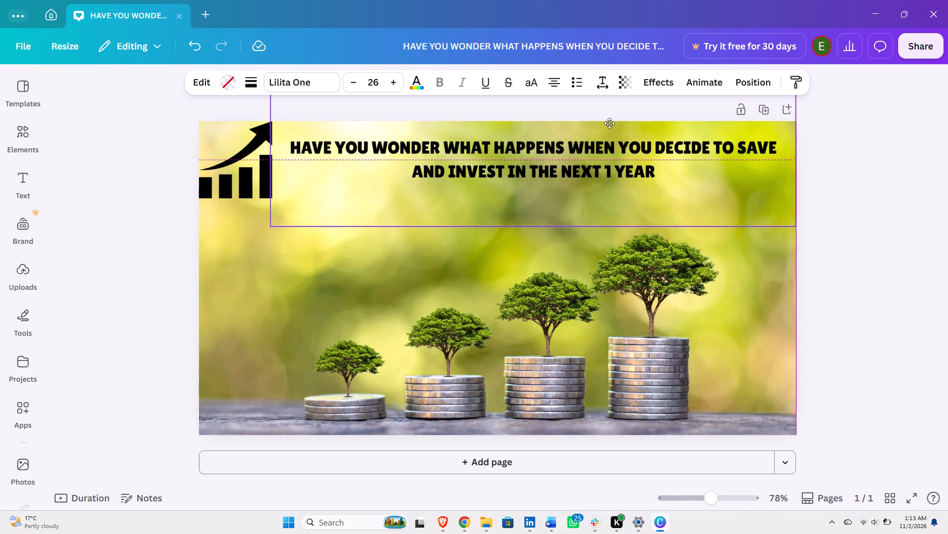
{"action": "left_click_drag", "start_coordinate": [609, 123], "coordinate": [608, 139]}
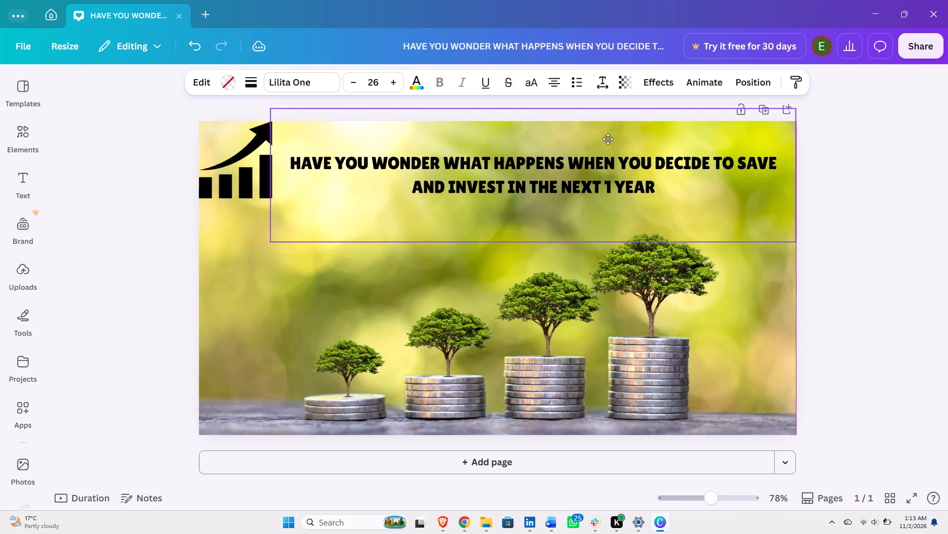
{"action": "left_click_drag", "start_coordinate": [608, 139], "coordinate": [608, 142]}
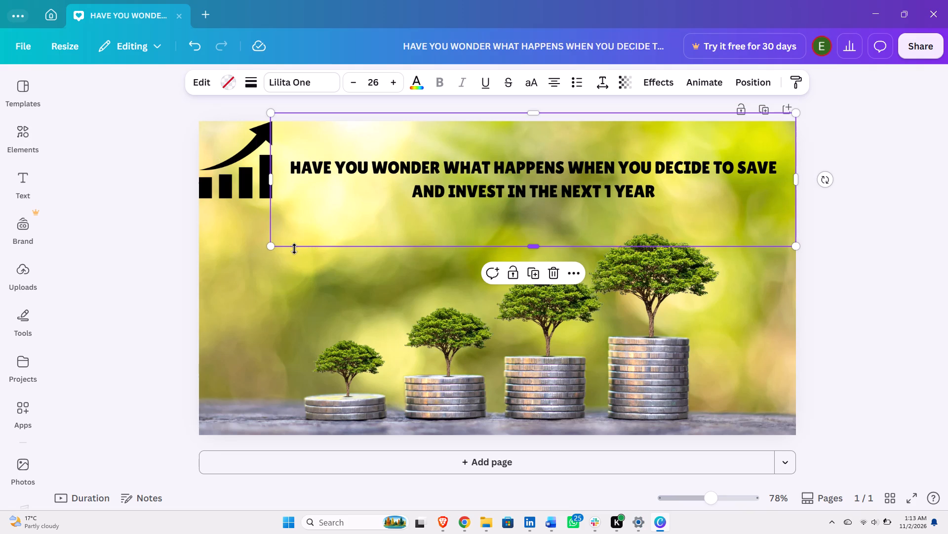
Reduce the headline shape's height from below until its lower edge lines up with the base of the growth chart.
{"action": "left_click_drag", "start_coordinate": [294, 249], "coordinate": [306, 204]}
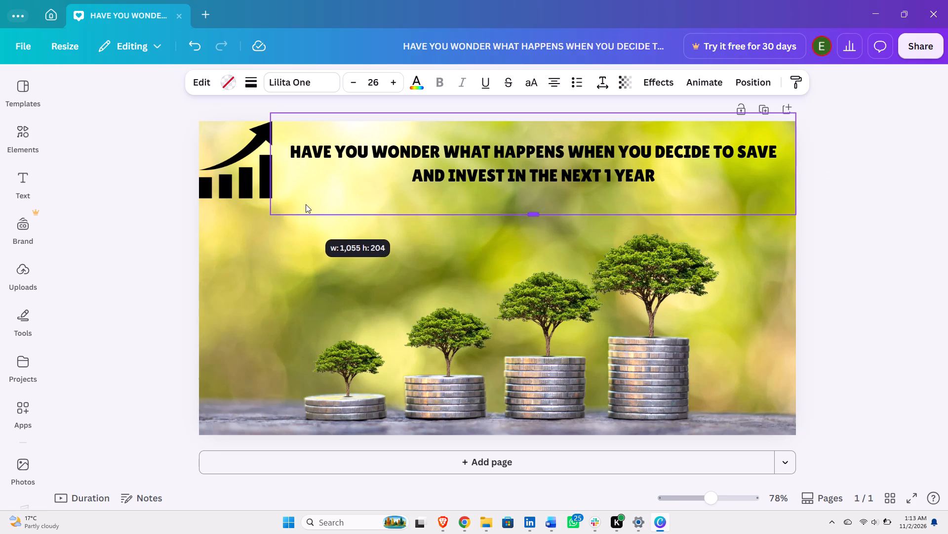
{"action": "left_click_drag", "start_coordinate": [306, 204], "coordinate": [305, 198]}
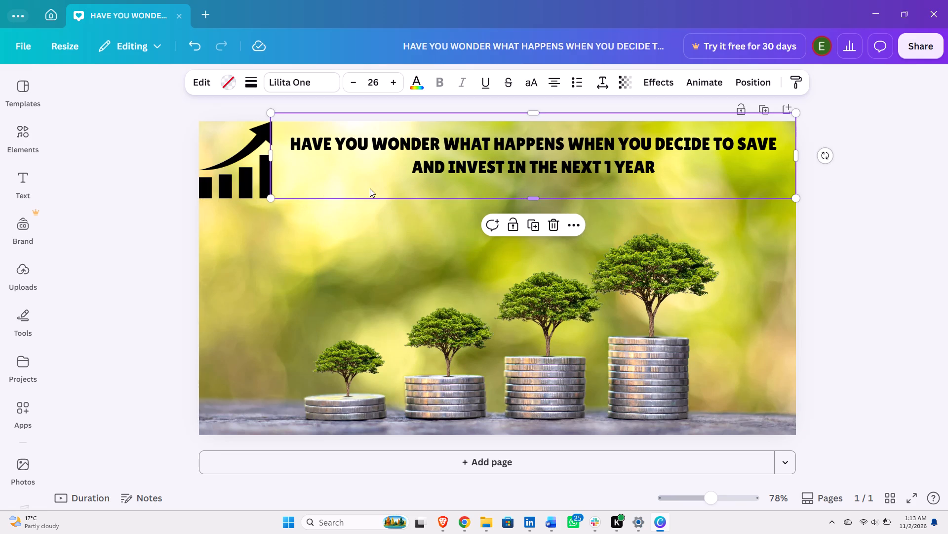
{"action": "left_click", "coordinate": [357, 229]}
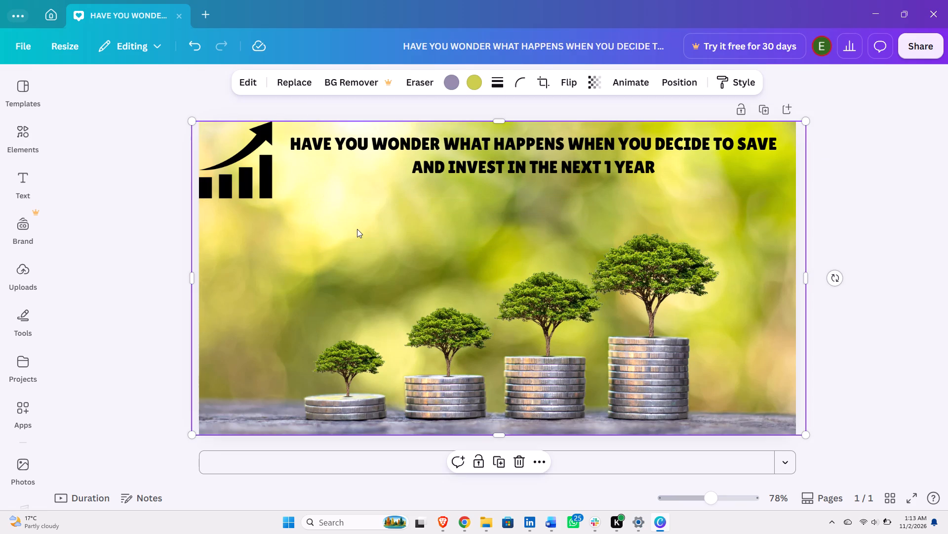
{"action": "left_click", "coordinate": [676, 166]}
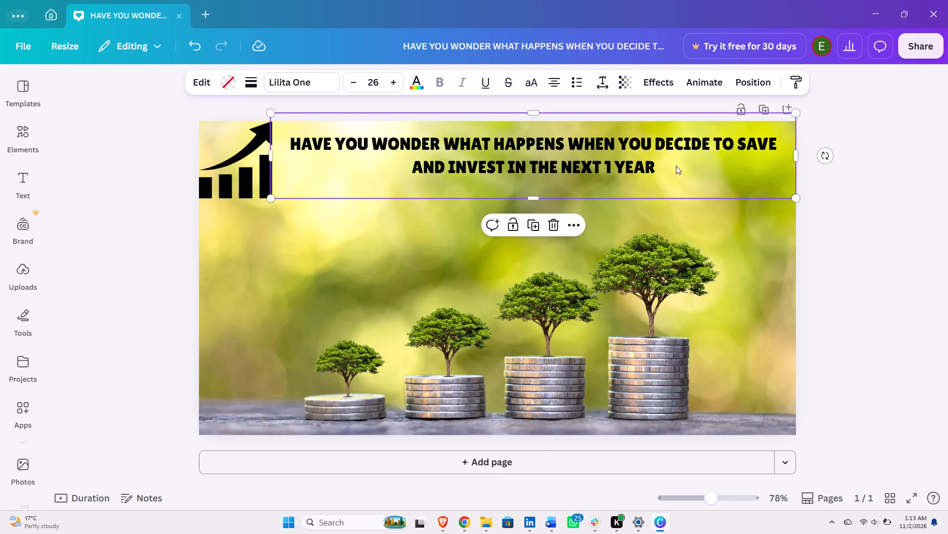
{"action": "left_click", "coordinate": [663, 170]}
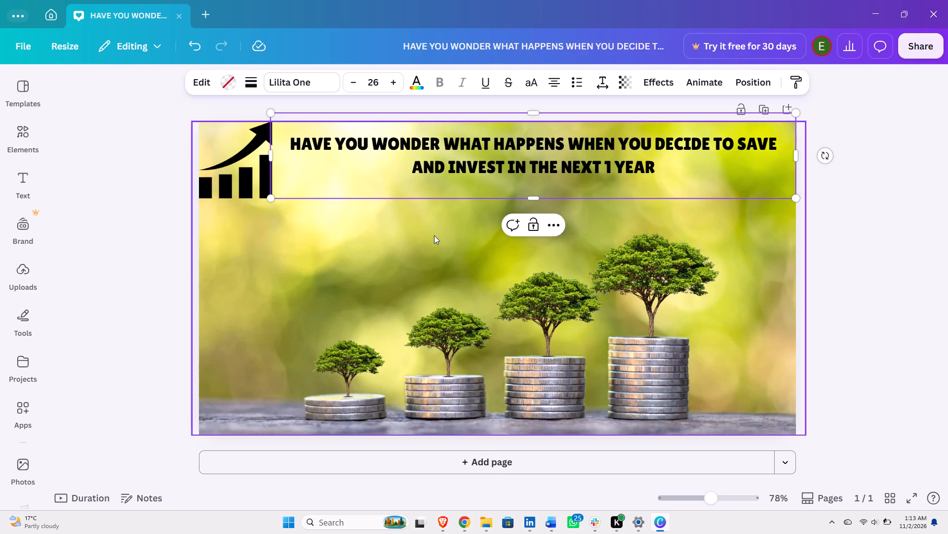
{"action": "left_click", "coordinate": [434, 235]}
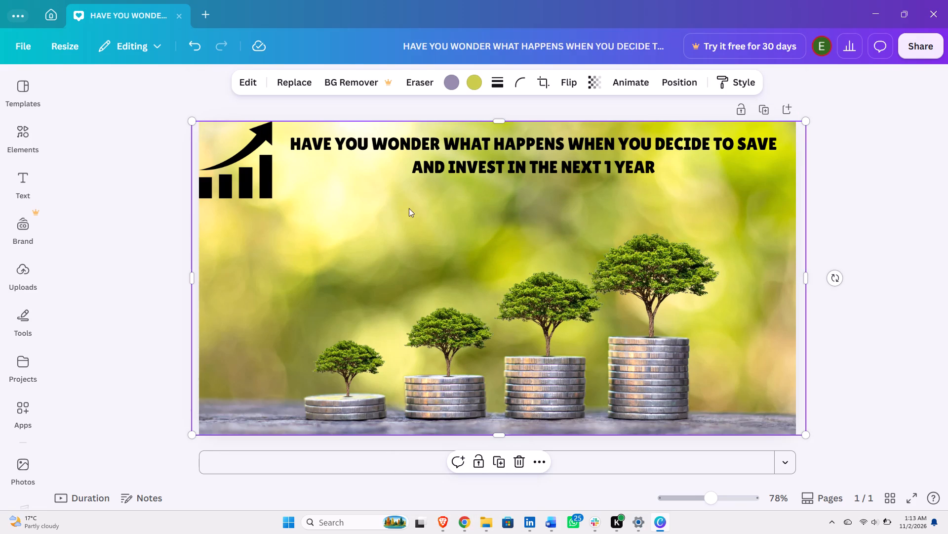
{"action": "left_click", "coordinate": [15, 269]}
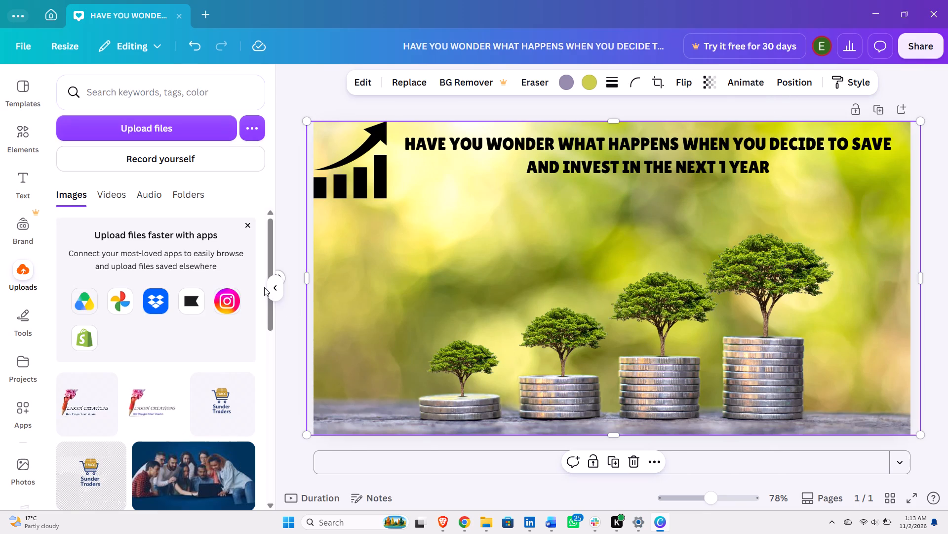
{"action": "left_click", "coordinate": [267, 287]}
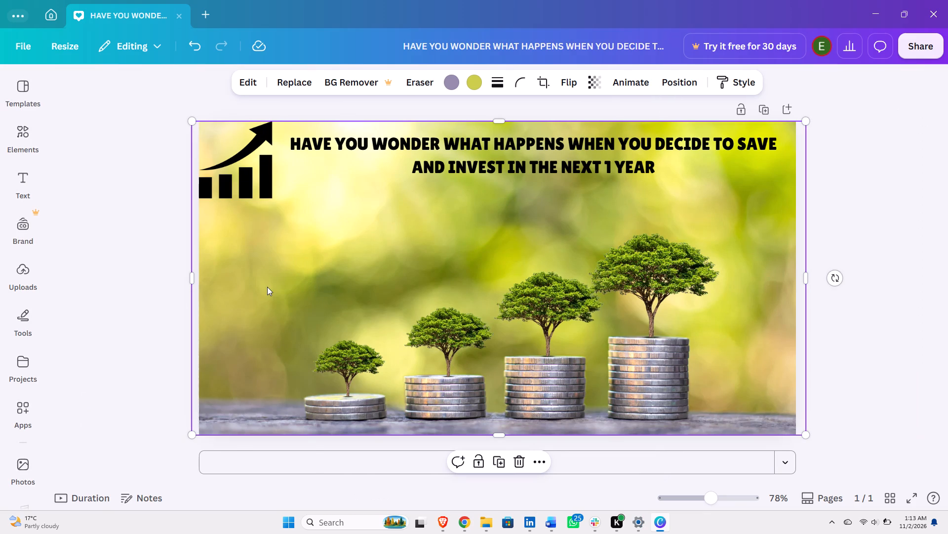
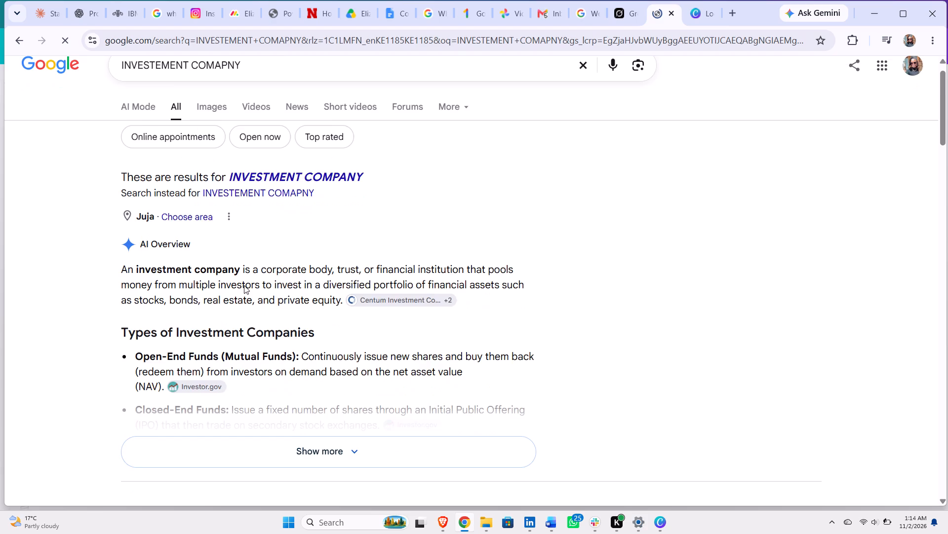
Examine the investment company search results, including the company listings and their small logos, for a usable brand mark.
{"action": "scroll", "coordinate": [244, 285], "scroll_direction": "down", "scroll_amount": 5}
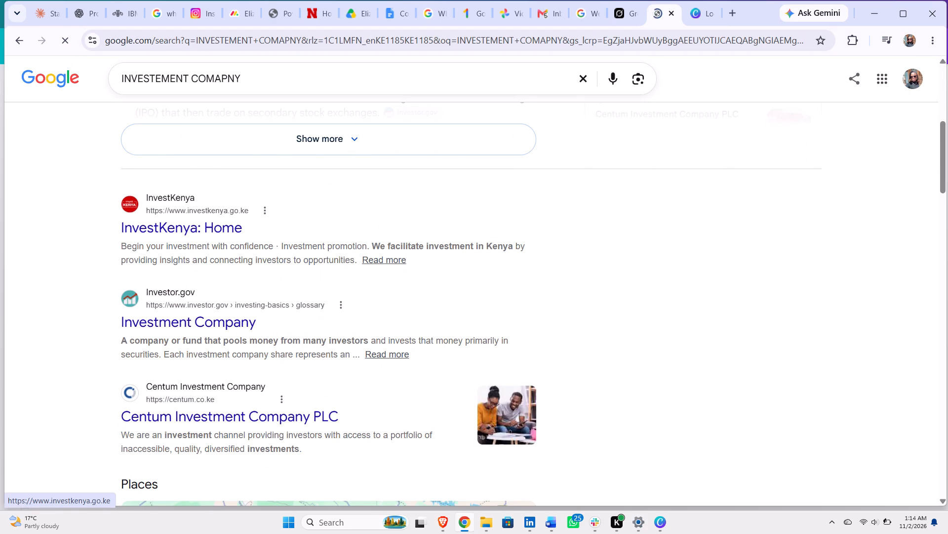
{"action": "scroll", "coordinate": [200, 352], "scroll_direction": "down", "scroll_amount": 20}
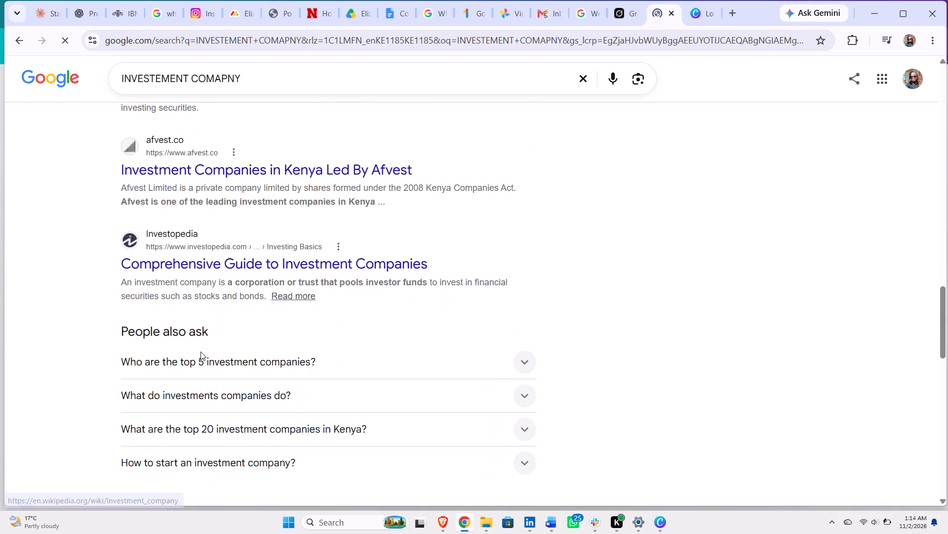
{"action": "scroll", "coordinate": [200, 352], "scroll_direction": "down", "scroll_amount": 6}
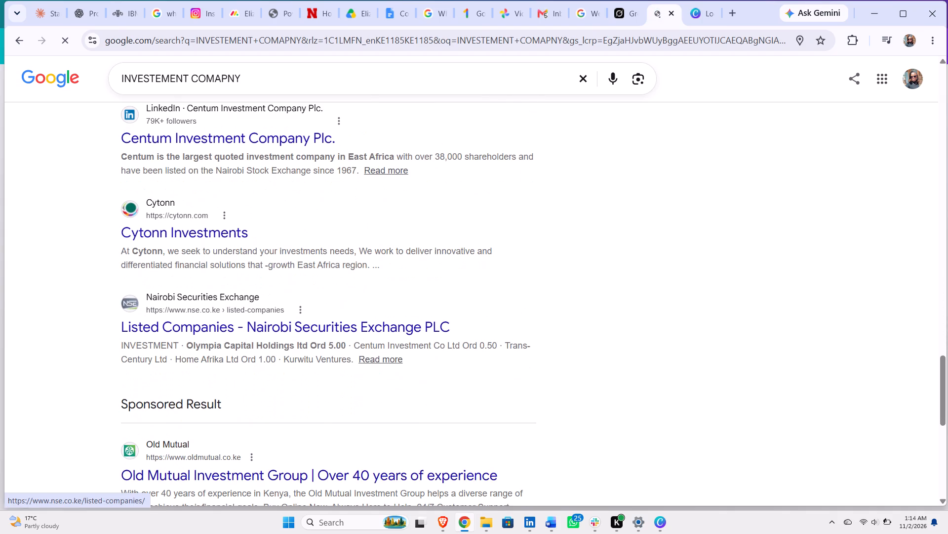
{"action": "scroll", "coordinate": [192, 353], "scroll_direction": "down", "scroll_amount": 9}
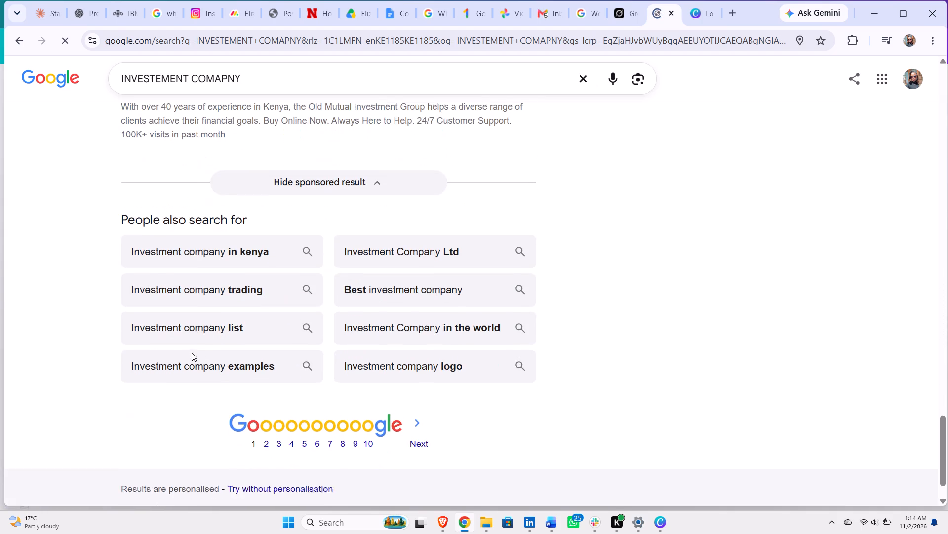
{"action": "scroll", "coordinate": [192, 353], "scroll_direction": "down", "scroll_amount": 2}
{"action": "scroll", "coordinate": [192, 353], "scroll_direction": "up", "scroll_amount": 20}
{"action": "scroll", "coordinate": [192, 353], "scroll_direction": "up", "scroll_amount": 2}
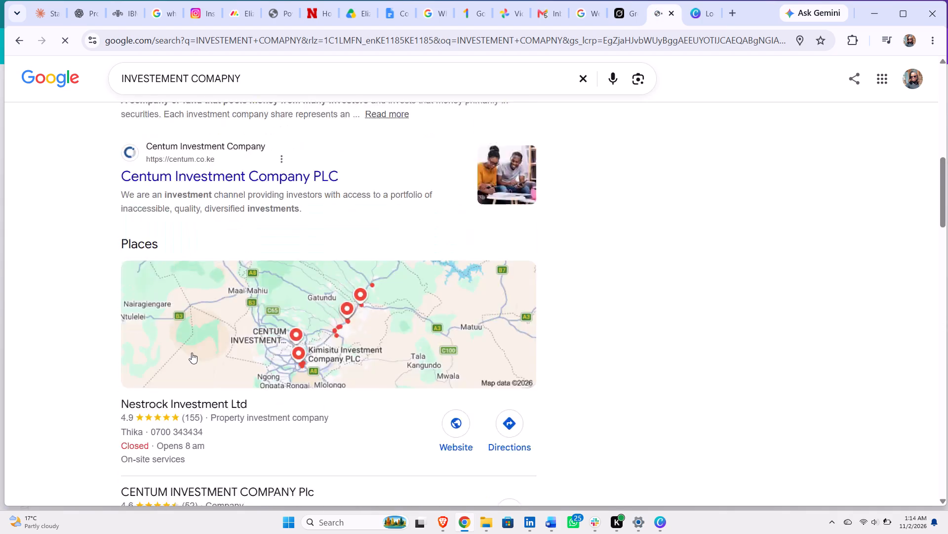
{"action": "scroll", "coordinate": [192, 353], "scroll_direction": "up", "scroll_amount": 3}
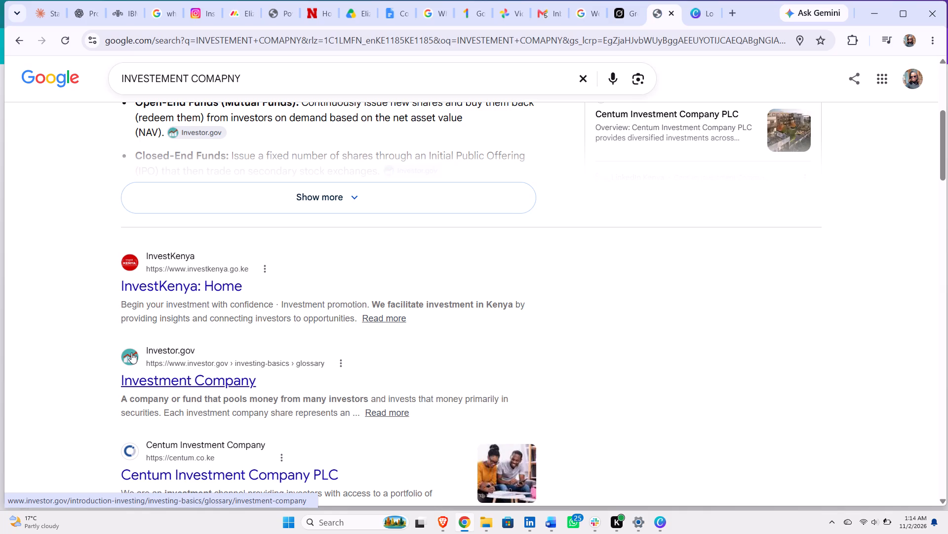
{"action": "scroll", "coordinate": [131, 353], "scroll_direction": "up", "scroll_amount": 3}
{"action": "scroll", "coordinate": [131, 353], "scroll_direction": "down", "scroll_amount": 4}
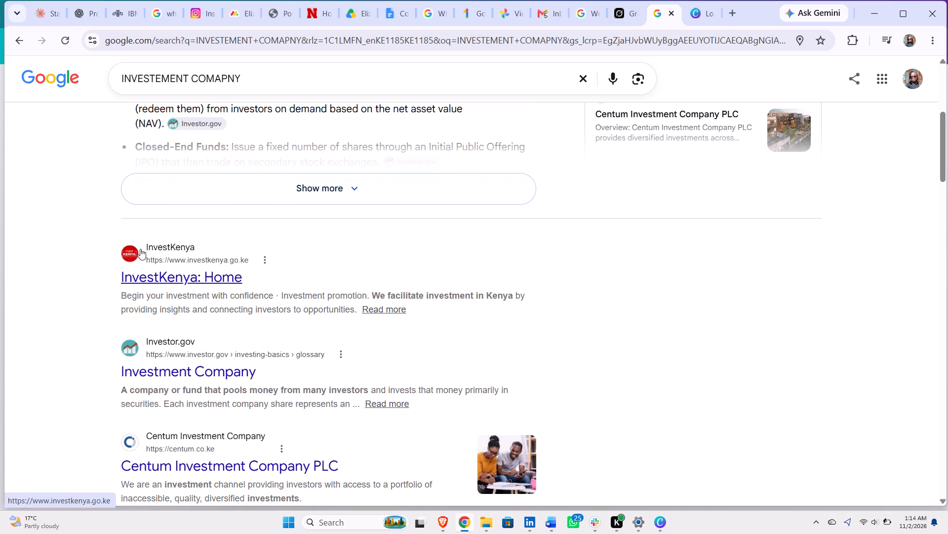
{"action": "scroll", "coordinate": [133, 255], "scroll_direction": "down", "scroll_amount": 5}
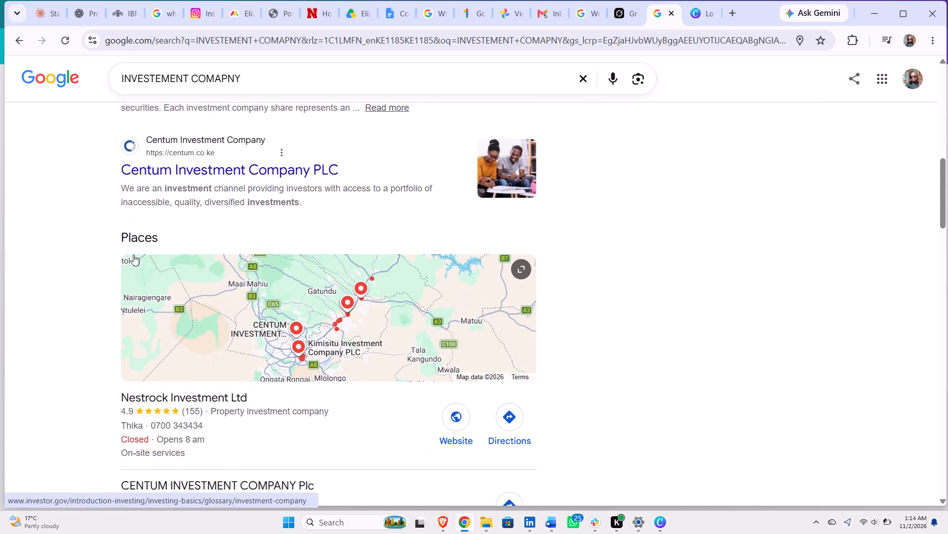
{"action": "scroll", "coordinate": [133, 255], "scroll_direction": "down", "scroll_amount": 7}
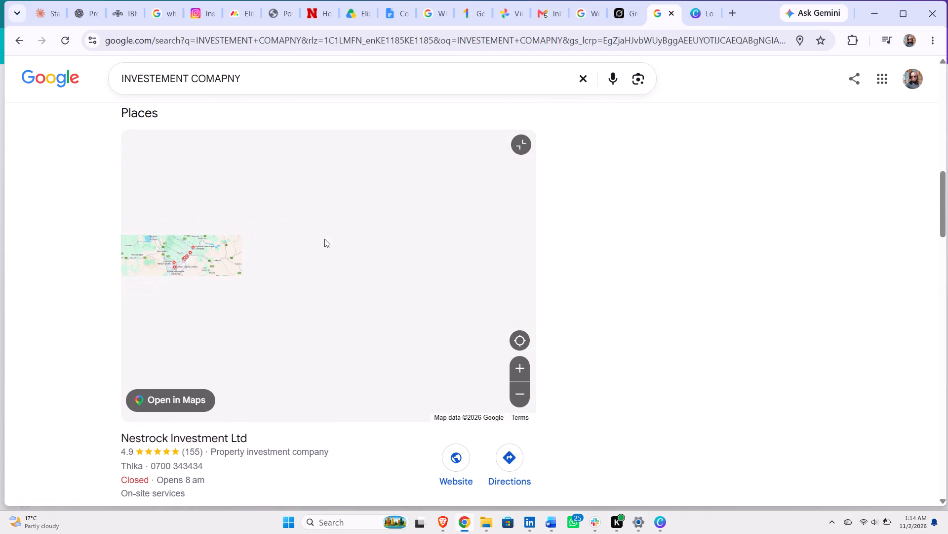
{"action": "scroll", "coordinate": [336, 242], "scroll_direction": "up", "scroll_amount": 4}
{"action": "scroll", "coordinate": [639, 184], "scroll_direction": "up", "scroll_amount": 4}
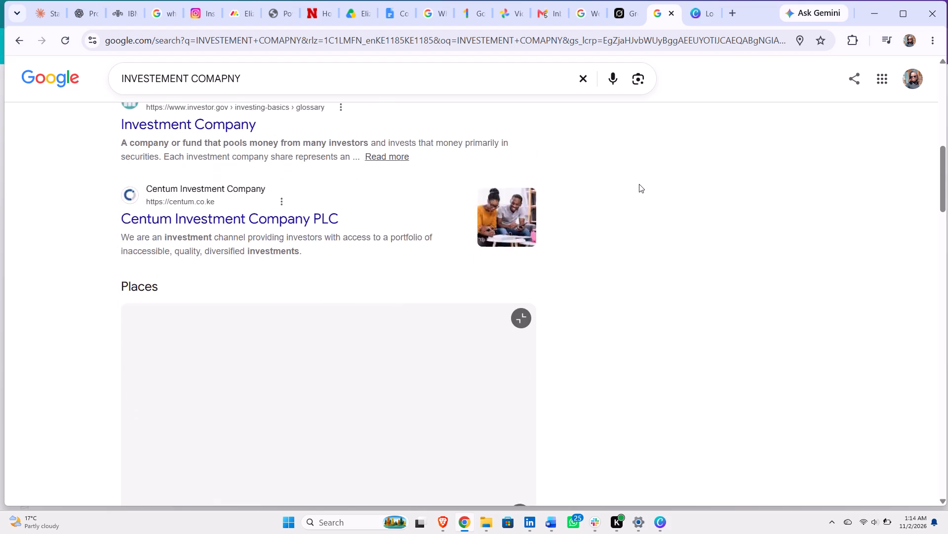
{"action": "scroll", "coordinate": [391, 266], "scroll_direction": "up", "scroll_amount": 3}
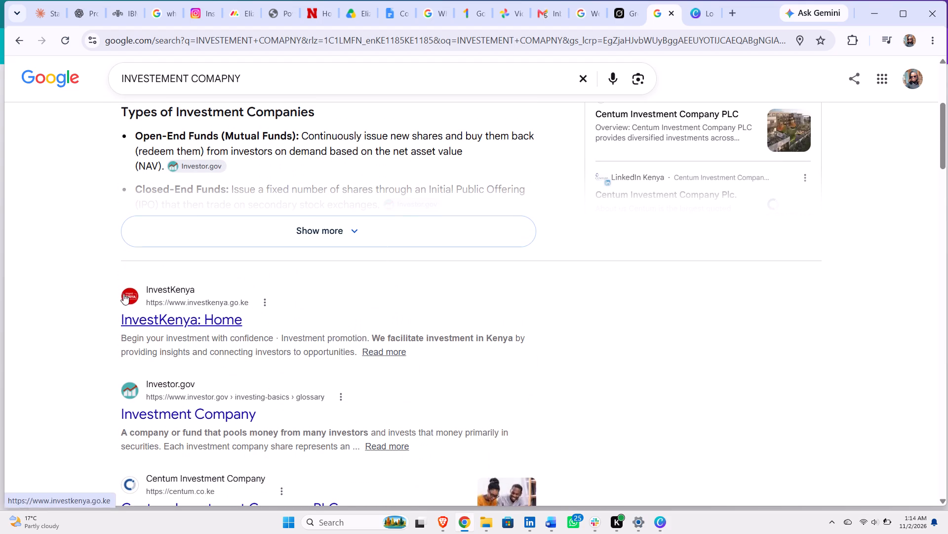
{"action": "scroll", "coordinate": [228, 266], "scroll_direction": "down", "scroll_amount": 4}
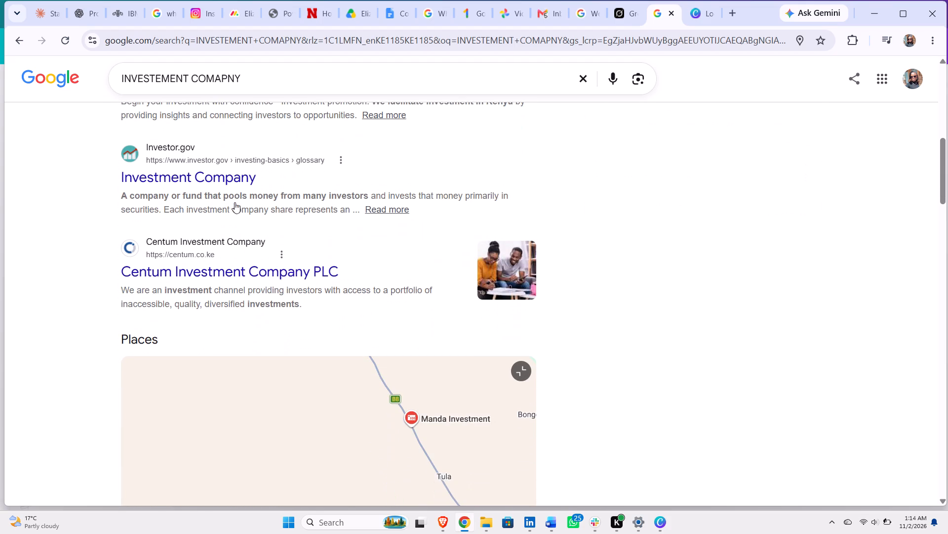
Extend the search to "INVESTEMENT COMAPNY LOGO" and preview Dreamstime's orange-and-green investment logo with leaves in the image results.
{"action": "left_click", "coordinate": [260, 73]}
{"action": "key", "text": "space"}
{"action": "type", "text": "LO"}
{"action": "key", "text": "g"}
{"action": "key", "text": "o"}
{"action": "key", "text": "Return"}
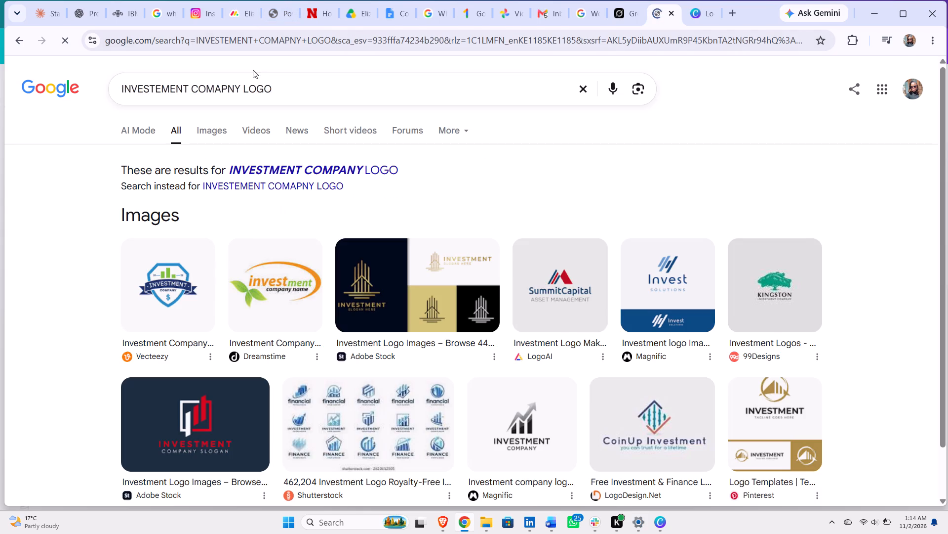
{"action": "left_click", "coordinate": [276, 276]}
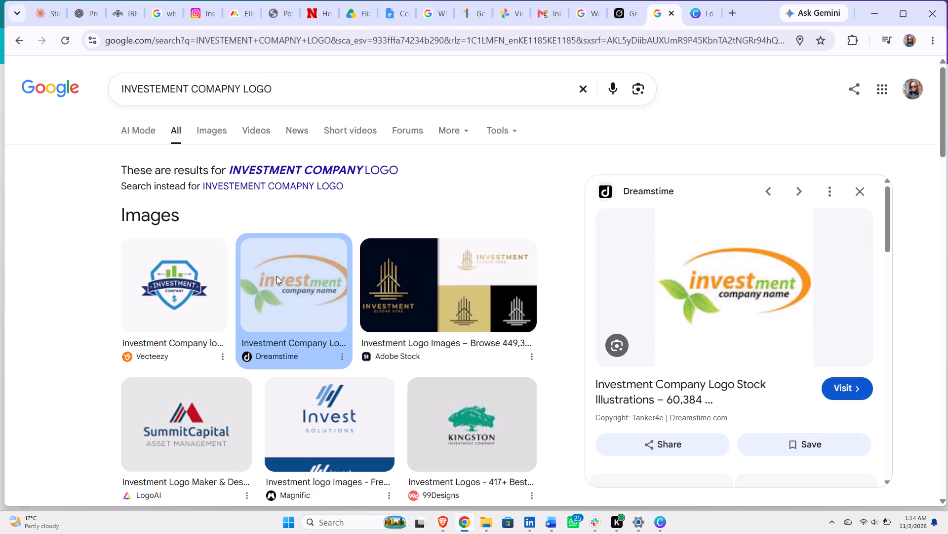
{"action": "left_click", "coordinate": [675, 282]}
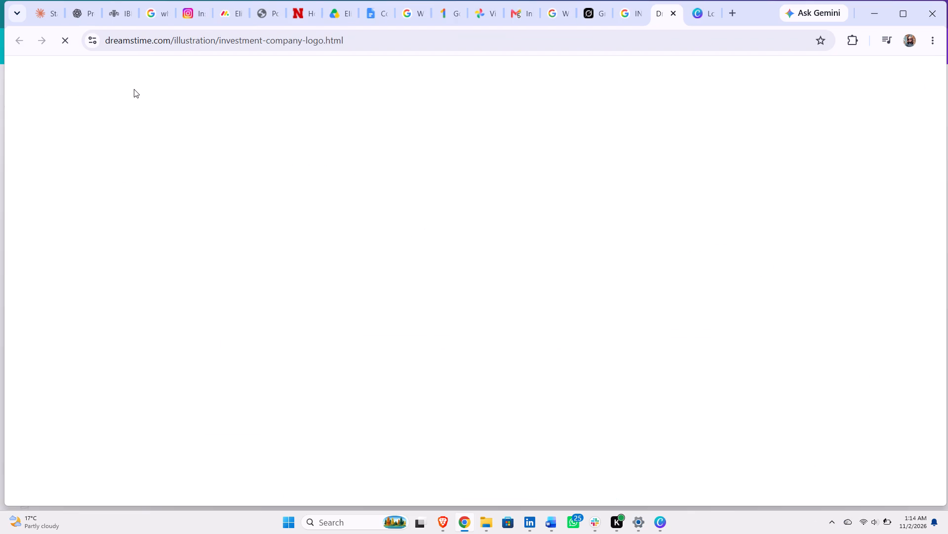
{"action": "left_click", "coordinate": [633, 19]}
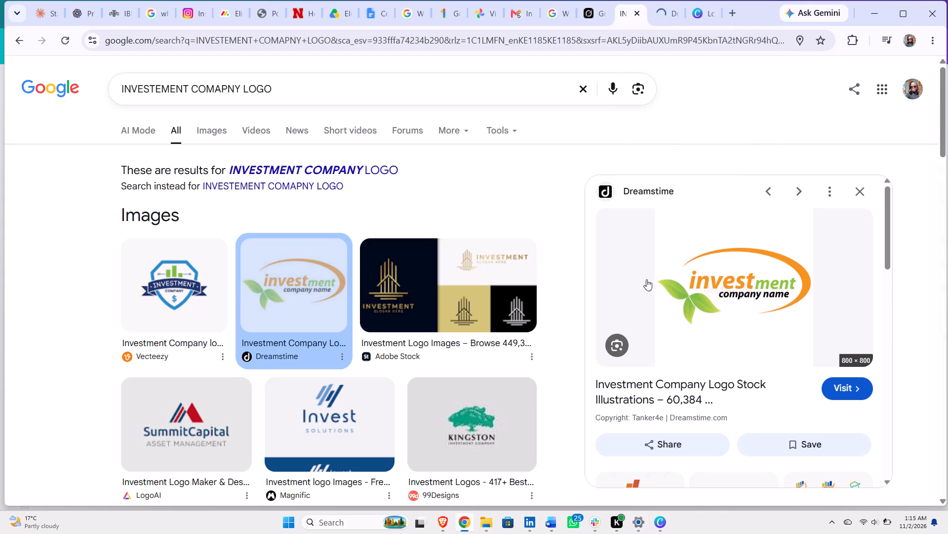
Capture the previewed Dreamstime investment logo with its white background as a rectangular screenshot using Snipping Tool.
{"action": "left_click", "coordinate": [350, 525]}
{"action": "type", "text": "SNI"}
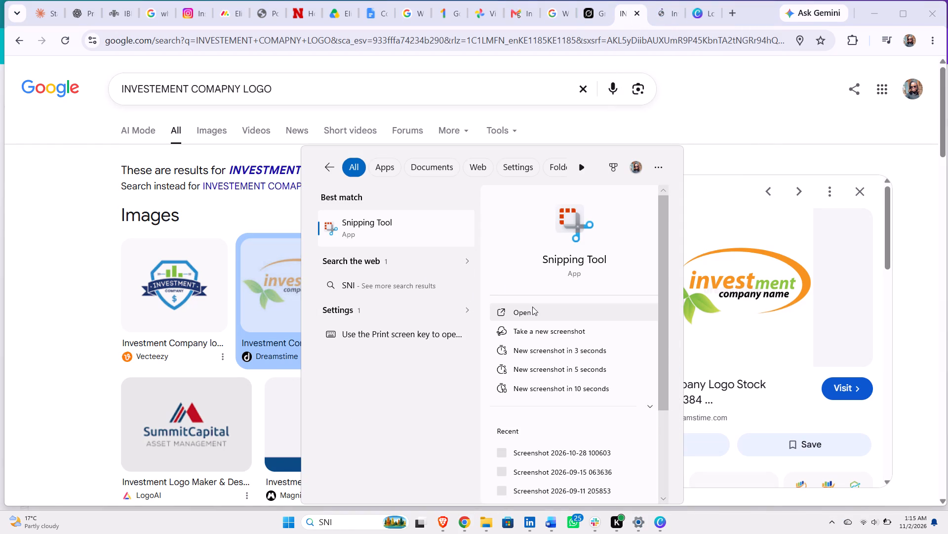
{"action": "left_click", "coordinate": [532, 307]}
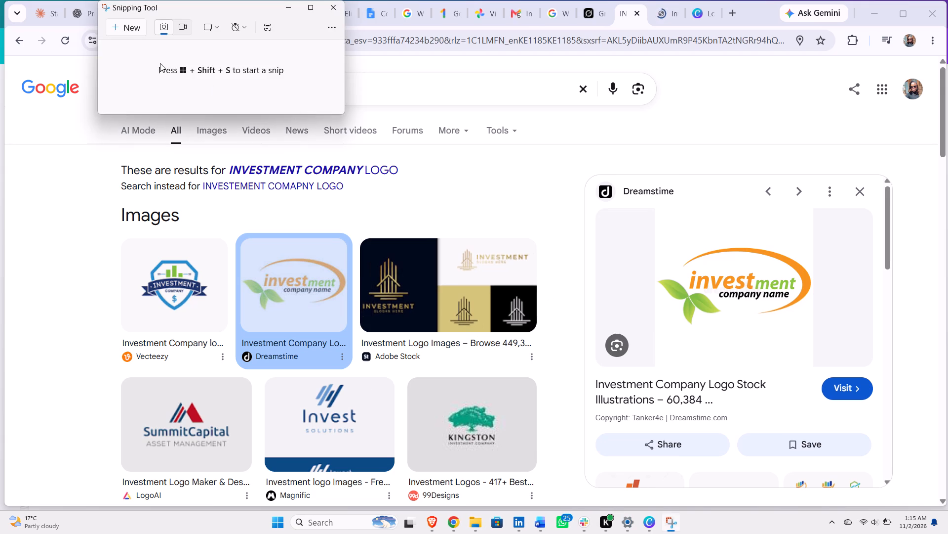
{"action": "left_click", "coordinate": [125, 28]}
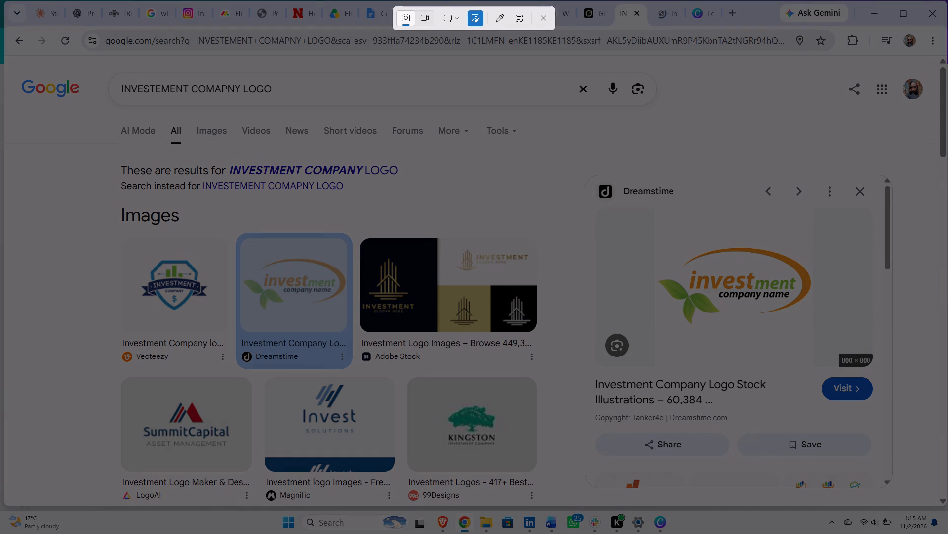
{"action": "left_click_drag", "start_coordinate": [655, 211], "coordinate": [808, 312]}
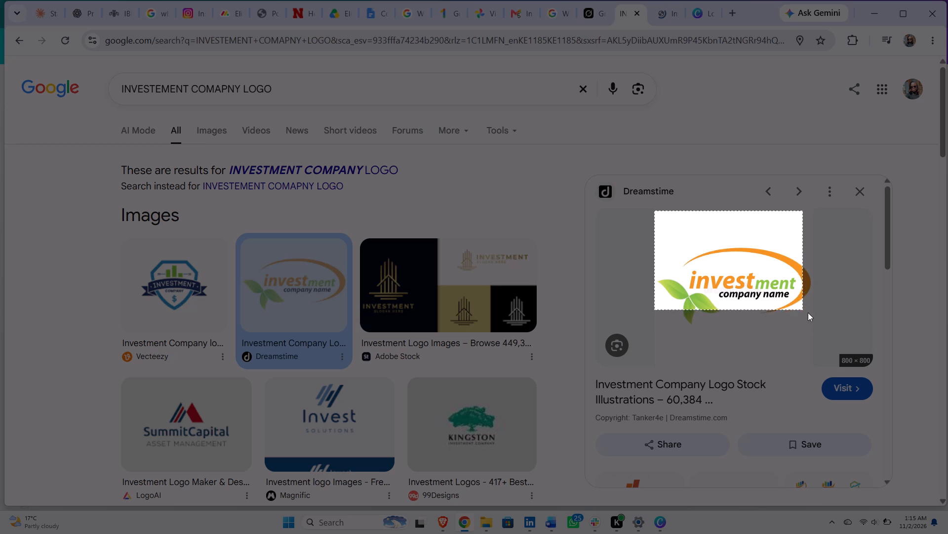
{"action": "left_click_drag", "start_coordinate": [808, 312], "coordinate": [813, 365]}
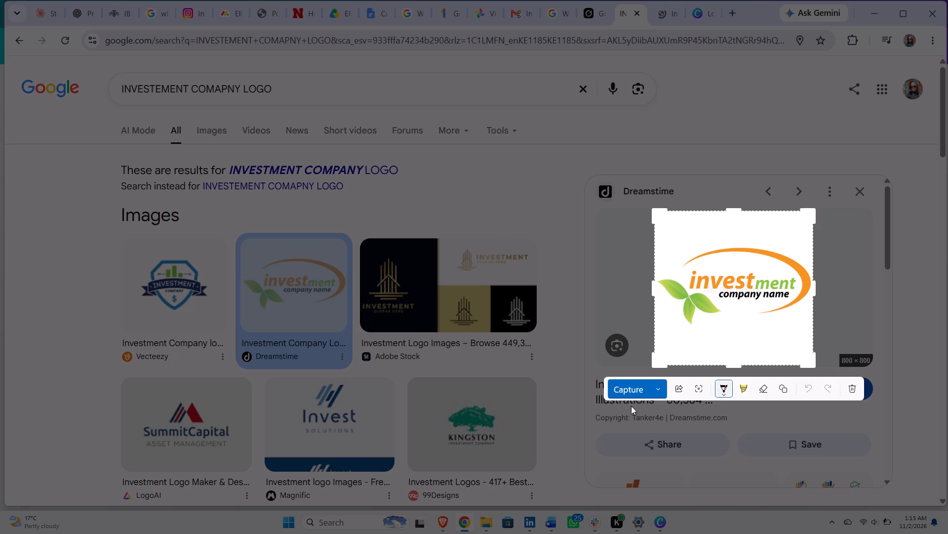
{"action": "left_click", "coordinate": [626, 392]}
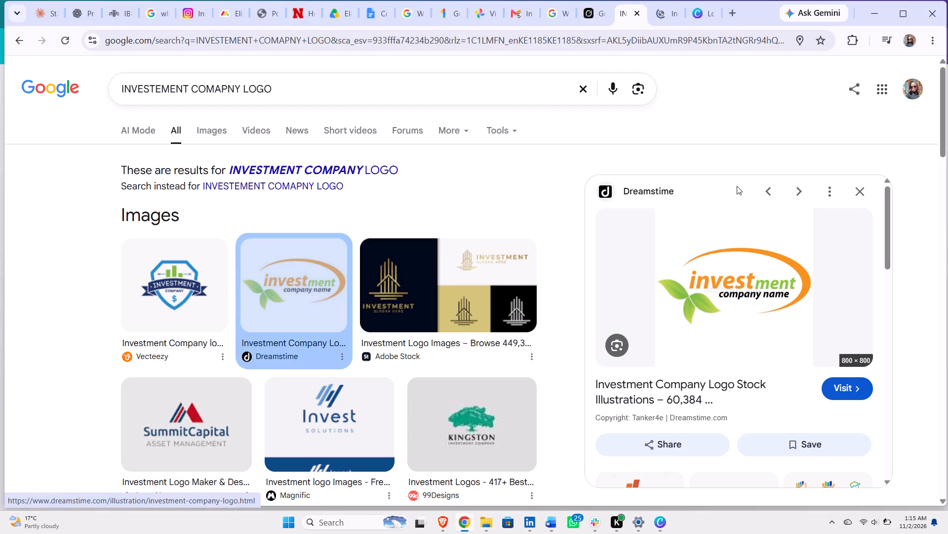
Search for "bg remover" in a new browser tab and open the remove.bg website.
{"action": "left_click", "coordinate": [730, 14]}
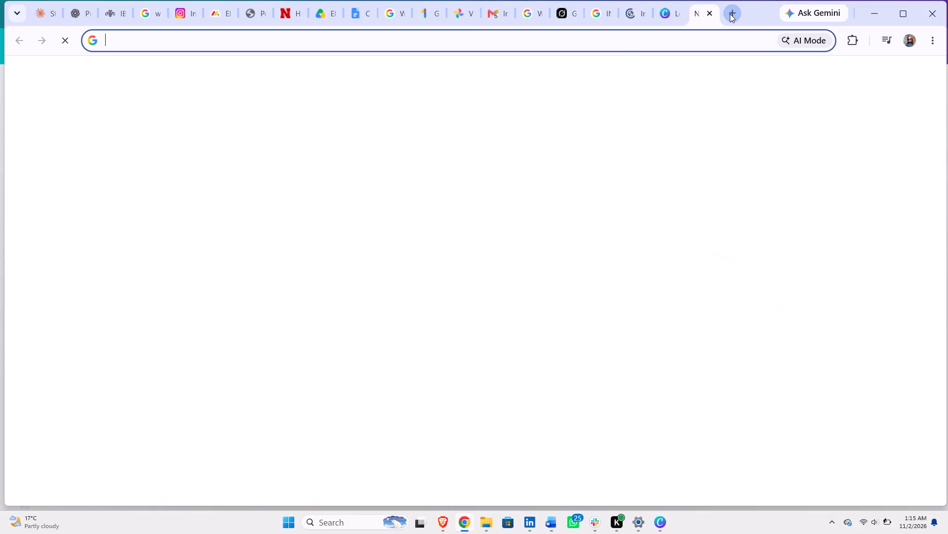
{"action": "left_click", "coordinate": [418, 250]}
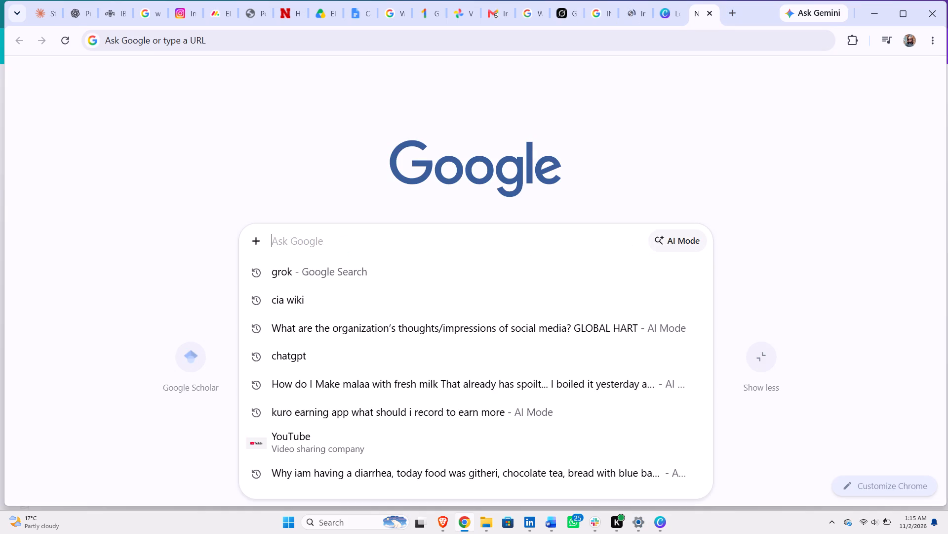
{"action": "type", "text": "BG"}
{"action": "key", "text": "space"}
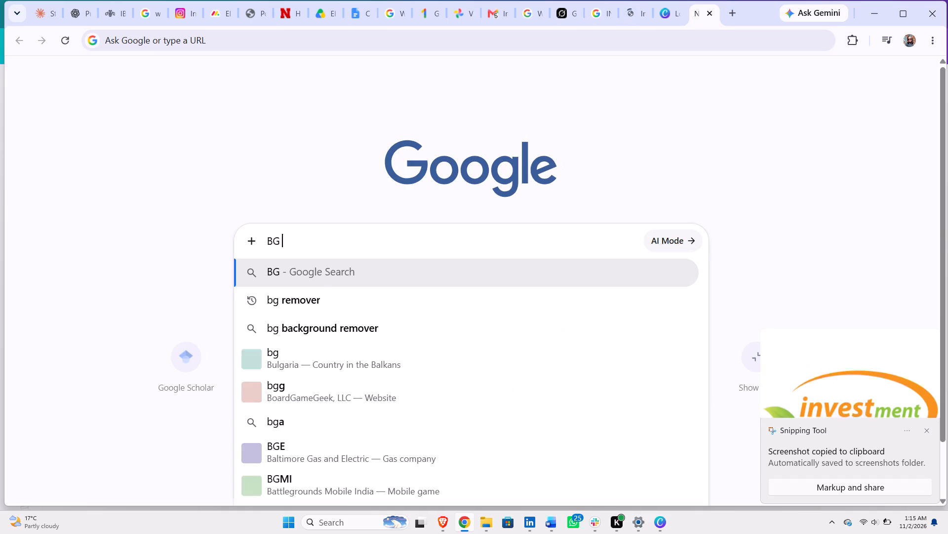
{"action": "type", "text": "RE"}
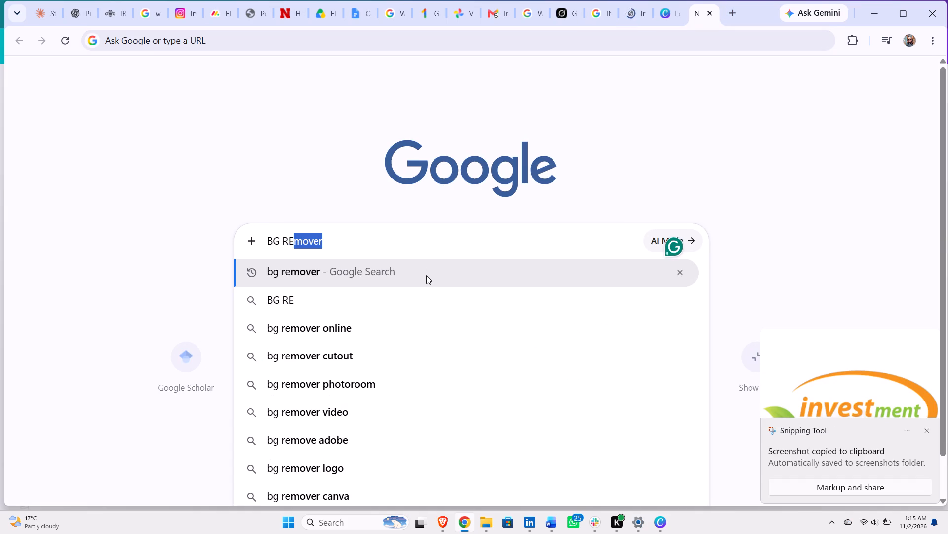
{"action": "left_click", "coordinate": [425, 273]}
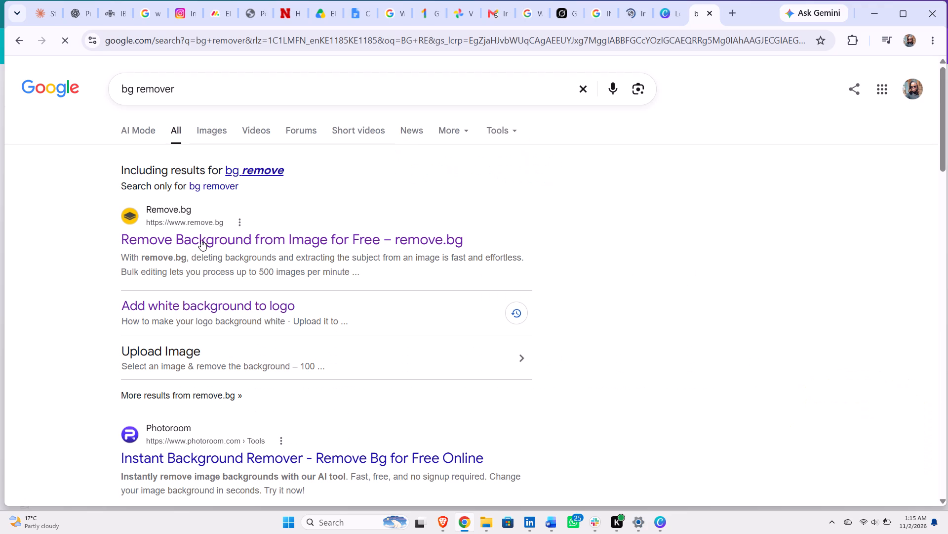
{"action": "left_click", "coordinate": [186, 242]}
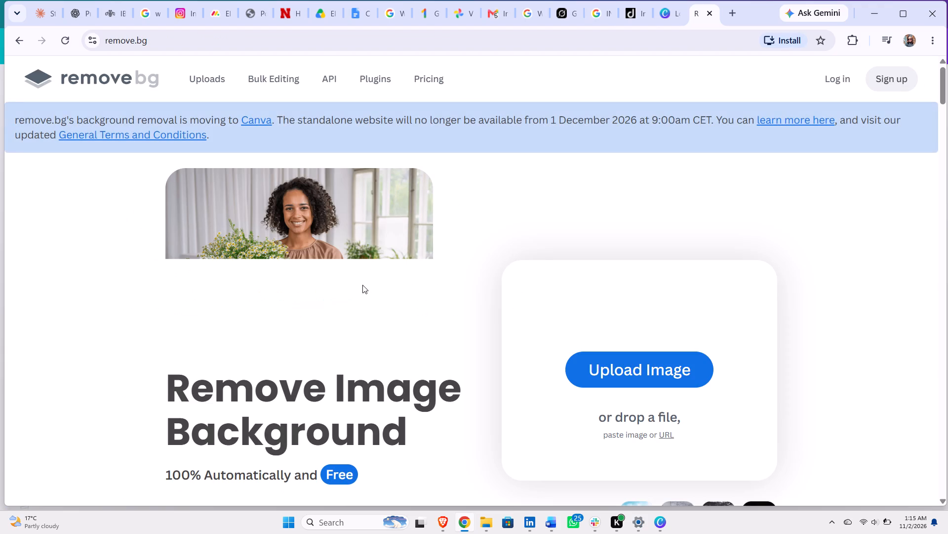
{"action": "left_click", "coordinate": [643, 386]}
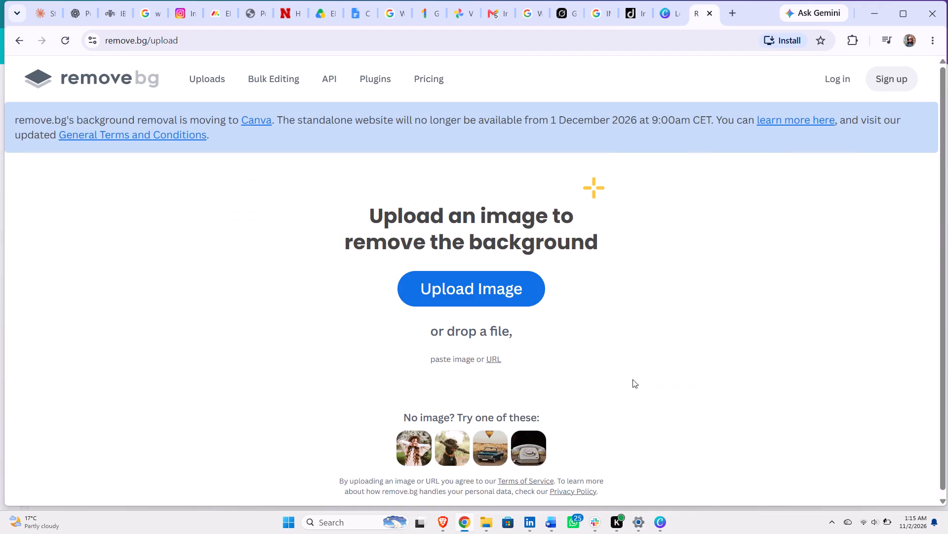
{"action": "left_click", "coordinate": [458, 281]}
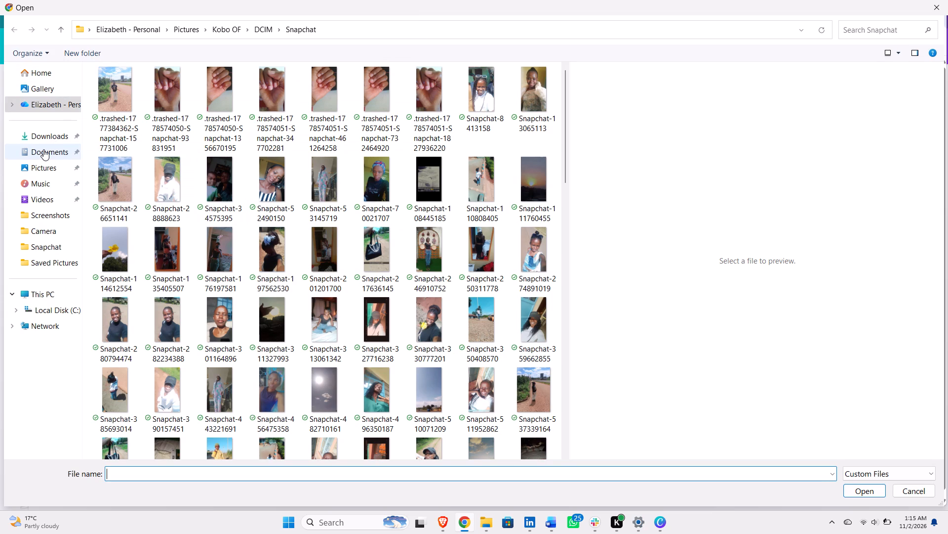
{"action": "left_click", "coordinate": [43, 141]}
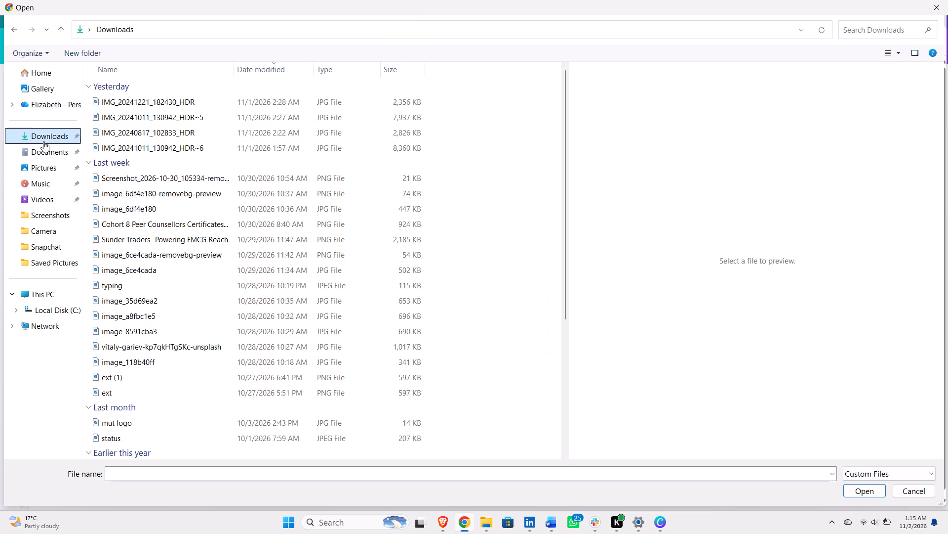
{"action": "left_click", "coordinate": [41, 158]}
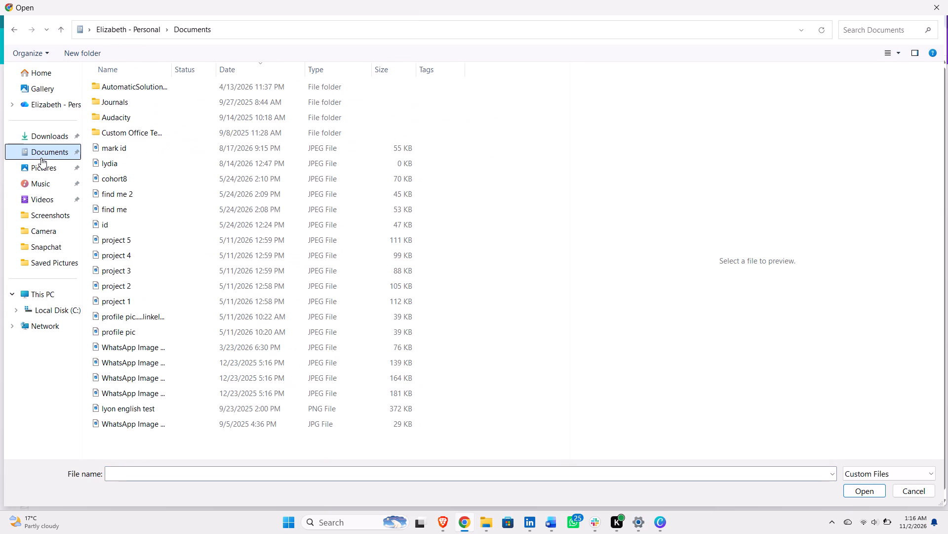
{"action": "left_click", "coordinate": [41, 91]}
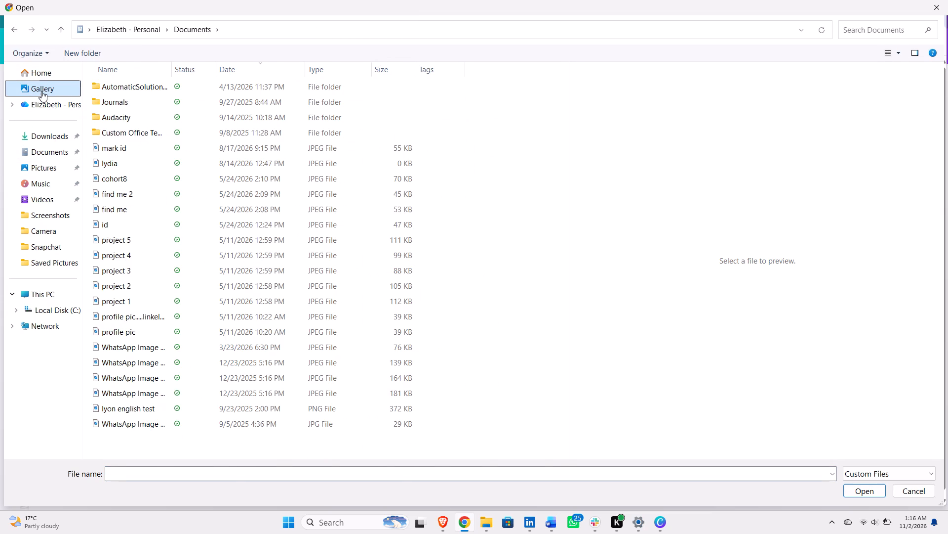
{"action": "scroll", "coordinate": [325, 333], "scroll_direction": "down", "scroll_amount": 17}
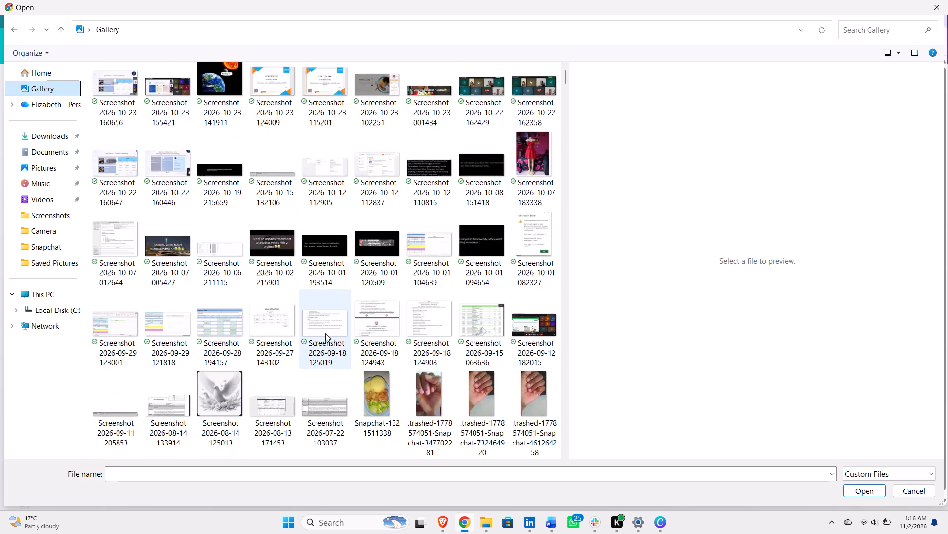
{"action": "scroll", "coordinate": [325, 333], "scroll_direction": "down", "scroll_amount": 5}
{"action": "scroll", "coordinate": [325, 333], "scroll_direction": "up", "scroll_amount": 12}
{"action": "scroll", "coordinate": [325, 333], "scroll_direction": "up", "scroll_amount": 11}
{"action": "scroll", "coordinate": [211, 122], "scroll_direction": "up", "scroll_amount": 3}
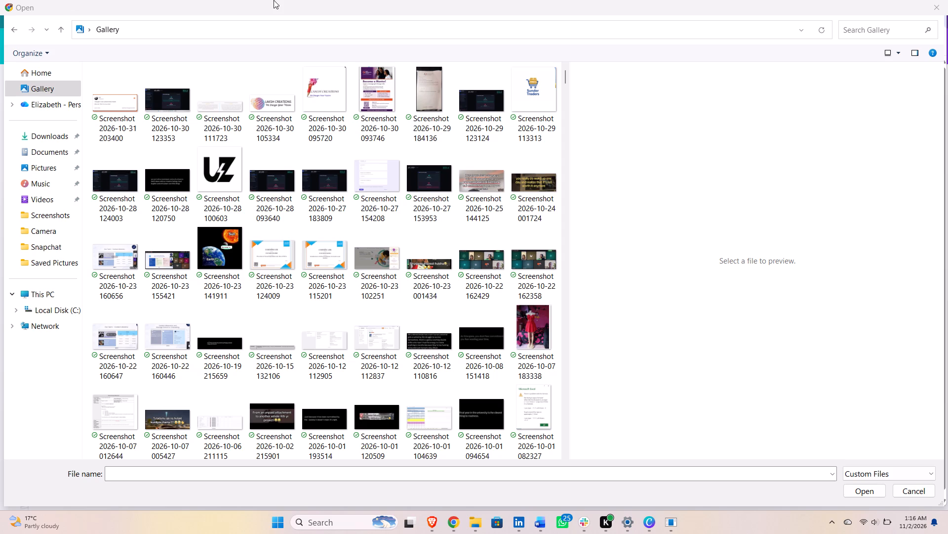
{"action": "double_click", "coordinate": [35, 166]}
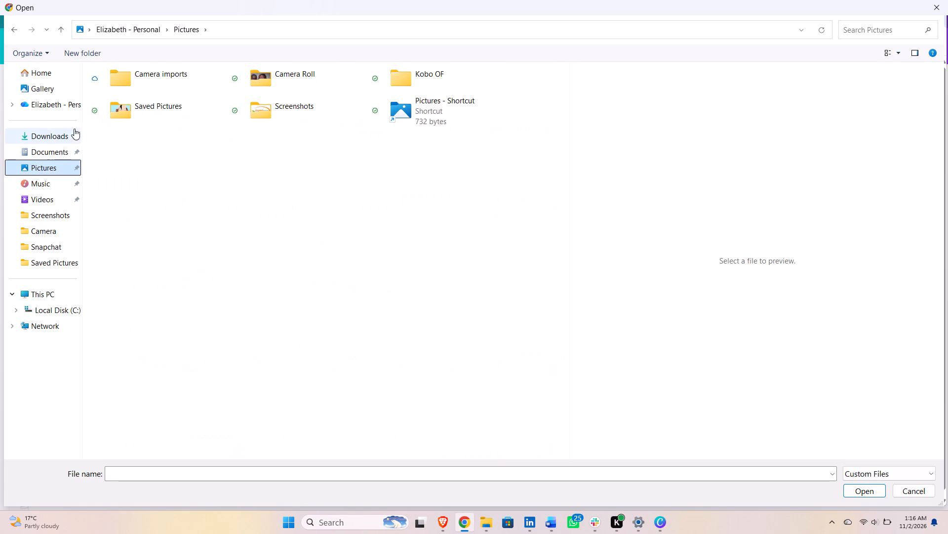
{"action": "double_click", "coordinate": [51, 92]}
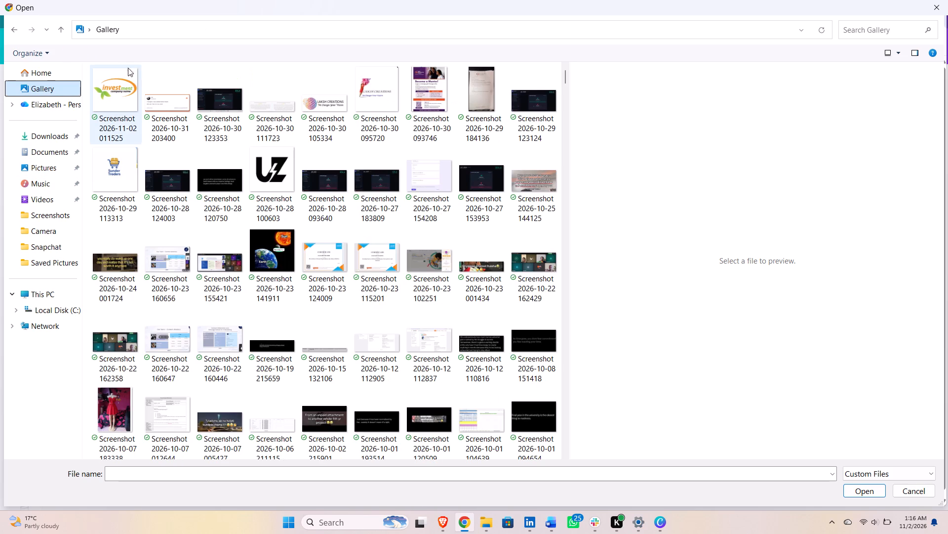
{"action": "left_click", "coordinate": [121, 85]}
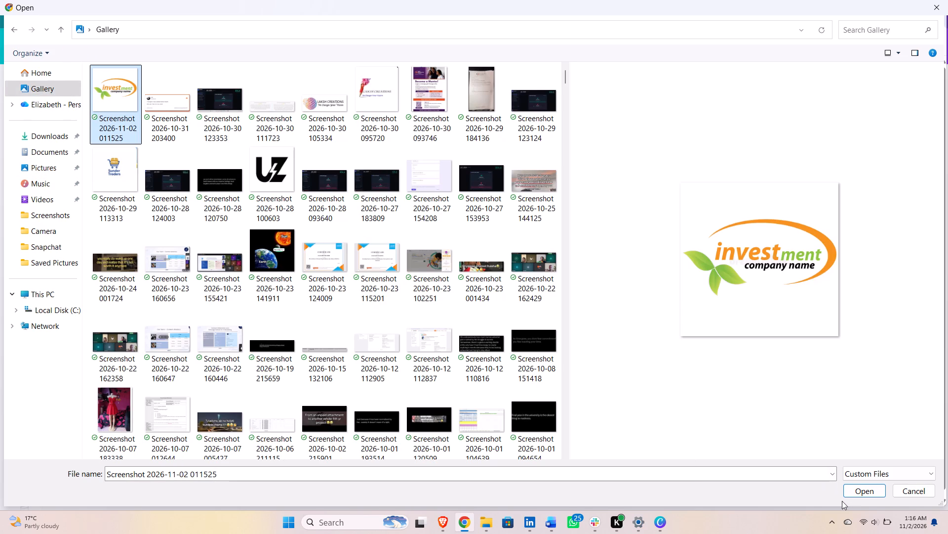
{"action": "left_click", "coordinate": [859, 491]}
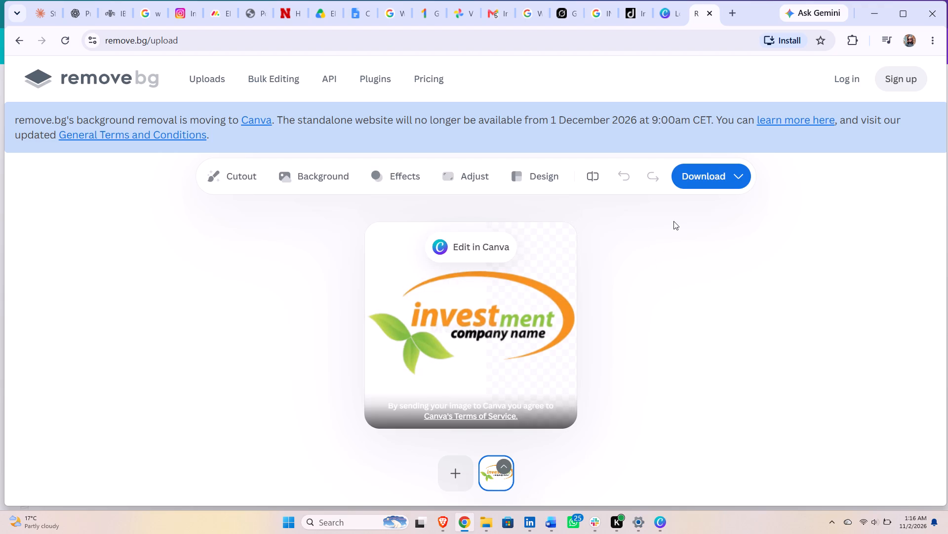
Download the background-free investment logo as the free 320 x 311 preview version.
{"action": "left_click", "coordinate": [705, 172]}
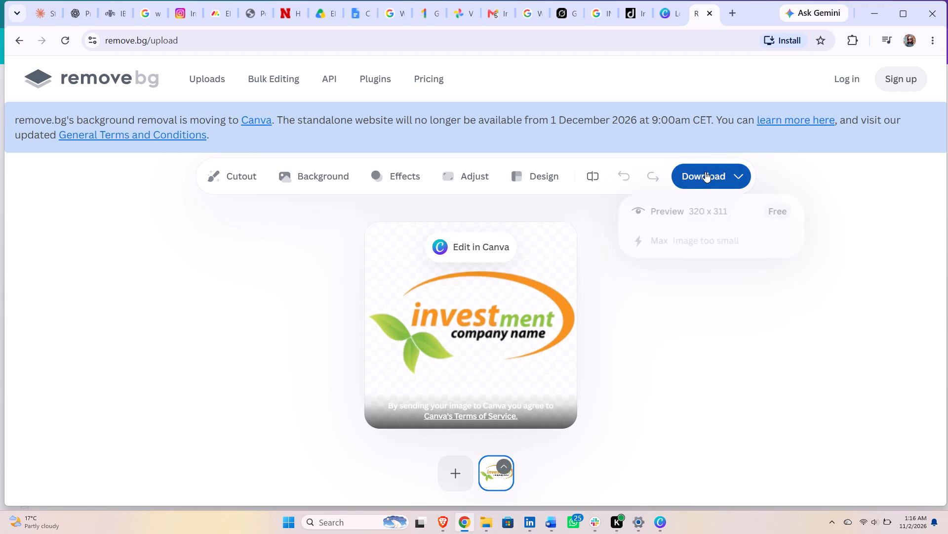
{"action": "left_click", "coordinate": [780, 210]}
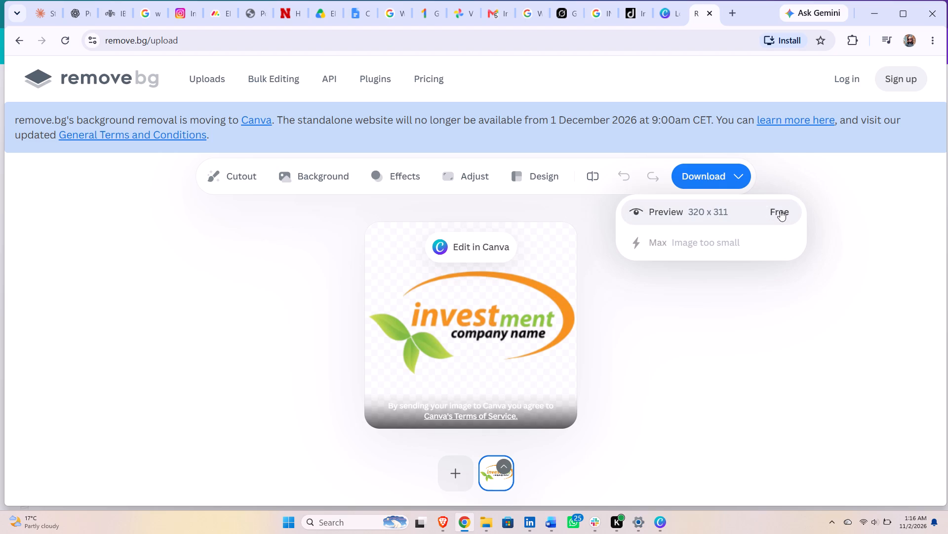
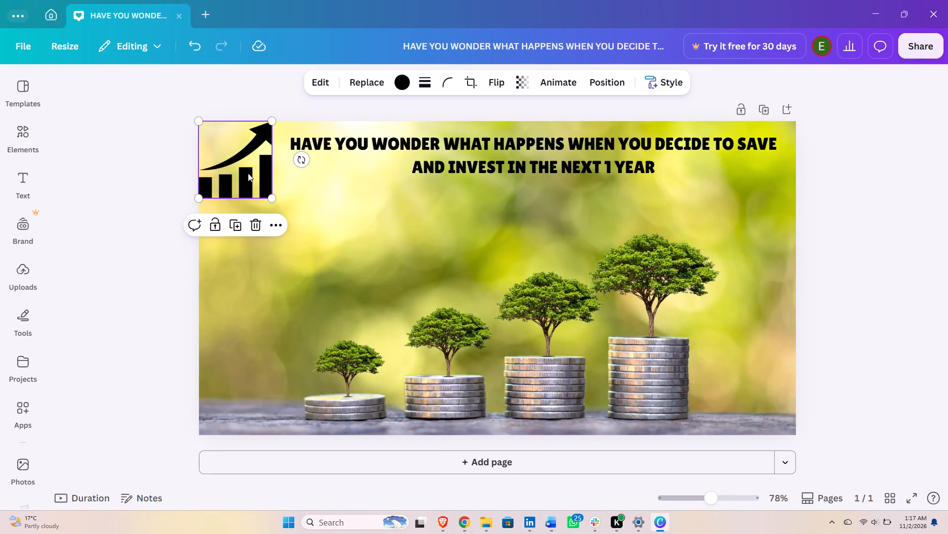
Upload the background-free investment logo, Screenshot_2026-11-02_011525-removebg-preview, from the Downloads folder into the Canva design's uploads.
{"action": "left_click", "coordinate": [365, 230]}
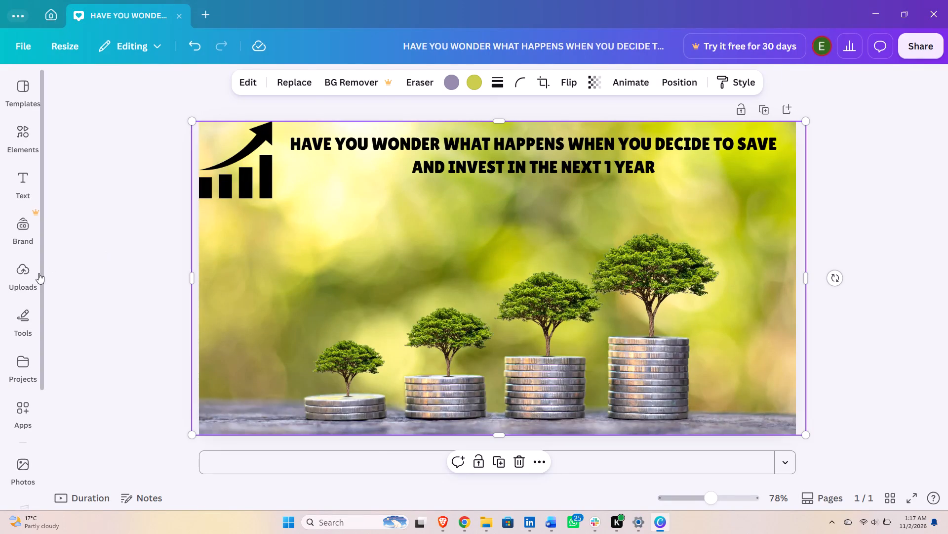
{"action": "left_click", "coordinate": [33, 277]}
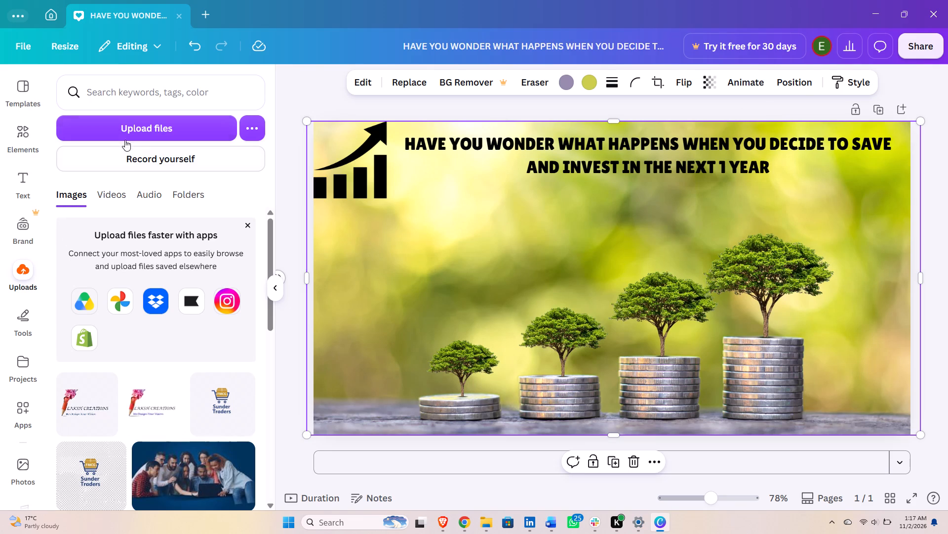
{"action": "left_click", "coordinate": [132, 133]}
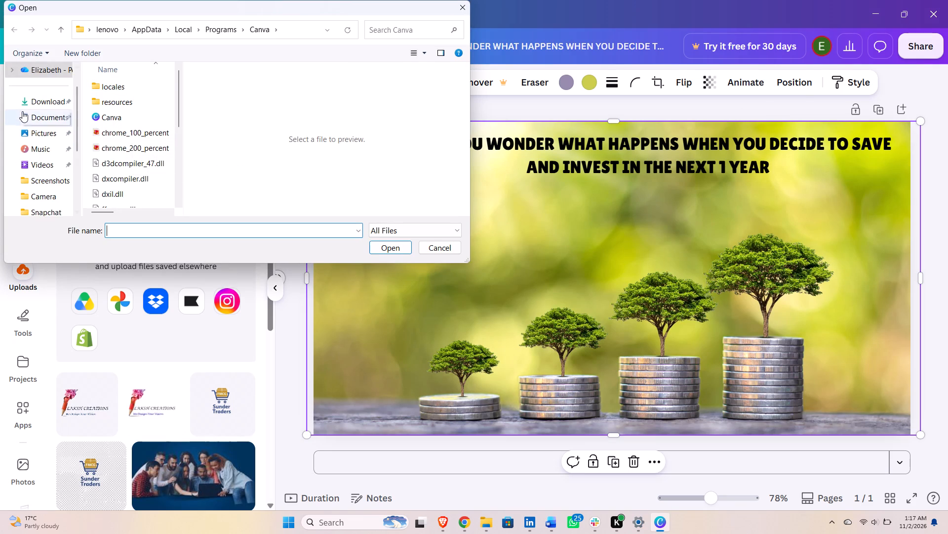
{"action": "left_click", "coordinate": [39, 99]}
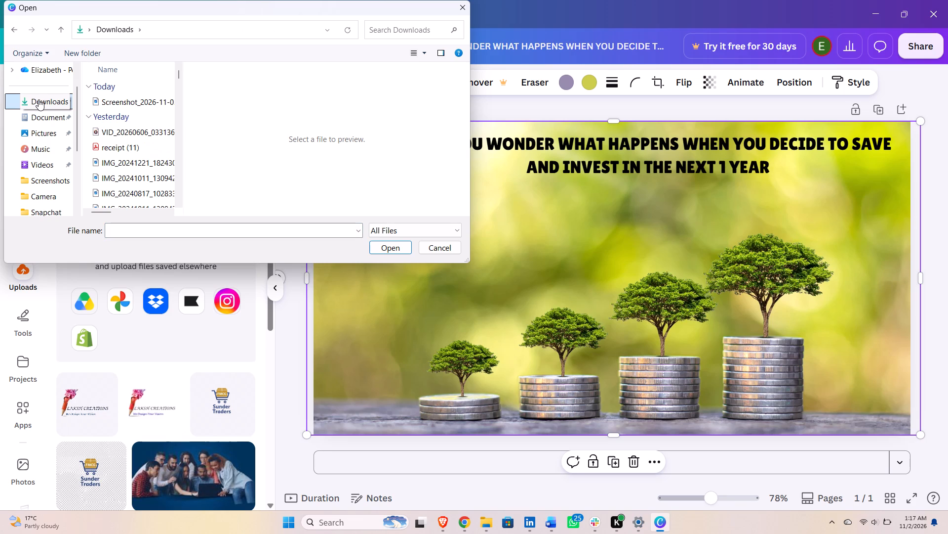
{"action": "left_click", "coordinate": [37, 116]}
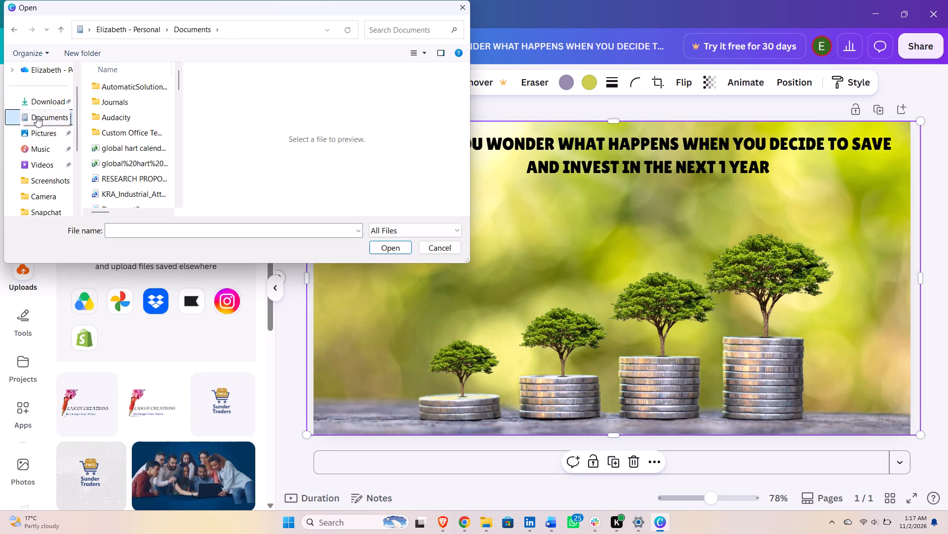
{"action": "left_click", "coordinate": [40, 100]}
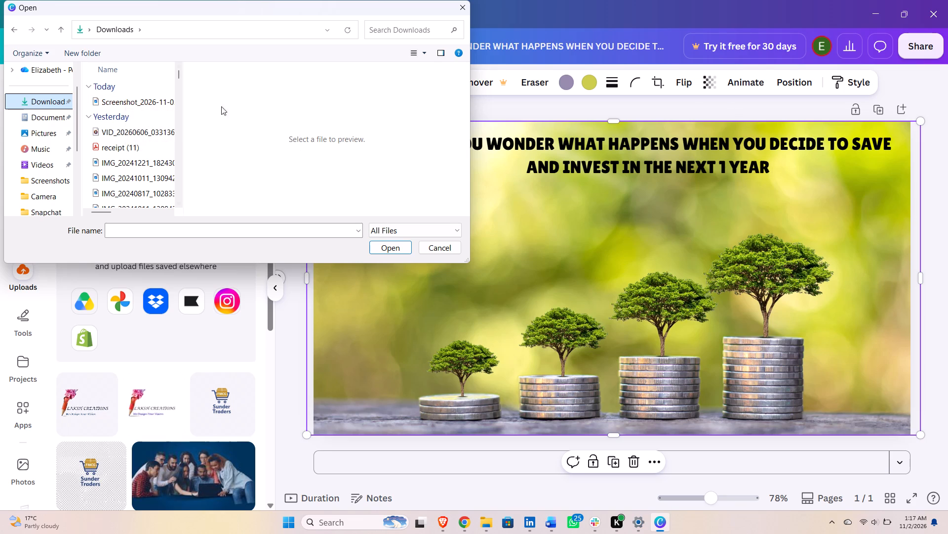
{"action": "left_click", "coordinate": [158, 104]}
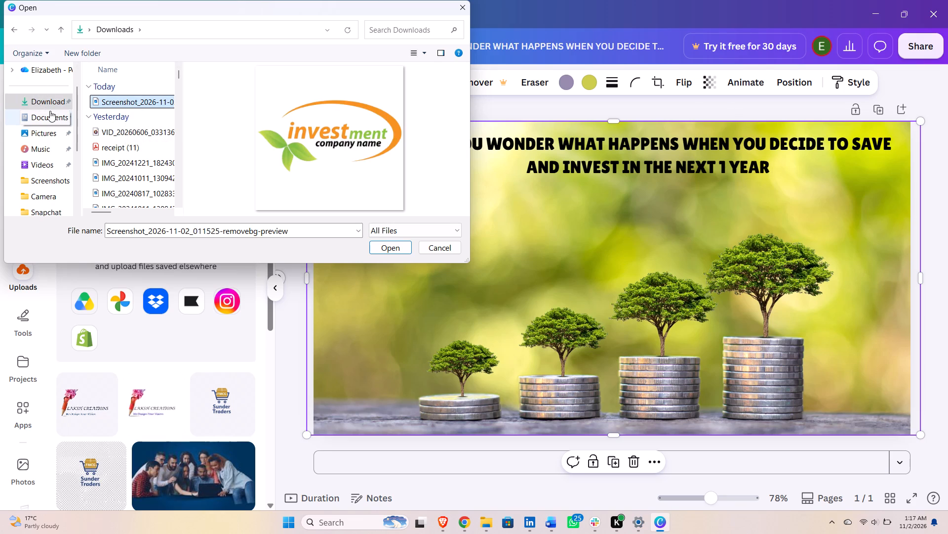
{"action": "left_click", "coordinate": [34, 135]}
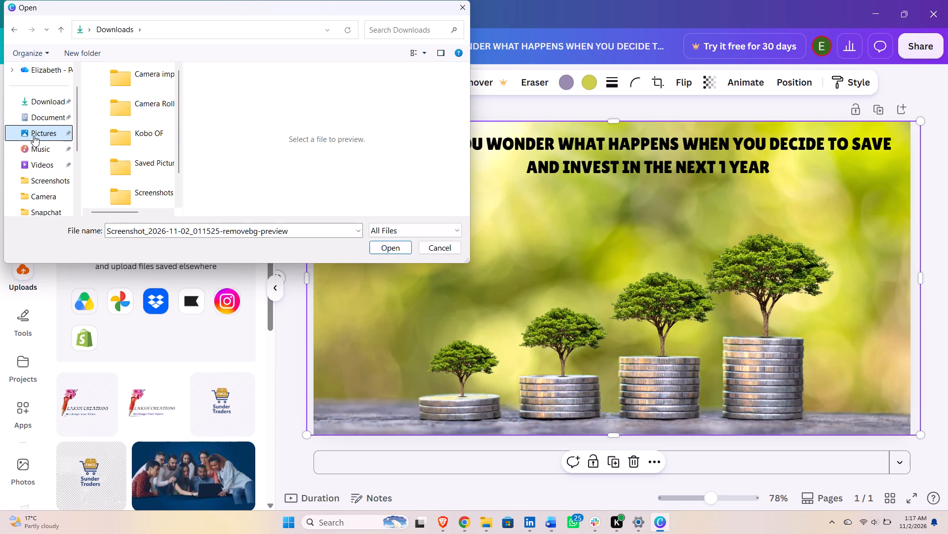
{"action": "left_click", "coordinate": [34, 103]}
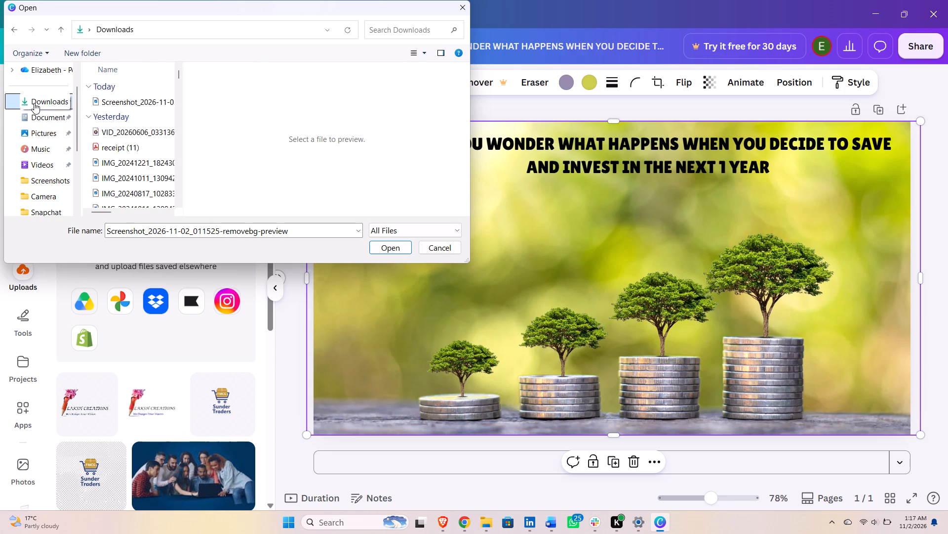
{"action": "scroll", "coordinate": [147, 112], "scroll_direction": "up", "scroll_amount": 3}
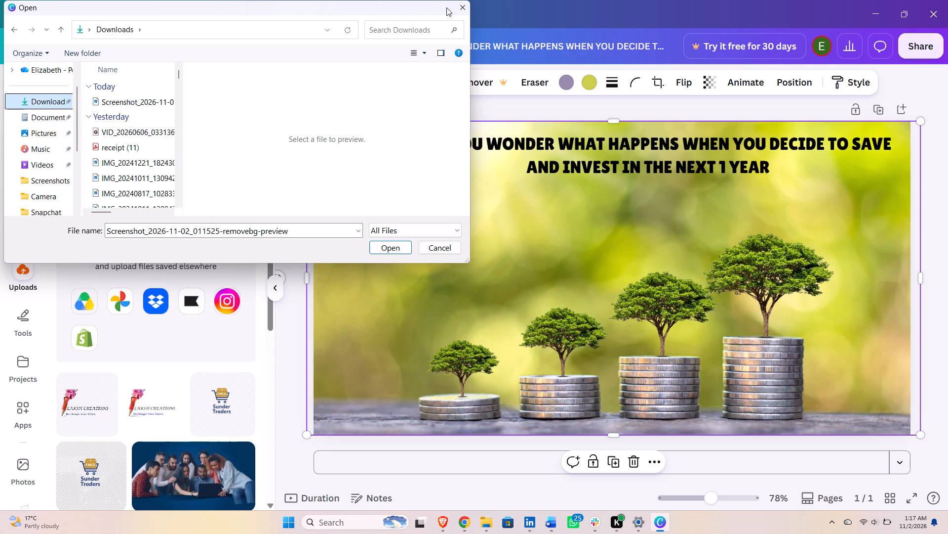
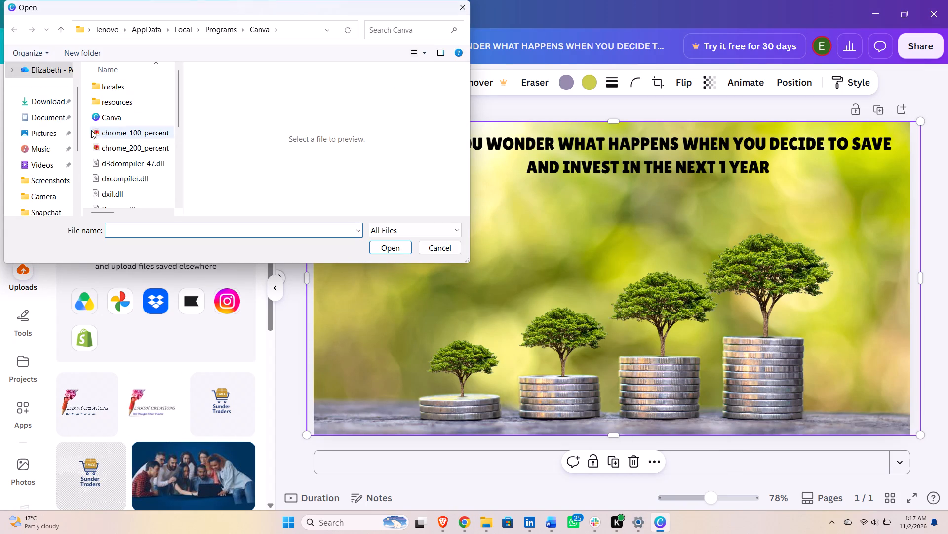
Upload the background-free logo Screenshot_2026-11-02_011525-removebg-preview from the Downloads folder.
{"action": "left_click", "coordinate": [51, 108]}
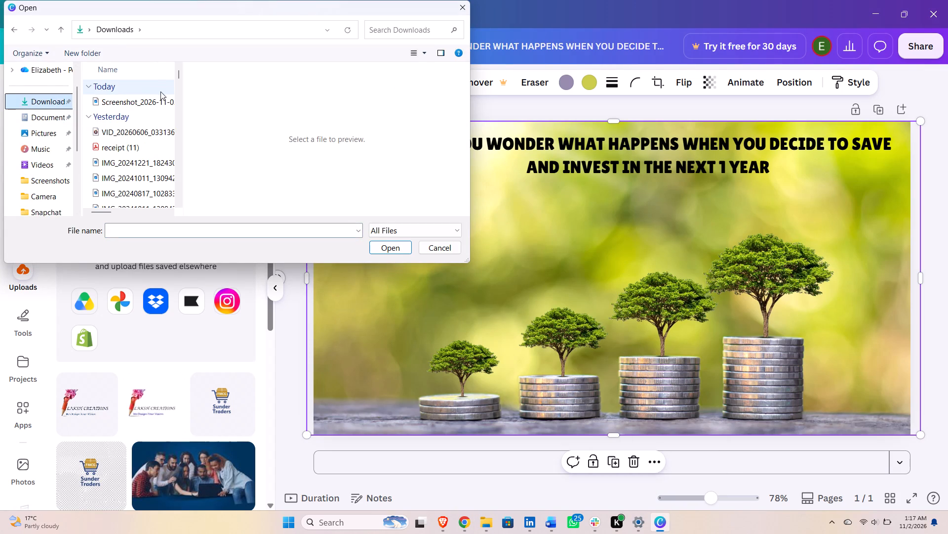
{"action": "left_click", "coordinate": [160, 99]}
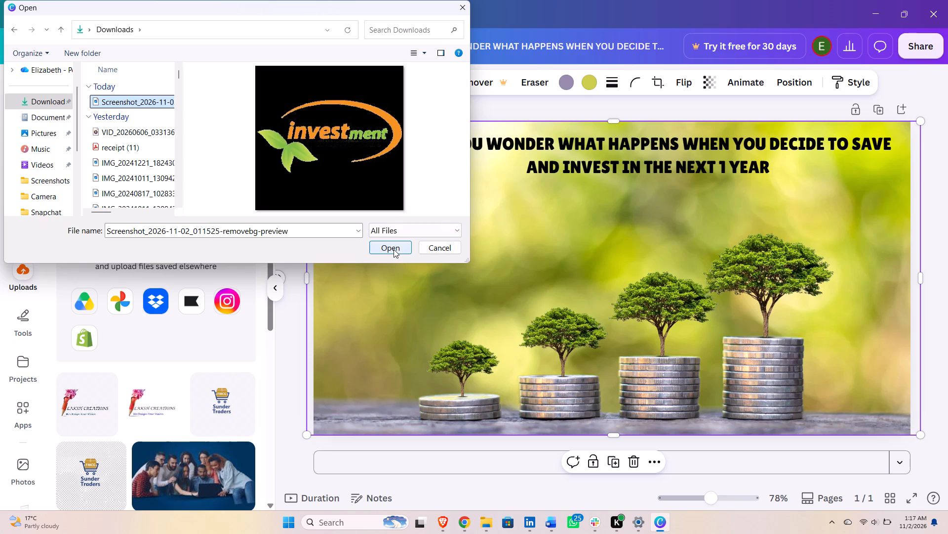
{"action": "left_click", "coordinate": [394, 249]}
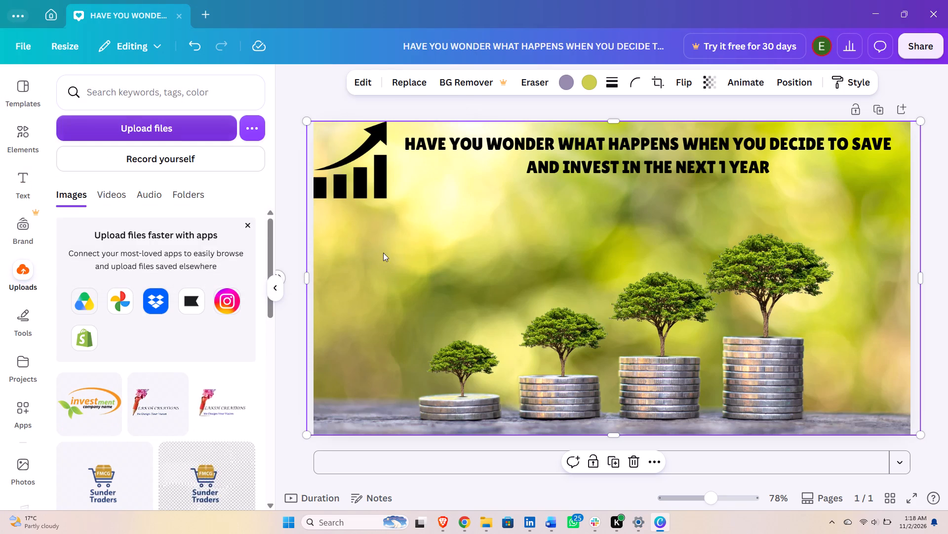
Add the uploaded investment logo to the design and move it to the open area below the headline, near the growth chart.
{"action": "left_click", "coordinate": [96, 402]}
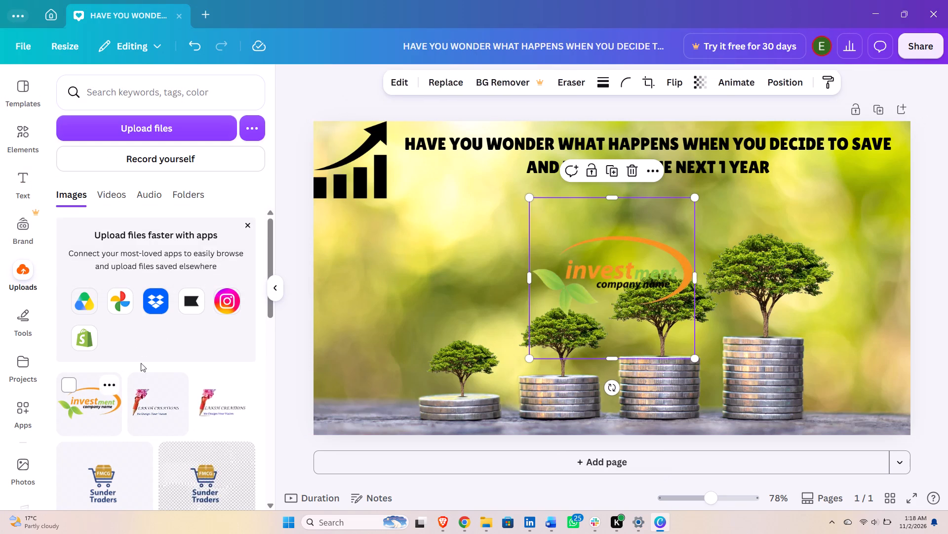
{"action": "left_click", "coordinate": [275, 286]}
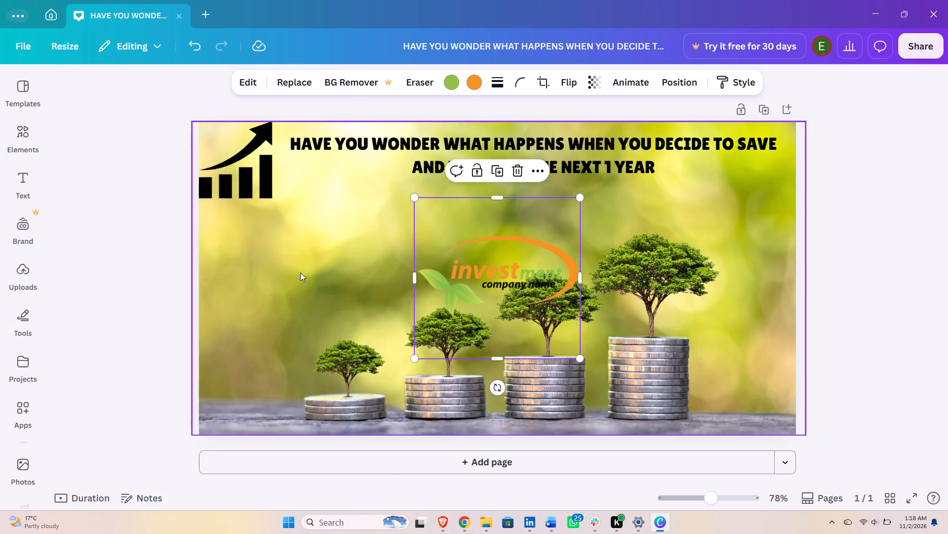
{"action": "left_click_drag", "start_coordinate": [451, 275], "coordinate": [339, 255]}
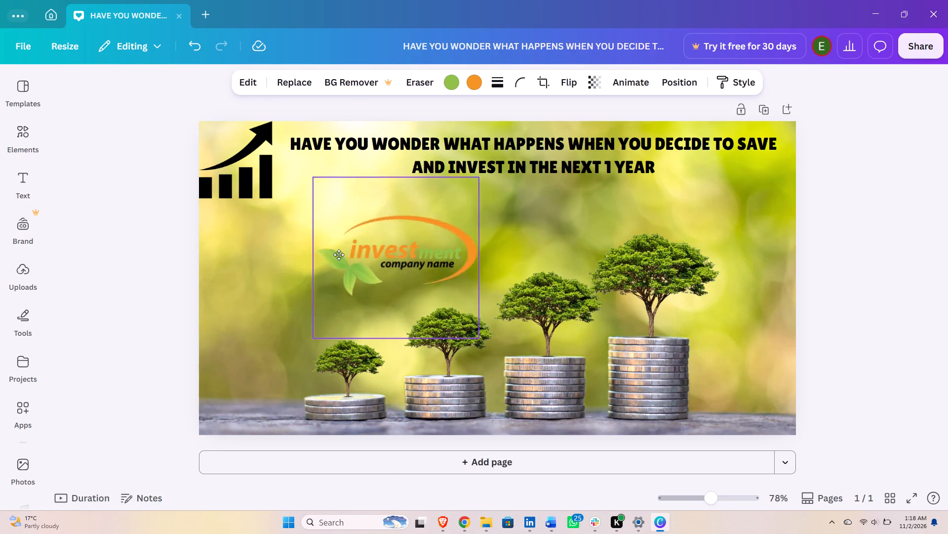
{"action": "left_click_drag", "start_coordinate": [339, 255], "coordinate": [286, 260]}
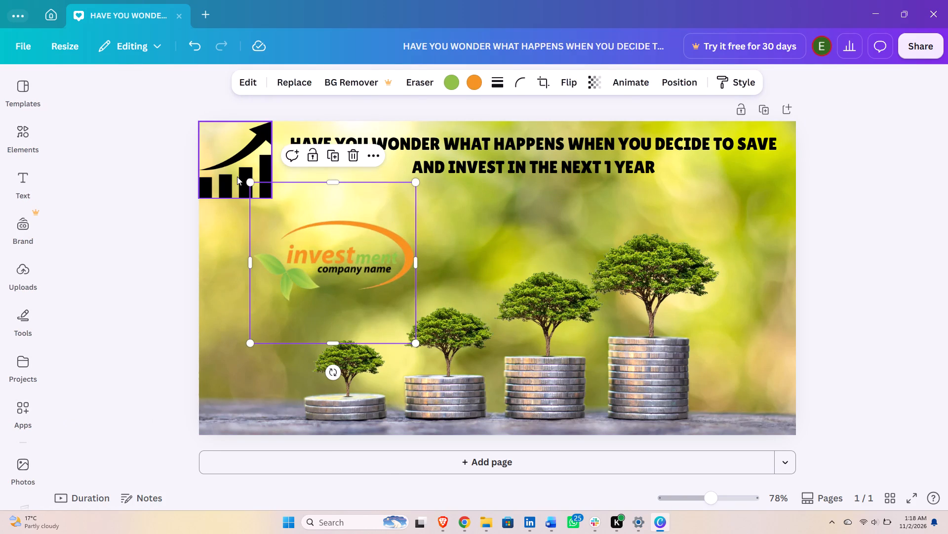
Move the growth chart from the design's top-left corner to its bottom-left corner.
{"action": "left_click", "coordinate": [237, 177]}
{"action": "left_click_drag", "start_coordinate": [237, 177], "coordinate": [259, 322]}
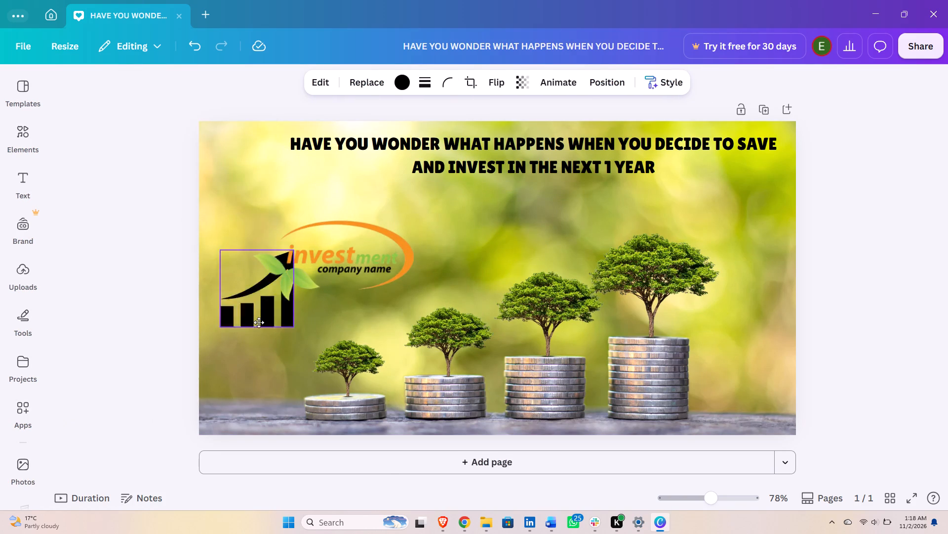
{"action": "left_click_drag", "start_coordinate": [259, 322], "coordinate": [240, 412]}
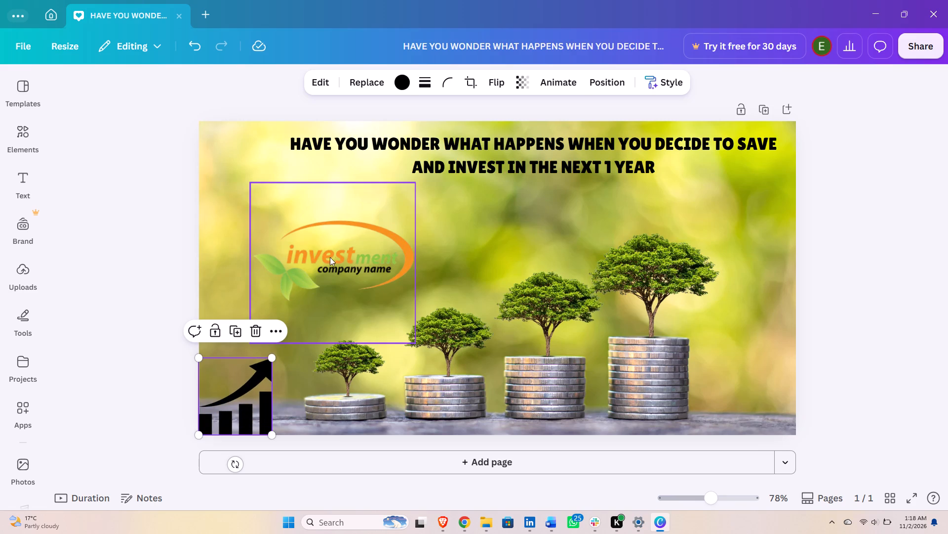
Move the investment logo into the design's top-left corner and shrink it proportionally to fit beside the headline.
{"action": "left_click", "coordinate": [333, 254]}
{"action": "left_click_drag", "start_coordinate": [333, 254], "coordinate": [244, 164]}
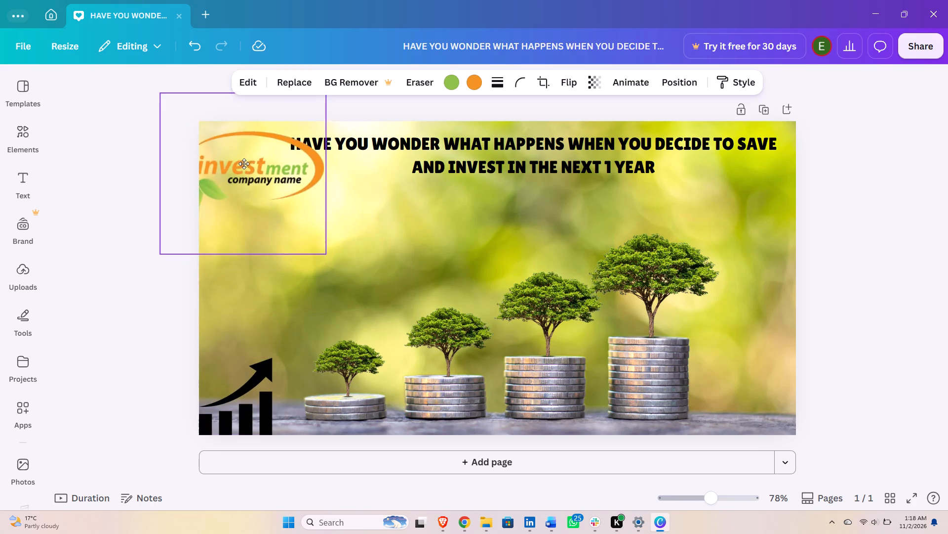
{"action": "left_click_drag", "start_coordinate": [244, 164], "coordinate": [271, 182]}
{"action": "left_click_drag", "start_coordinate": [355, 270], "coordinate": [327, 245]}
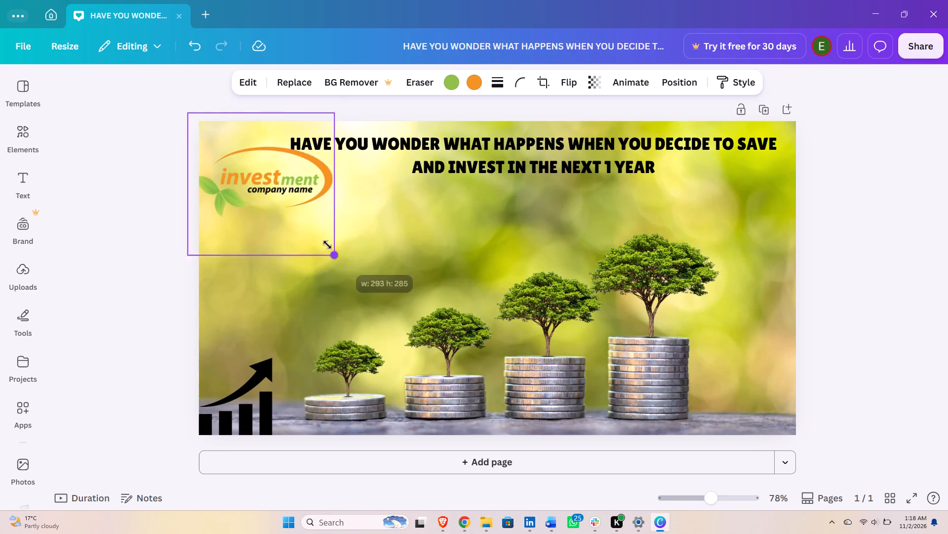
{"action": "left_click_drag", "start_coordinate": [327, 245], "coordinate": [279, 215]}
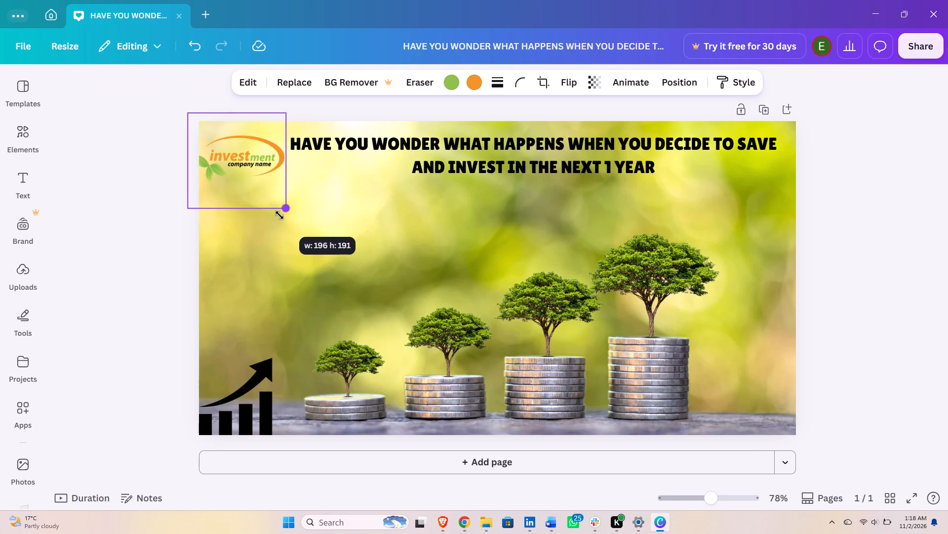
{"action": "left_click_drag", "start_coordinate": [279, 215], "coordinate": [285, 223]}
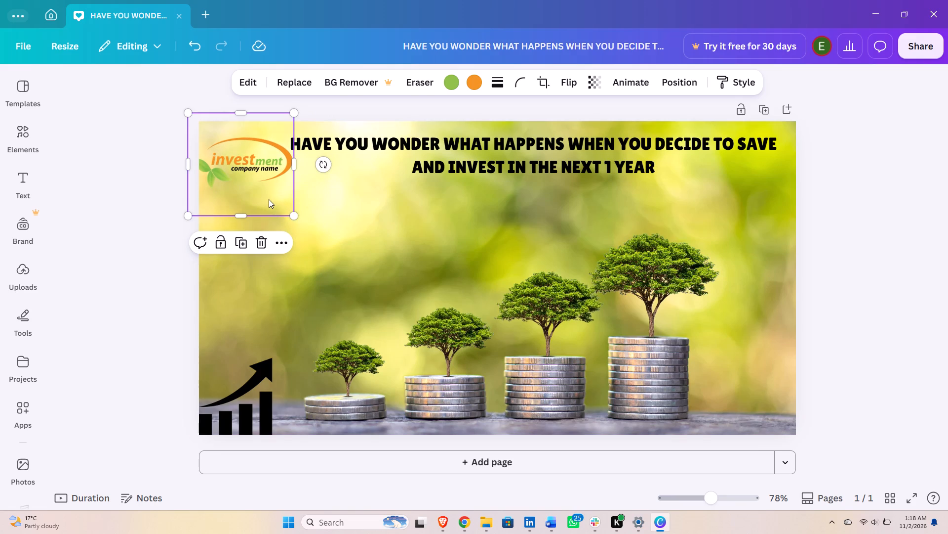
Shrink the investment logo further and align it with the design's left edge so it clears the headline.
{"action": "left_click", "coordinate": [269, 199]}
{"action": "left_click_drag", "start_coordinate": [269, 199], "coordinate": [277, 209]}
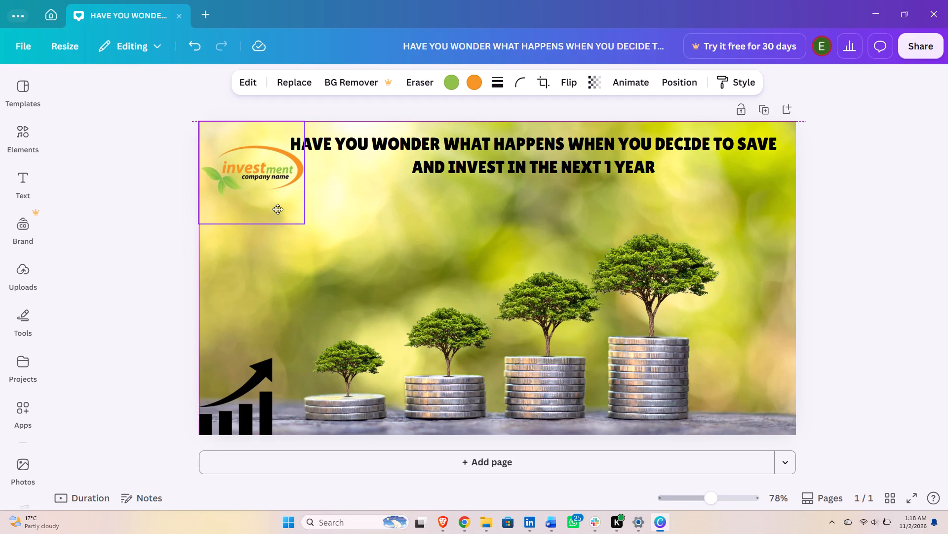
{"action": "left_click_drag", "start_coordinate": [277, 209], "coordinate": [267, 183]}
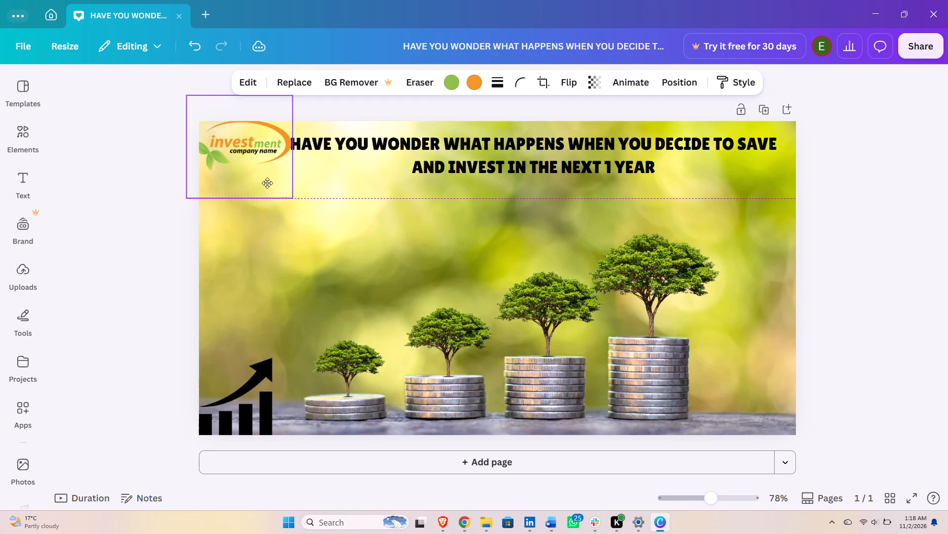
{"action": "left_click_drag", "start_coordinate": [267, 183], "coordinate": [278, 210]}
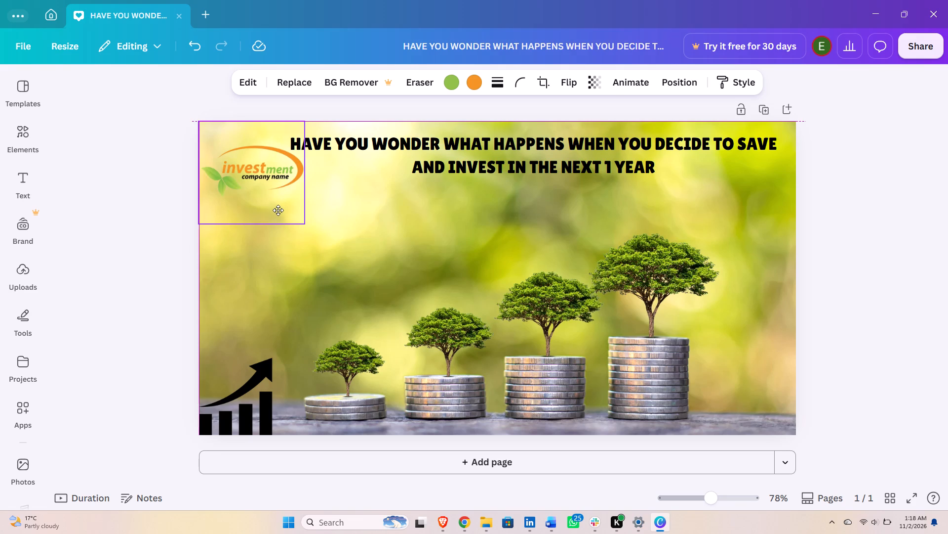
{"action": "left_click_drag", "start_coordinate": [278, 210], "coordinate": [267, 192]}
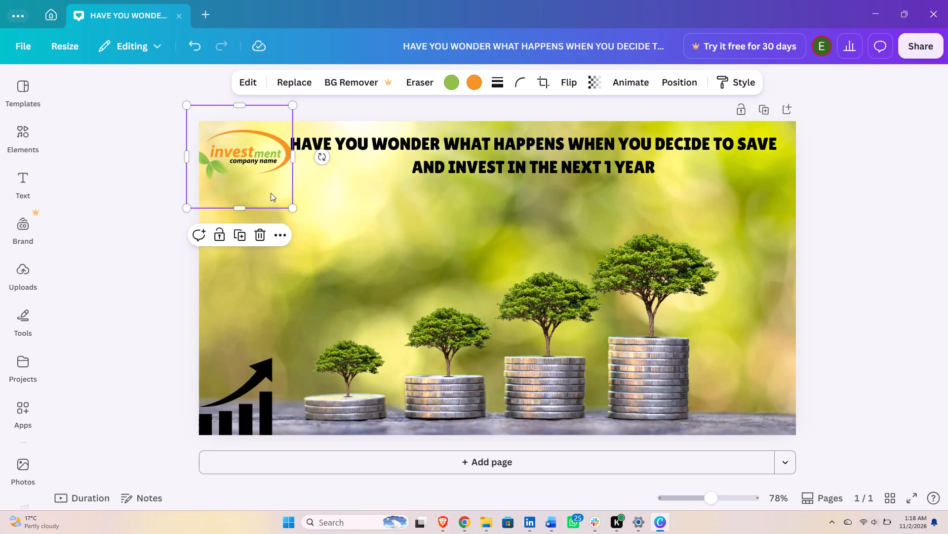
{"action": "left_click_drag", "start_coordinate": [290, 205], "coordinate": [276, 186]}
{"action": "left_click_drag", "start_coordinate": [264, 167], "coordinate": [269, 168]}
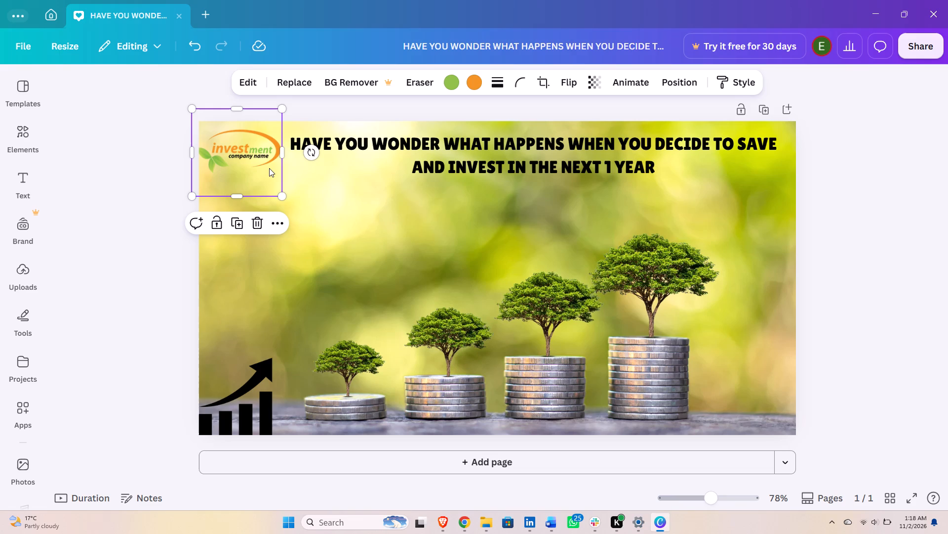
{"action": "left_click_drag", "start_coordinate": [269, 168], "coordinate": [276, 171]}
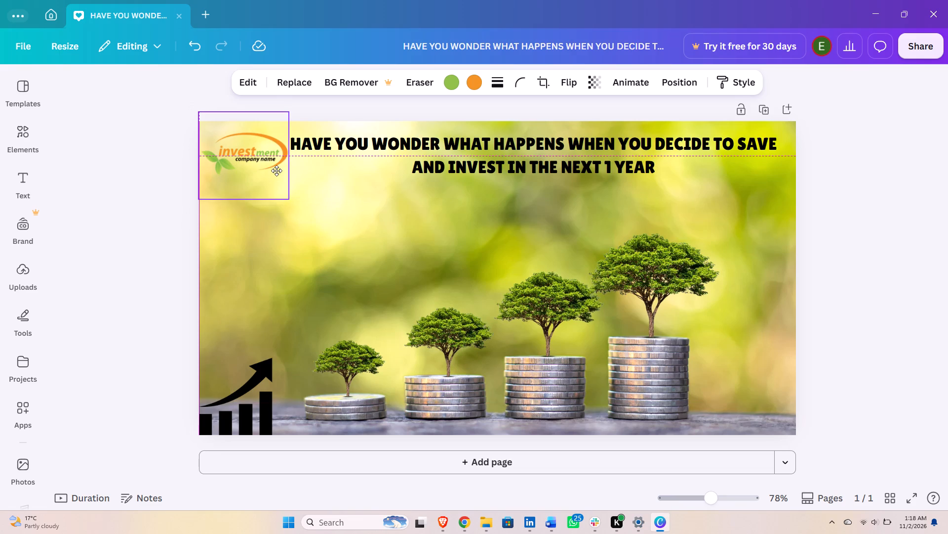
{"action": "left_click_drag", "start_coordinate": [276, 171], "coordinate": [276, 168]}
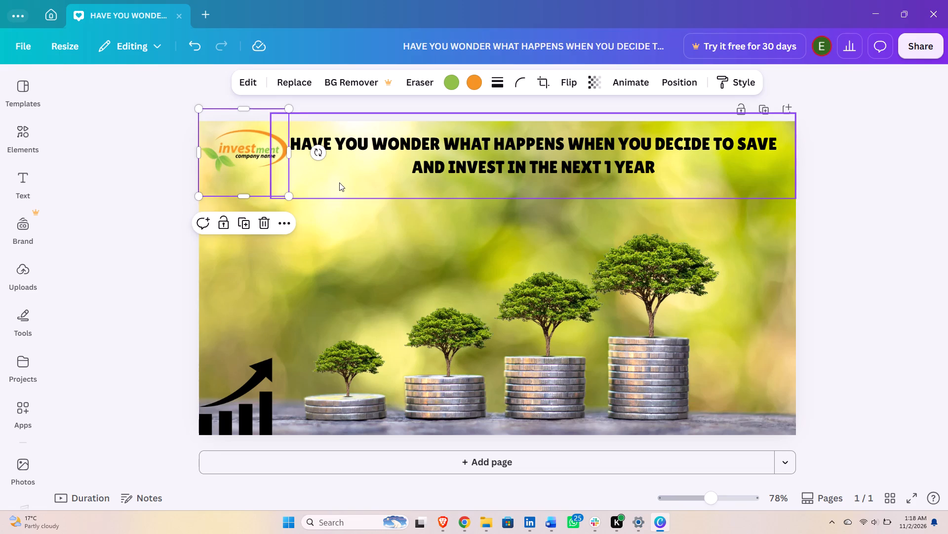
{"action": "left_click", "coordinate": [339, 182]}
{"action": "left_click", "coordinate": [325, 247]}
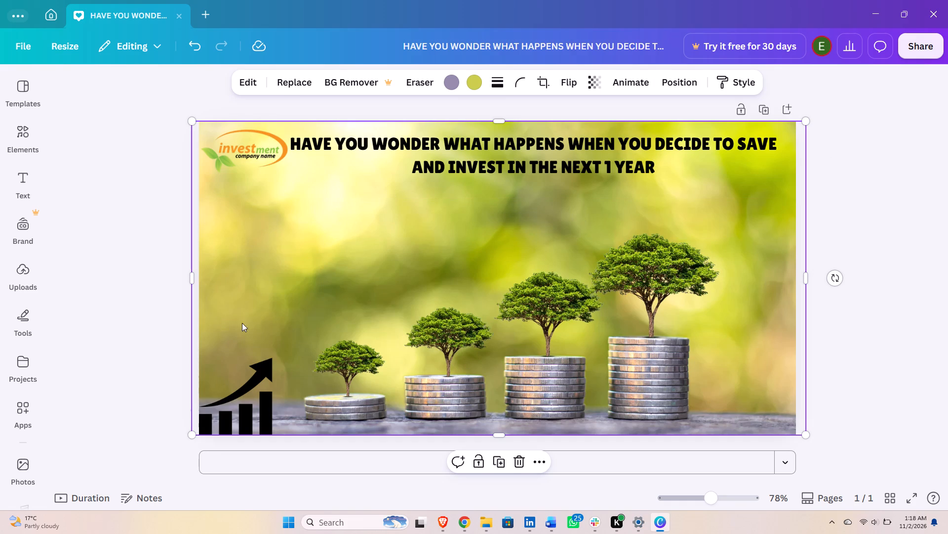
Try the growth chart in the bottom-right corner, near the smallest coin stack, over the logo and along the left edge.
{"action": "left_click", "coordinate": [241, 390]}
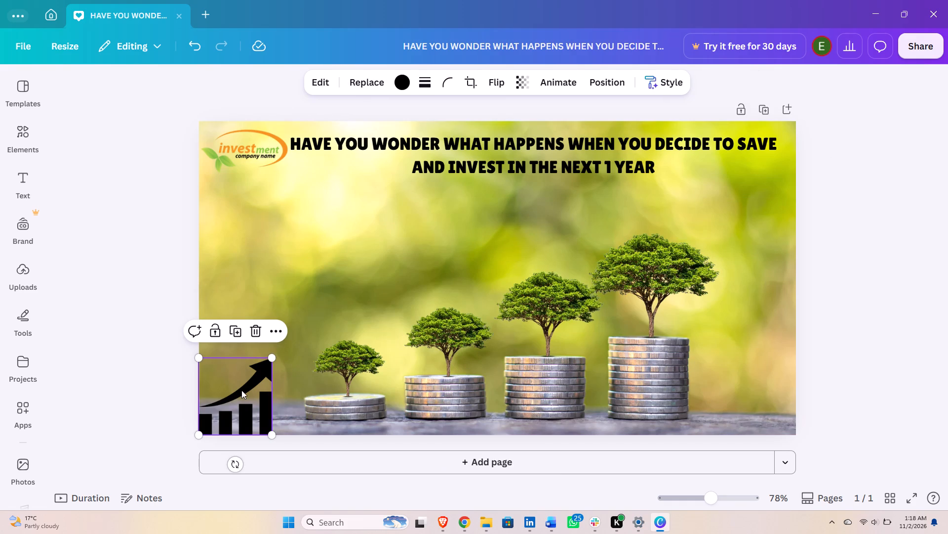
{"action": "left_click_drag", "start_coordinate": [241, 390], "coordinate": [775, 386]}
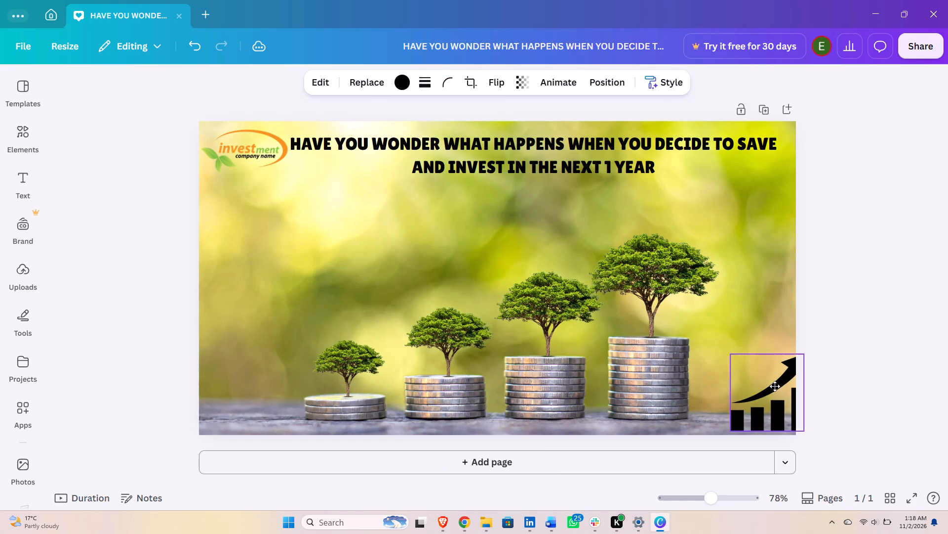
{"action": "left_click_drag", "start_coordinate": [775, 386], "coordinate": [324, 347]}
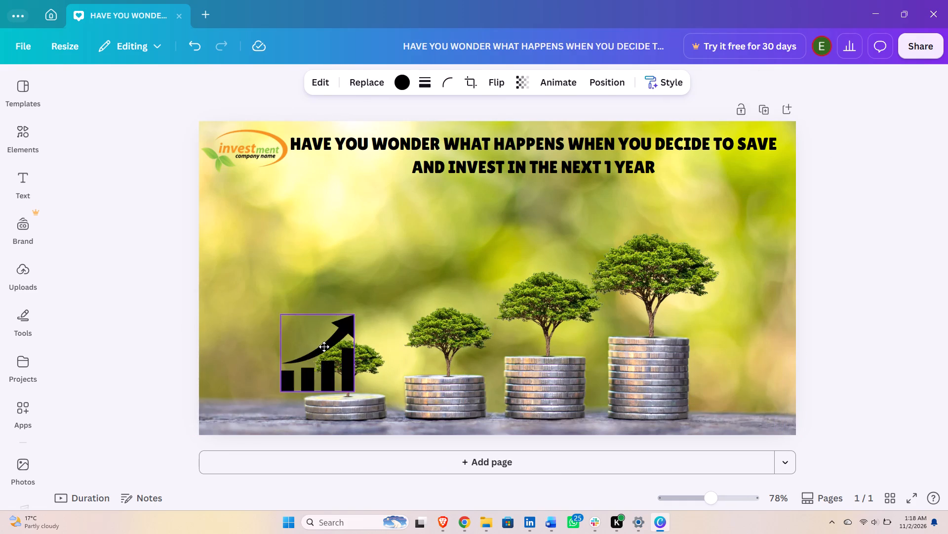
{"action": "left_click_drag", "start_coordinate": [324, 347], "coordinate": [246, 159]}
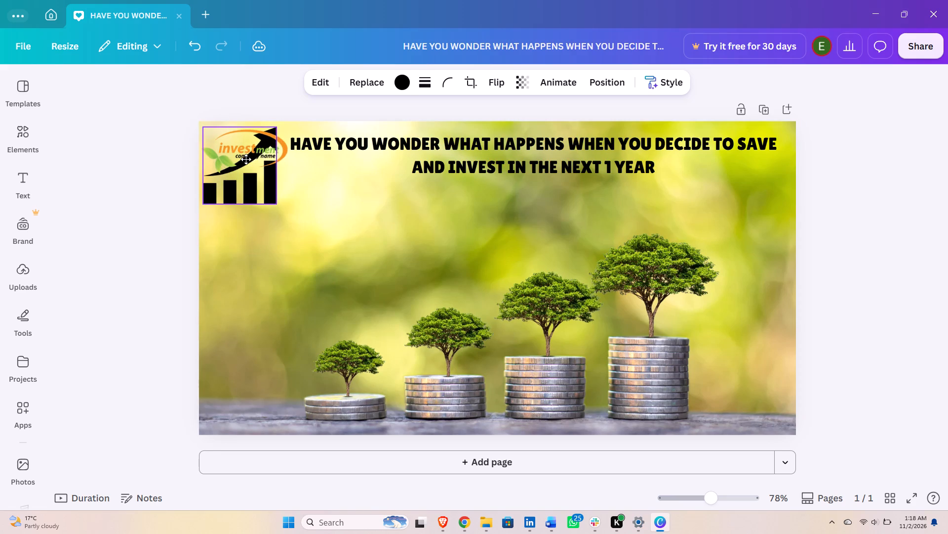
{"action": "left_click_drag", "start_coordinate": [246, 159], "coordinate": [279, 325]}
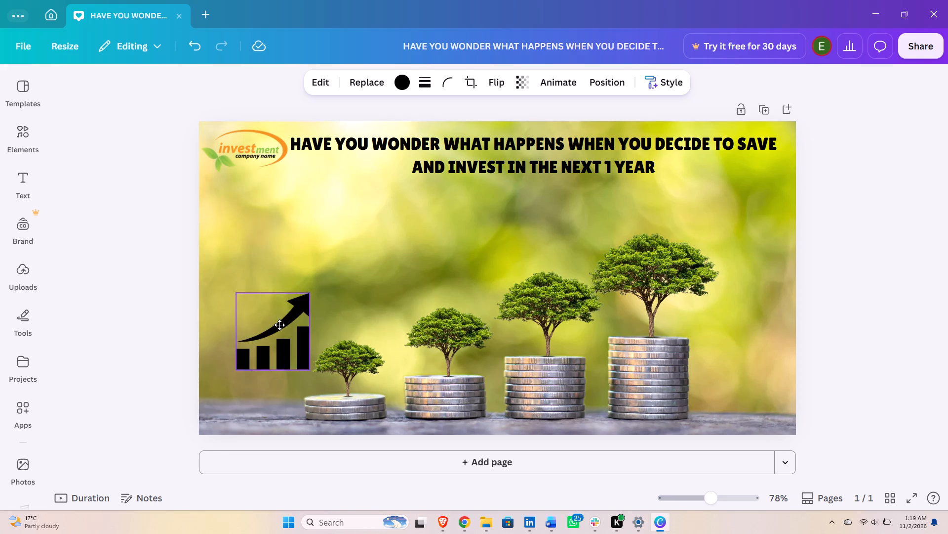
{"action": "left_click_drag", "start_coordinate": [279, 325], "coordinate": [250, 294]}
Delete the growth chart from the design.
{"action": "left_click", "coordinate": [261, 237]}
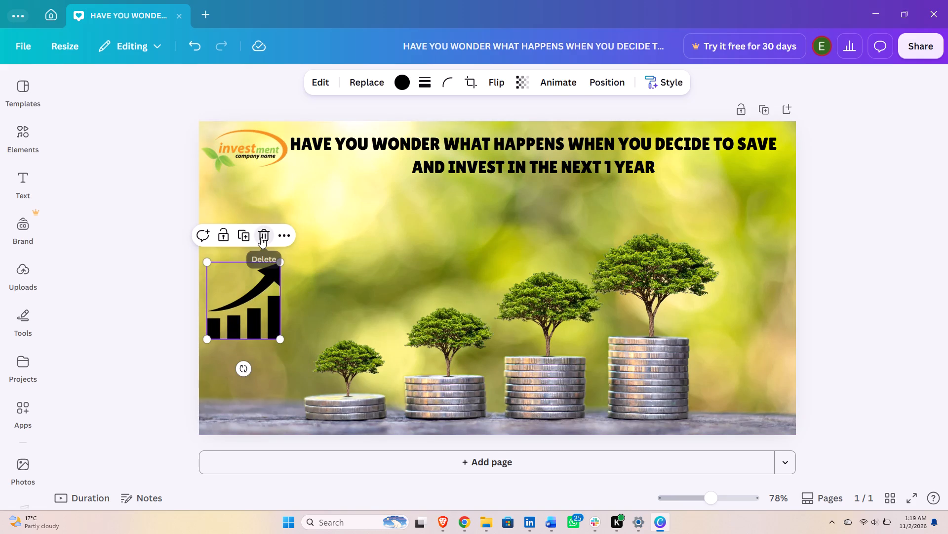
{"action": "left_click", "coordinate": [299, 219]}
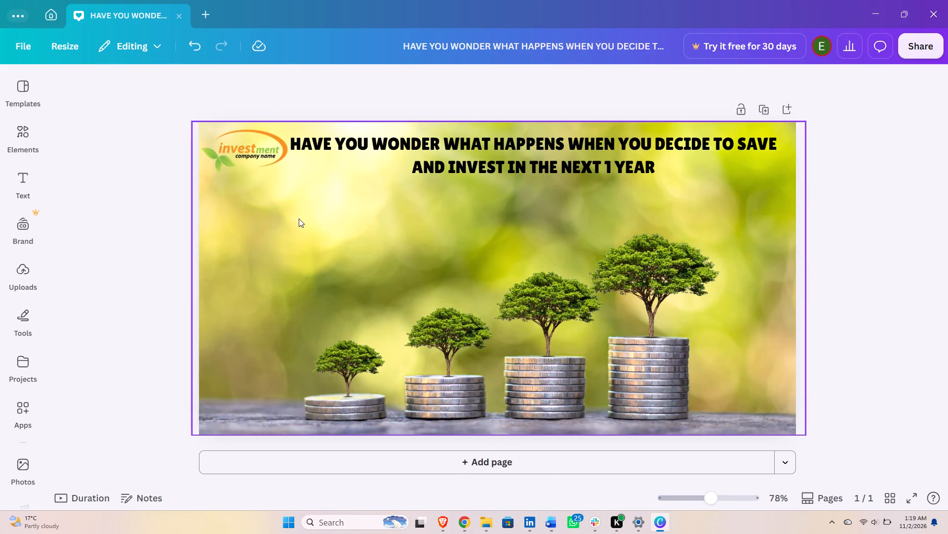
Shift the coin-and-tree background photo slightly upward within its crop frame and leave crop mode.
{"action": "double_click", "coordinate": [299, 219]}
{"action": "left_click_drag", "start_coordinate": [299, 219], "coordinate": [273, 169]}
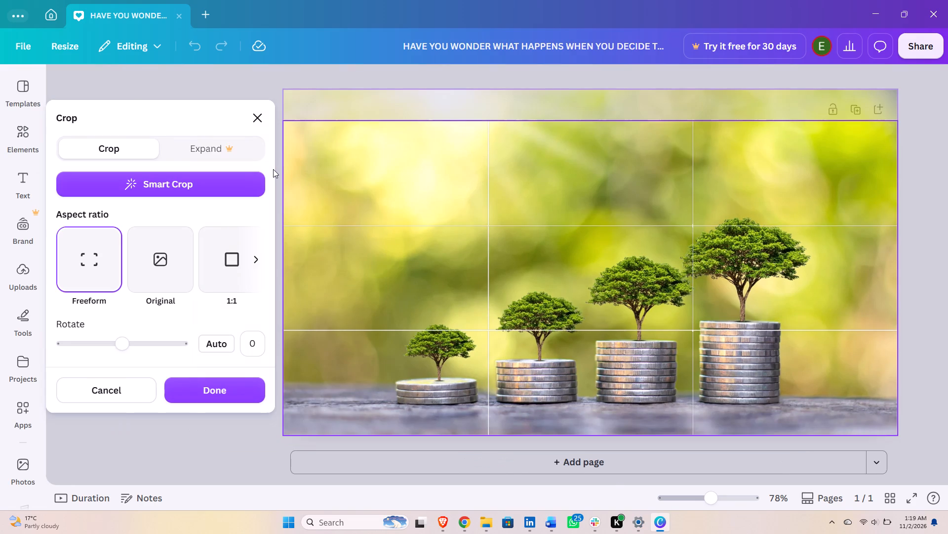
{"action": "left_click_drag", "start_coordinate": [273, 169], "coordinate": [253, 120]}
{"action": "left_click", "coordinate": [253, 120]}
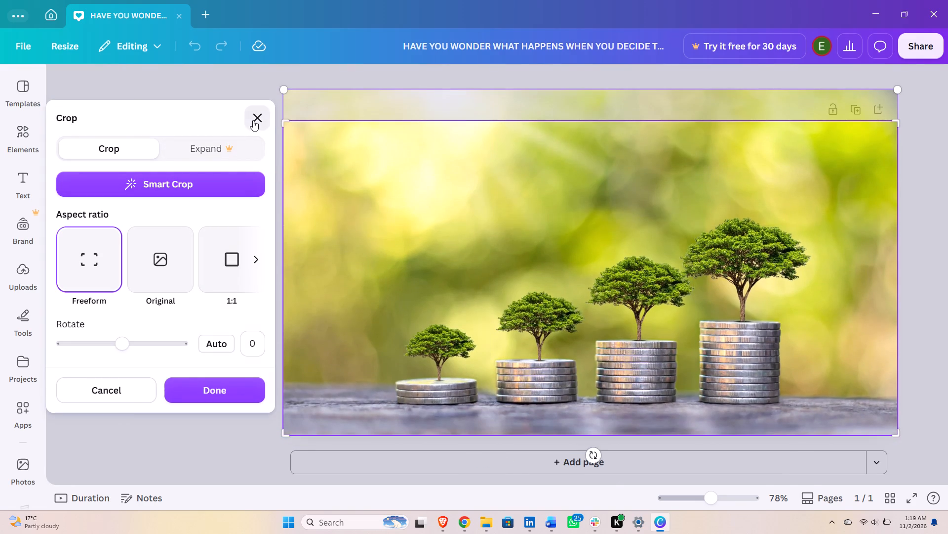
Duplicate the headline text box and place the copy below the original, offset toward the design's left edge.
{"action": "left_click", "coordinate": [478, 145]}
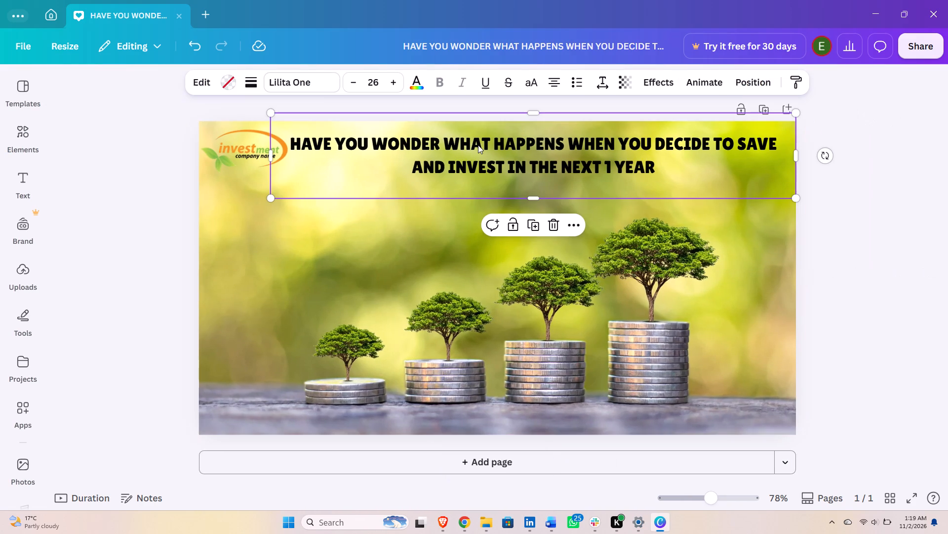
{"action": "left_click", "coordinate": [535, 226]}
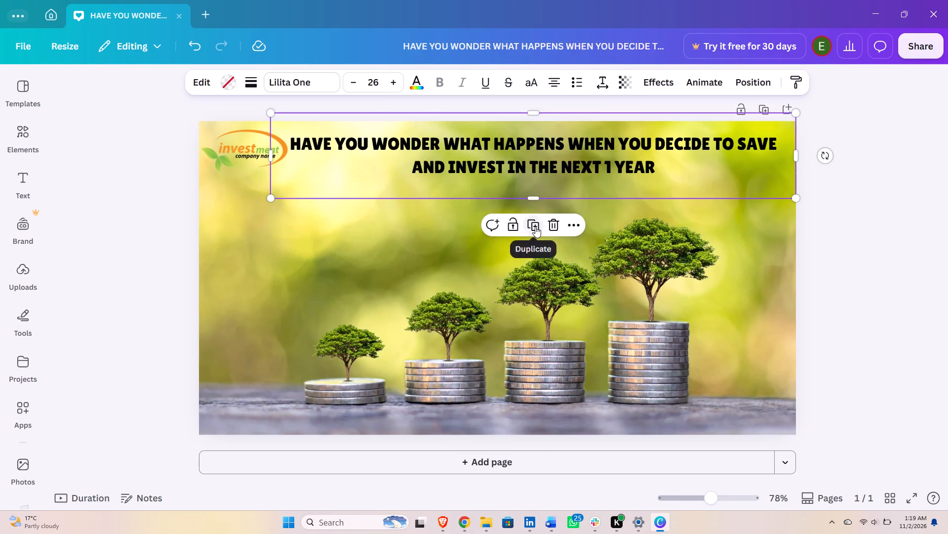
{"action": "left_click_drag", "start_coordinate": [434, 191], "coordinate": [420, 226]}
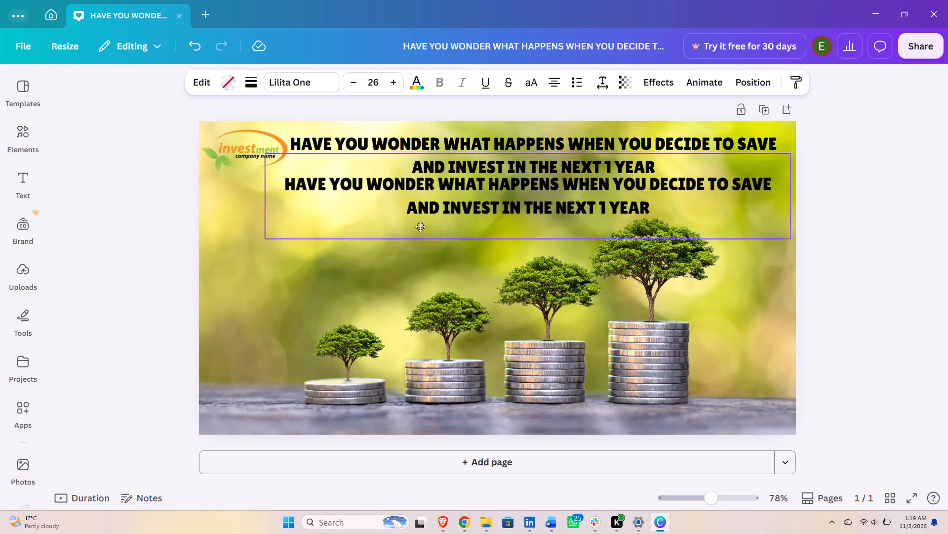
{"action": "left_click_drag", "start_coordinate": [420, 226], "coordinate": [321, 263]}
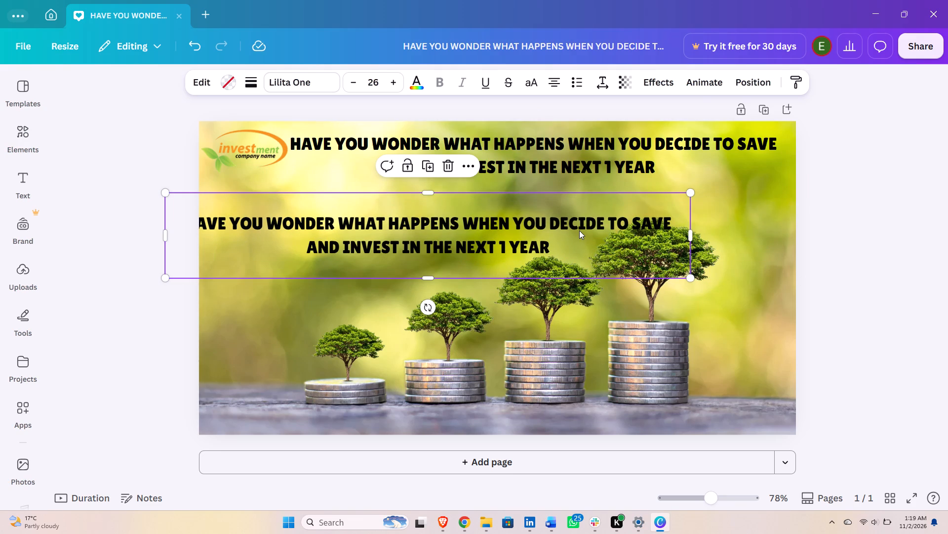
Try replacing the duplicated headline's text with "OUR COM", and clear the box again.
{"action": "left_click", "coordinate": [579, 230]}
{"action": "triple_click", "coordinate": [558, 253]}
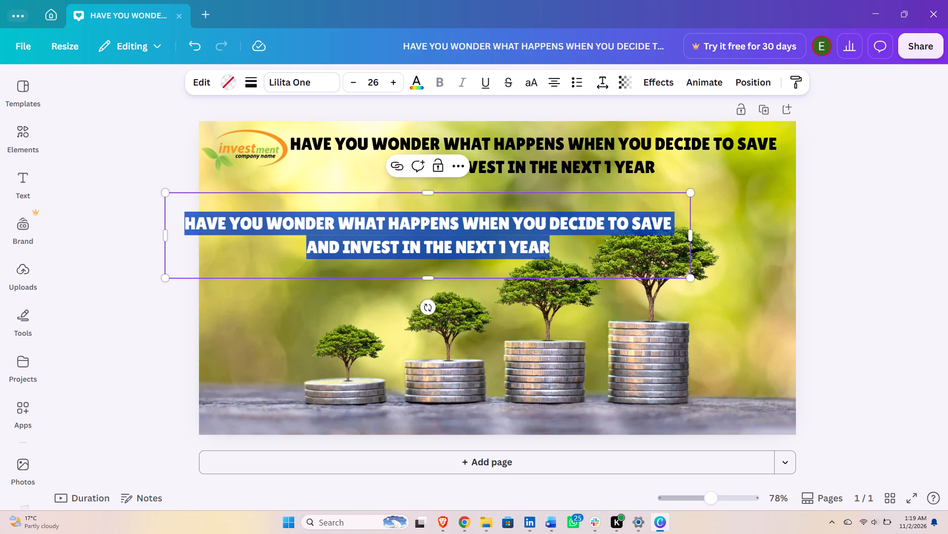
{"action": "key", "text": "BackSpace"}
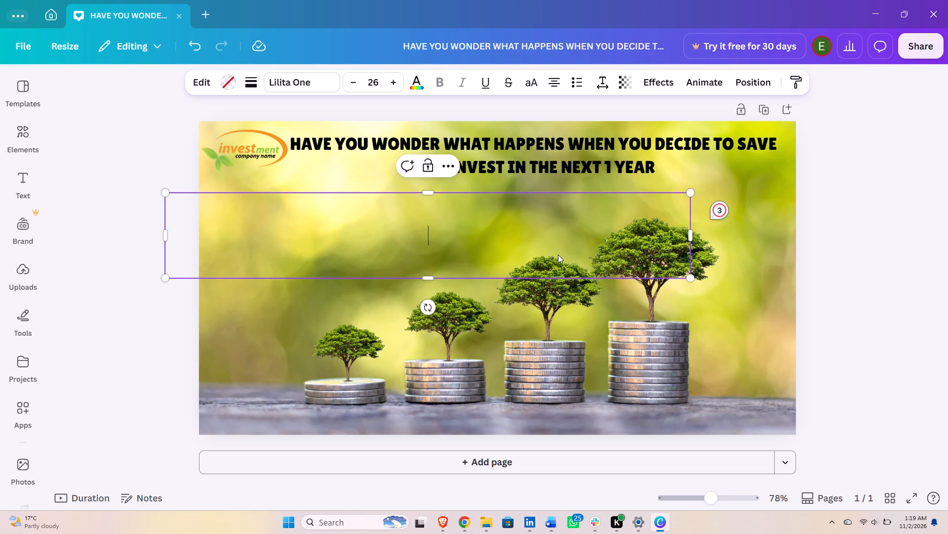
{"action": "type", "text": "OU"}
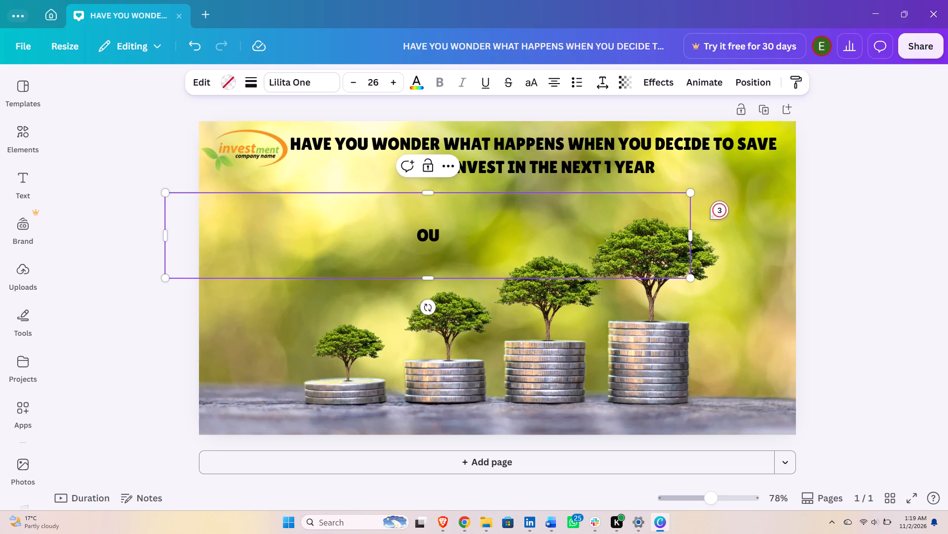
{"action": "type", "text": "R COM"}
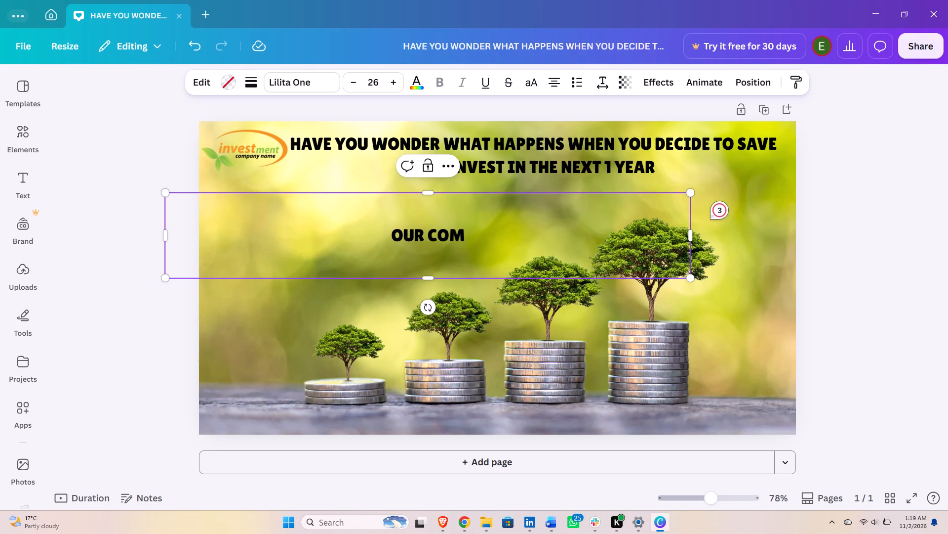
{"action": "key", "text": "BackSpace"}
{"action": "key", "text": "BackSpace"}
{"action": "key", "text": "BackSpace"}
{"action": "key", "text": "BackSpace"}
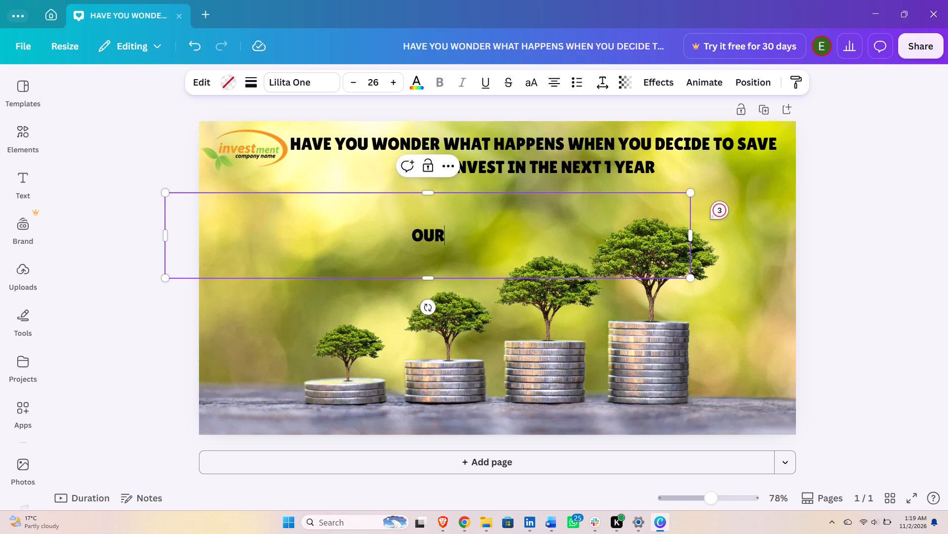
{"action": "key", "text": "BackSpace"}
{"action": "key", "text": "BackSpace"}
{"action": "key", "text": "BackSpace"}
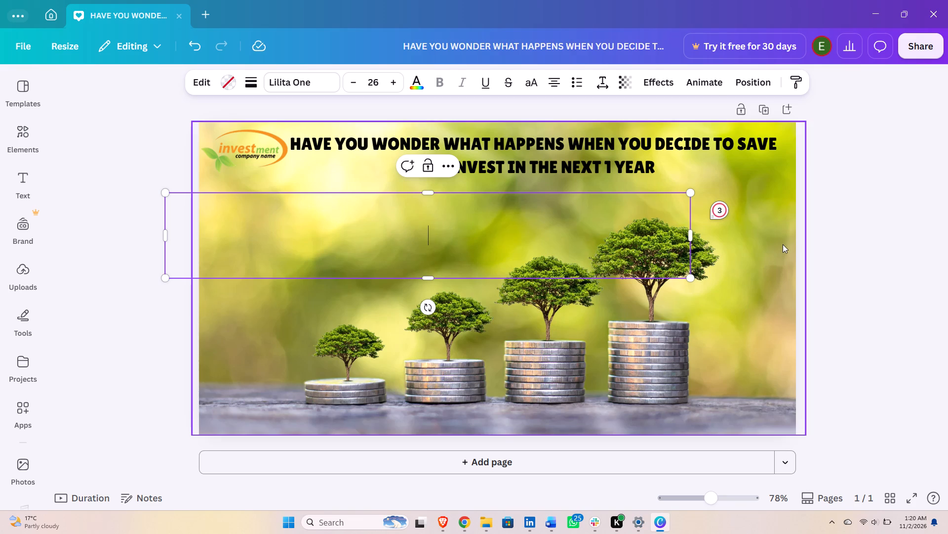
Delete the emptied duplicate text box below the headline and reselect the original headline.
{"action": "left_click", "coordinate": [783, 244]}
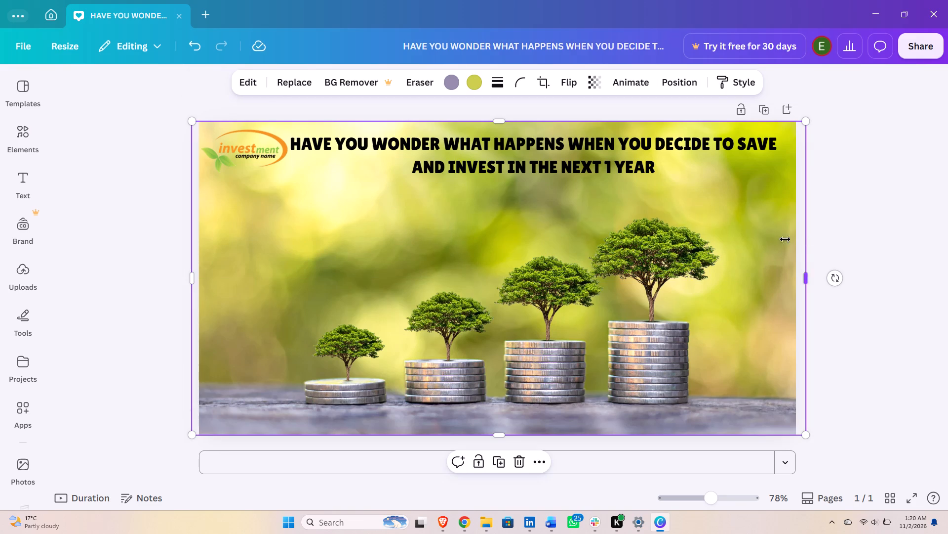
{"action": "left_click", "coordinate": [547, 241]}
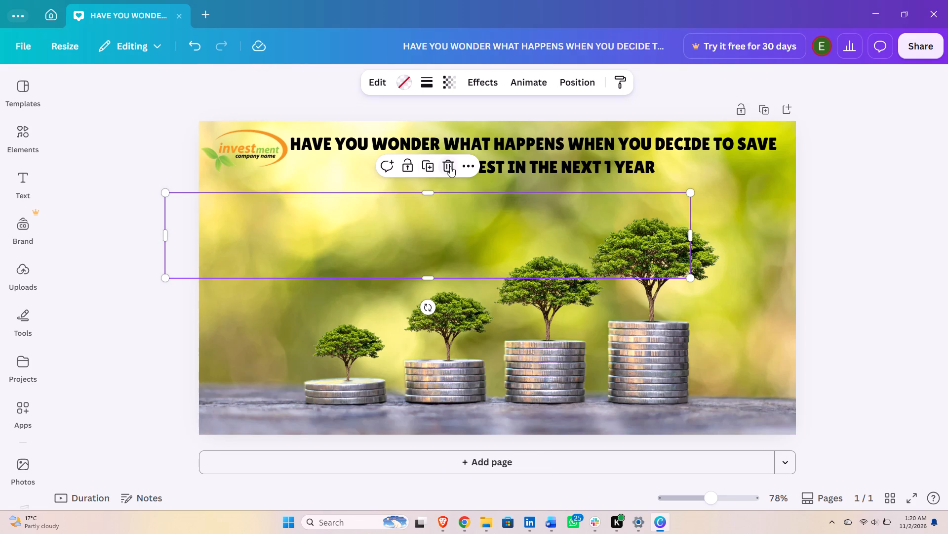
{"action": "left_click", "coordinate": [450, 166]}
{"action": "left_click", "coordinate": [651, 171]}
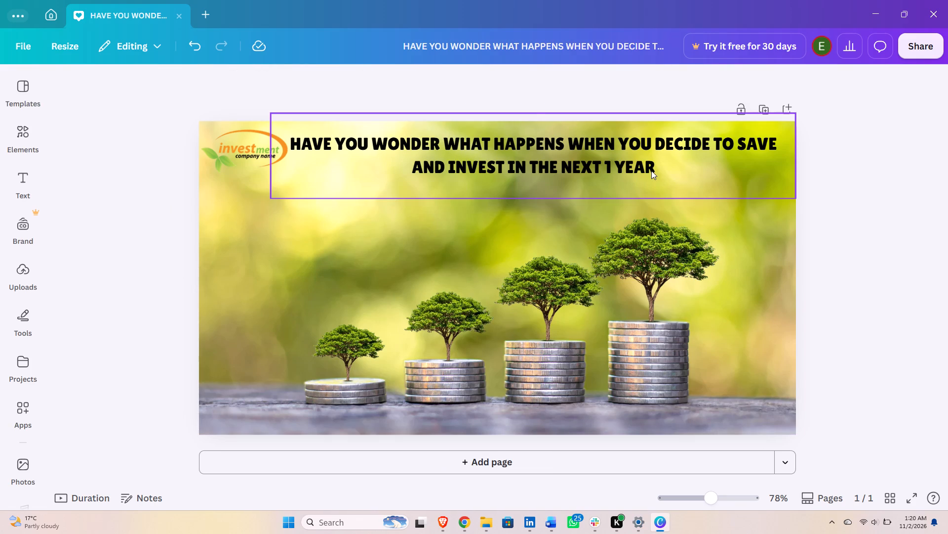
{"action": "left_click", "coordinate": [668, 170]}
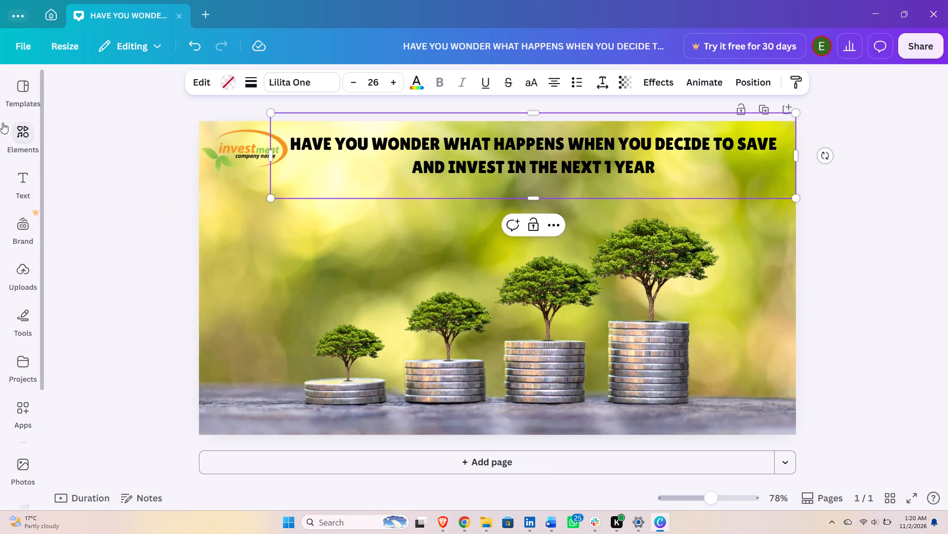
Search the shapes category for "PICTURE OF A PERSON HAVING HAND ON CHIN LOOKING LIKE HAVING QUESTION".
{"action": "left_click", "coordinate": [29, 151]}
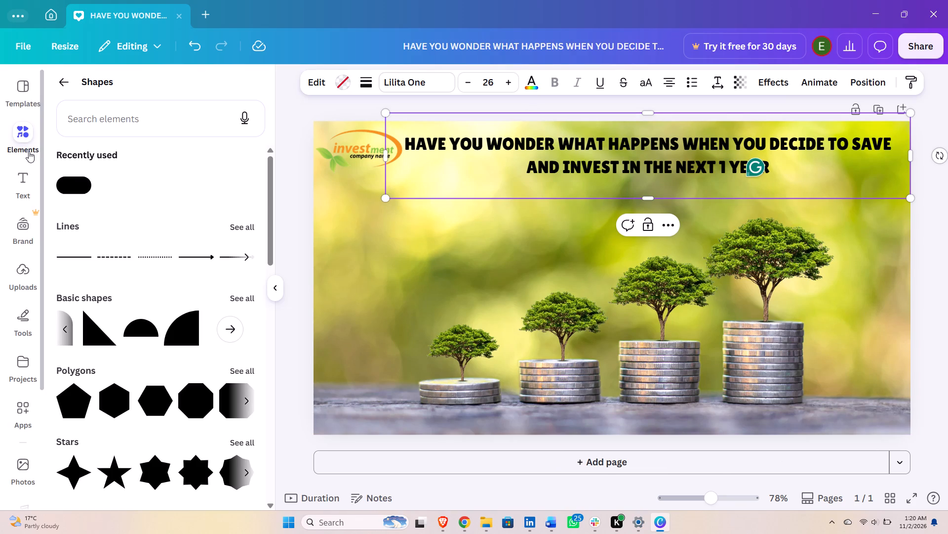
{"action": "left_click", "coordinate": [172, 110]}
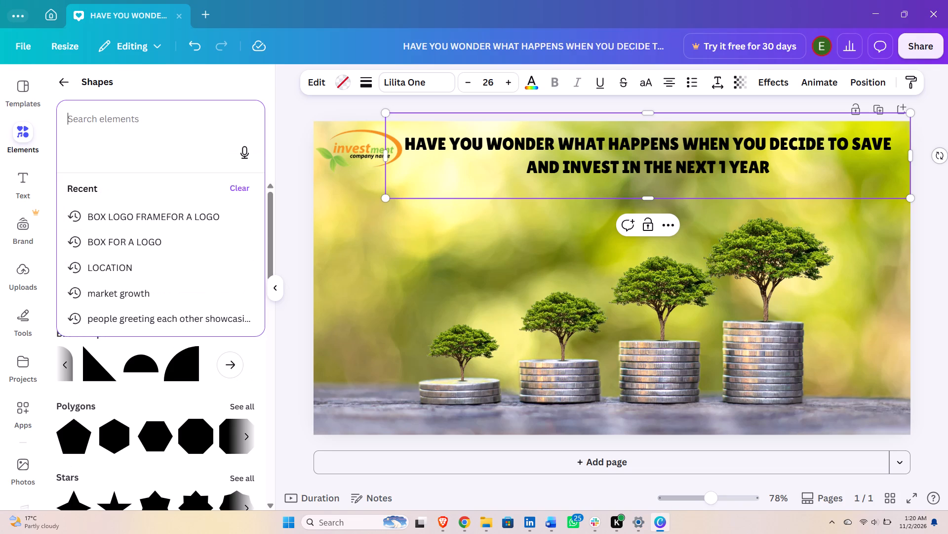
{"action": "type", "text": "PICTURE OF"}
{"action": "key", "text": "space"}
{"action": "type", "text": "A PERSON"}
{"action": "key", "text": "space"}
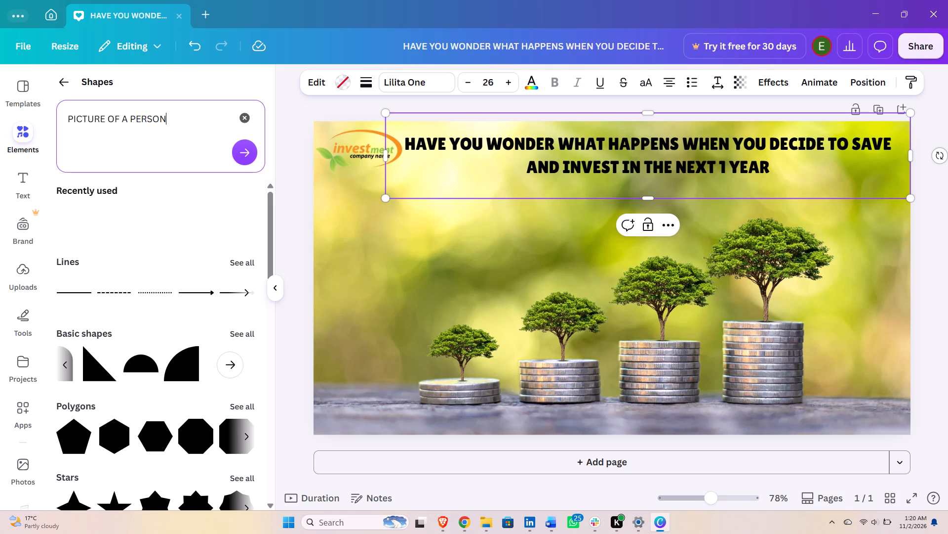
{"action": "type", "text": "HAVING HAND"}
{"action": "key", "text": "space"}
{"action": "type", "text": "ON CHIN"}
{"action": "key", "text": "space"}
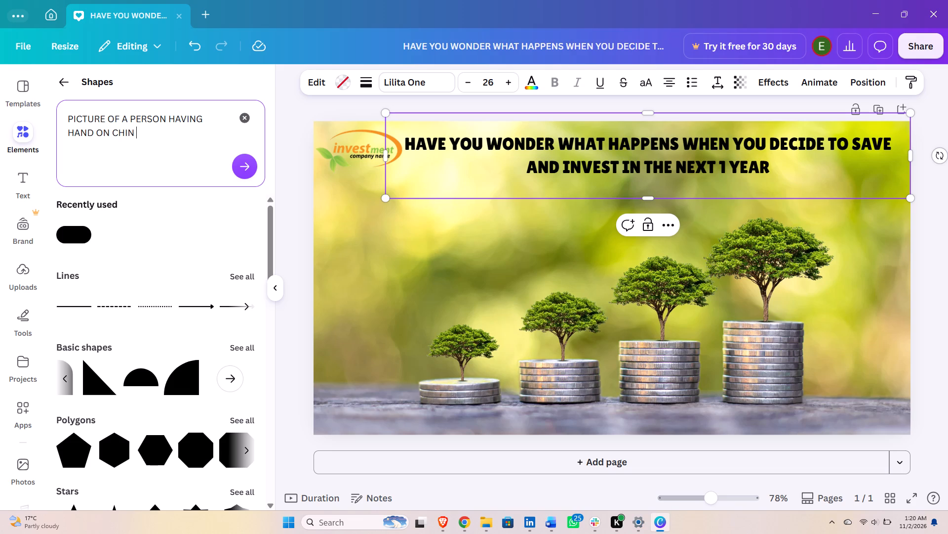
{"action": "type", "text": "LOOKING"}
{"action": "key", "text": "space"}
{"action": "type", "text": "LIKE HAVIN"}
{"action": "key", "text": "g"}
{"action": "key", "text": "space"}
{"action": "type", "text": "QUESTION"}
{"action": "key", "text": "space"}
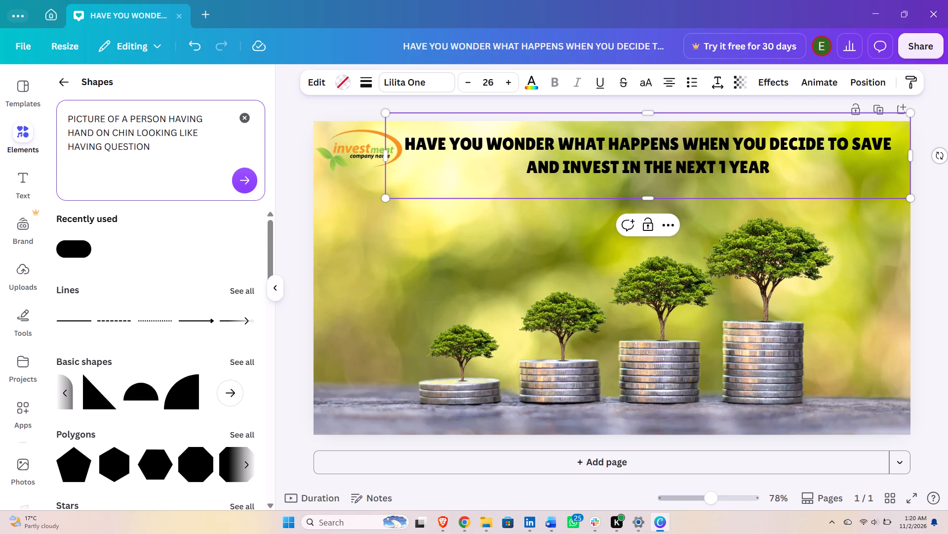
{"action": "key", "text": "Return"}
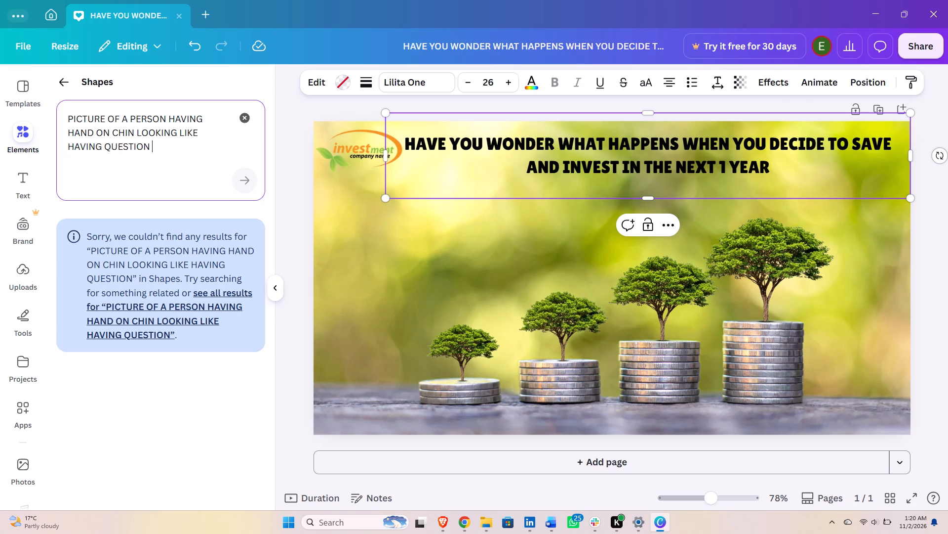
Replace the shapes search with the shorter query "PERSON HAVING HAND ON CHIN" and run it.
{"action": "left_click", "coordinate": [163, 146]}
{"action": "key", "text": "BackSpace"}
{"action": "key", "text": "BackSpace"}
{"action": "key", "text": "BackSpace"}
{"action": "key", "text": "BackSpace"}
{"action": "key", "text": "BackSpace"}
{"action": "key", "text": "BackSpace"}
{"action": "key", "text": "BackSpace"}
{"action": "key", "text": "BackSpace"}
{"action": "key", "text": "BackSpace"}
{"action": "key", "text": "BackSpace"}
{"action": "key", "text": "BackSpace"}
{"action": "key", "text": "BackSpace"}
{"action": "key", "text": "BackSpace"}
{"action": "key", "text": "BackSpace"}
{"action": "key", "text": "BackSpace"}
{"action": "key", "text": "BackSpace"}
{"action": "key", "text": "BackSpace"}
{"action": "key", "text": "BackSpace"}
{"action": "key", "text": "BackSpace"}
{"action": "key", "text": "BackSpace"}
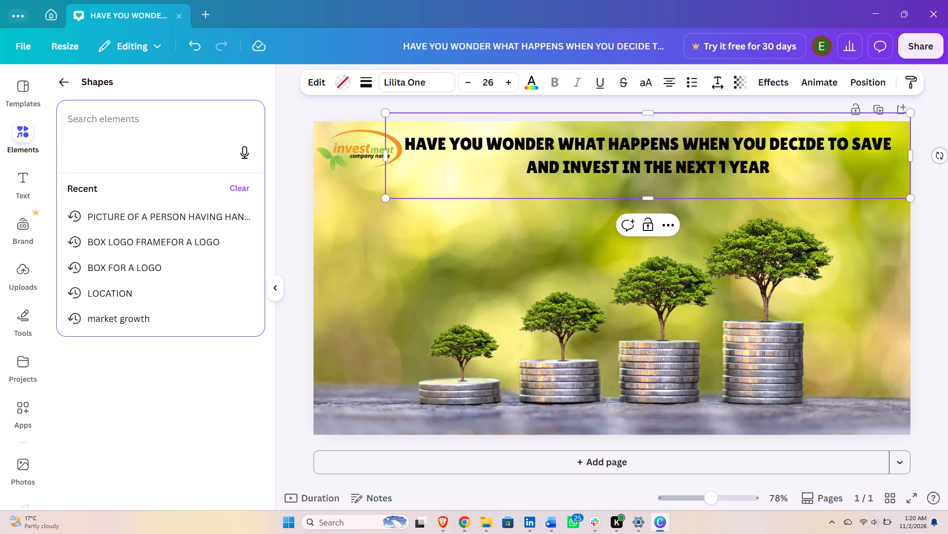
{"action": "type", "text": "PERSON HAVING HAND"}
{"action": "key", "text": "space"}
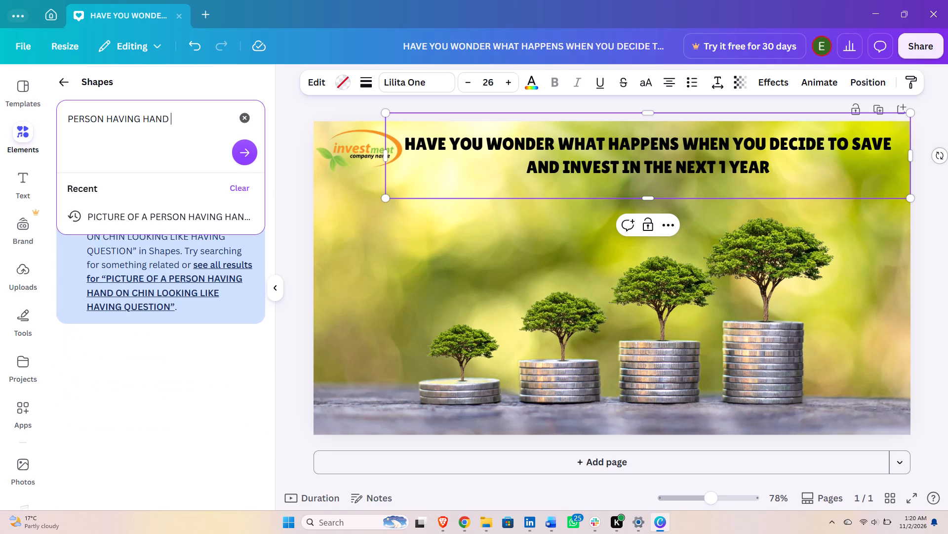
{"action": "type", "text": "ON CHIN"}
{"action": "key", "text": "BackSpace"}
{"action": "key", "text": "BackSpace"}
{"action": "key", "text": "BackSpace"}
{"action": "key", "text": "BackSpace"}
{"action": "key", "text": "BackSpace"}
{"action": "key", "text": "BackSpace"}
{"action": "key", "text": "BackSpace"}
{"action": "key", "text": "BackSpace"}
{"action": "key", "text": "BackSpace"}
{"action": "key", "text": "BackSpace"}
{"action": "key", "text": "BackSpace"}
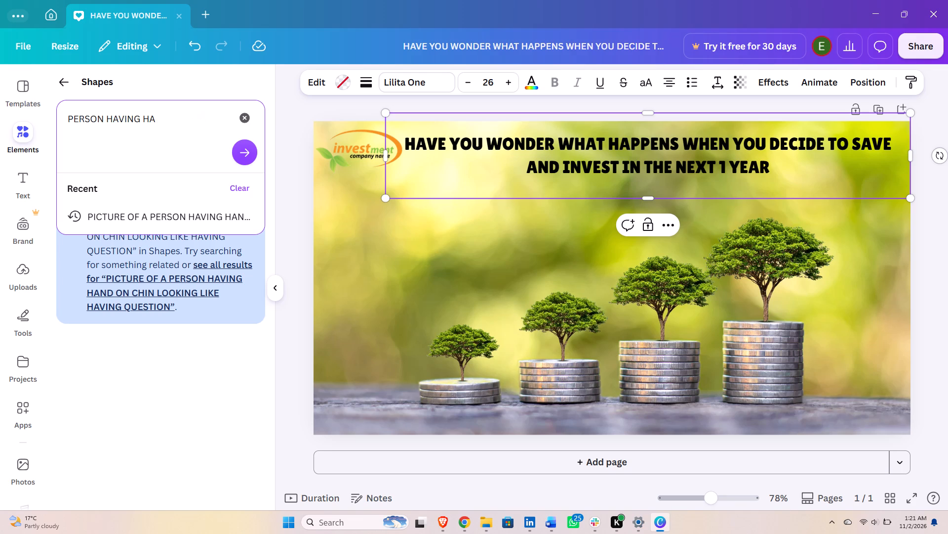
{"action": "key", "text": "BackSpace"}
{"action": "type", "text": "HAND ON CHIN"}
{"action": "key", "text": "Return"}
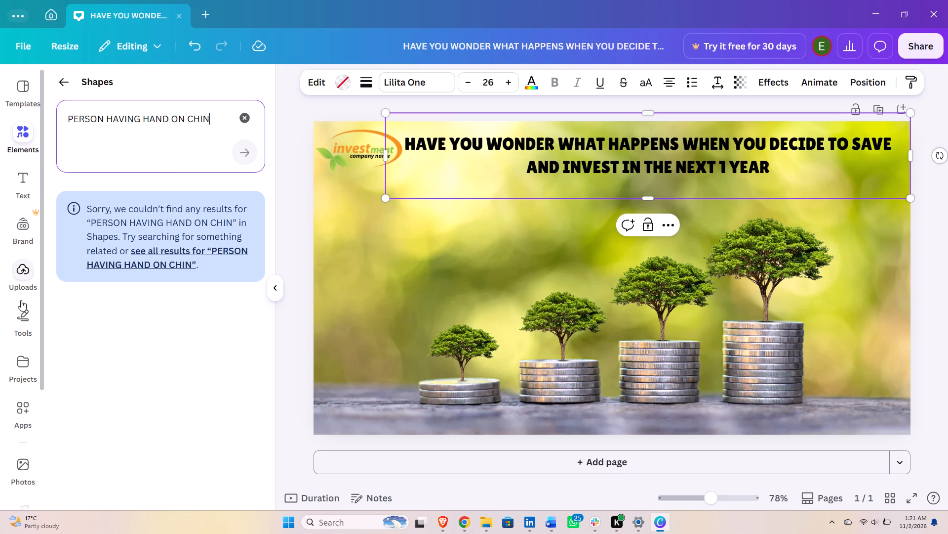
Go back to the full elements library and rerun the recent search for a picture of a person with hand on chin having a question.
{"action": "left_click", "coordinate": [27, 137]}
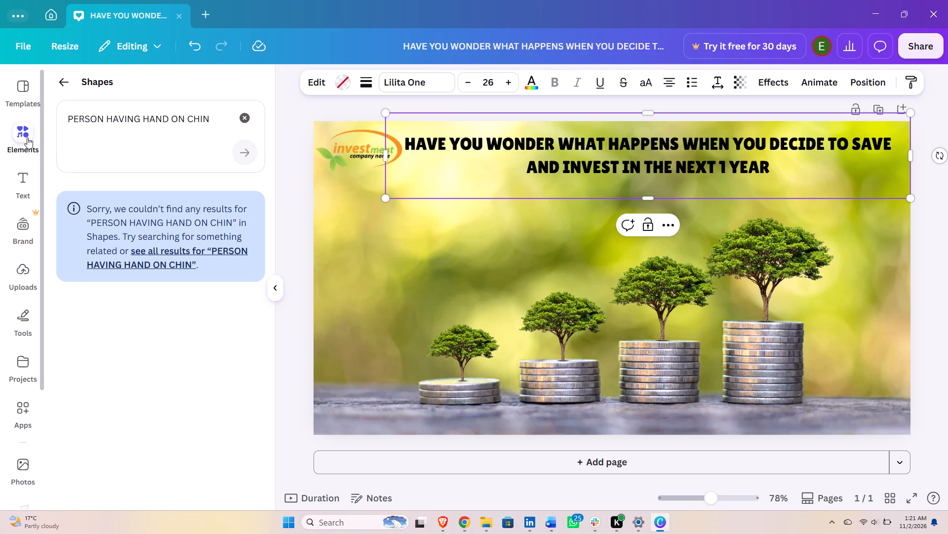
{"action": "left_click", "coordinate": [66, 80]}
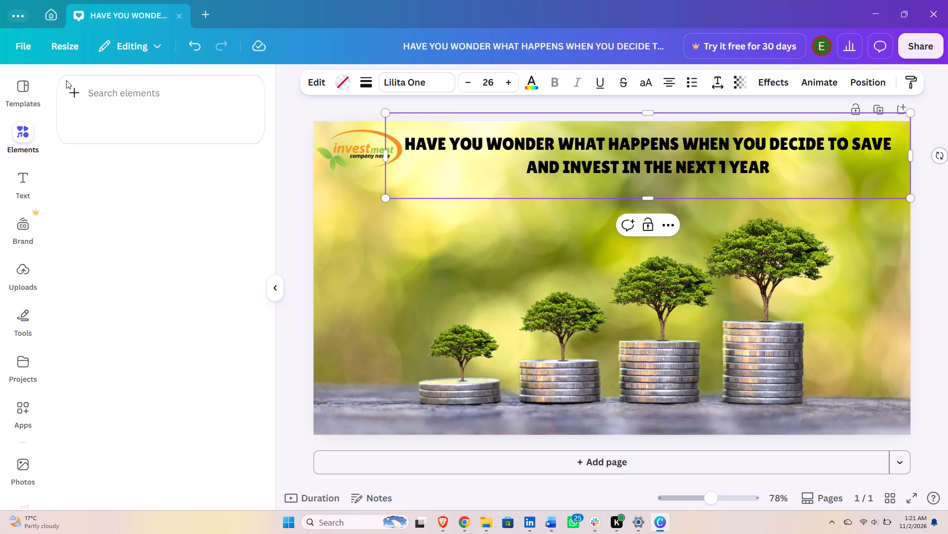
{"action": "left_click", "coordinate": [96, 84]}
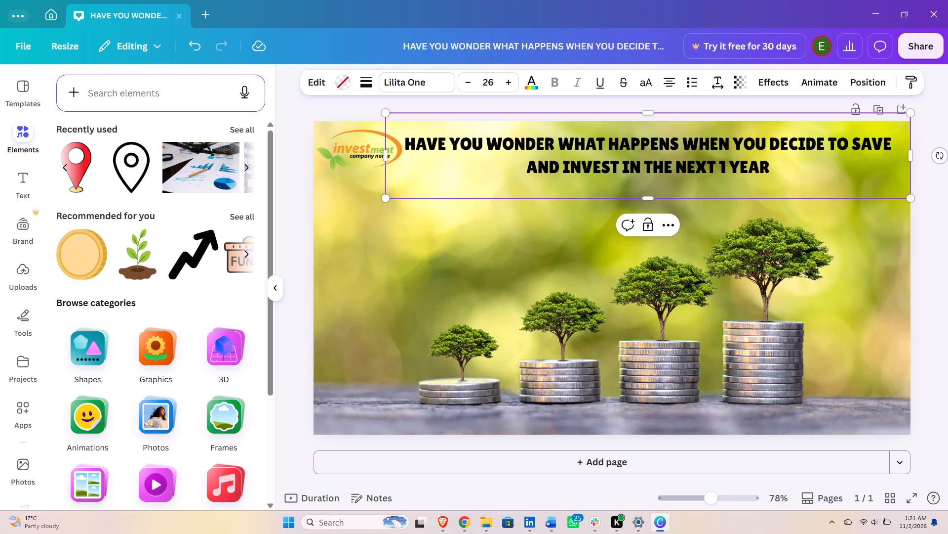
{"action": "left_click", "coordinate": [96, 84]}
{"action": "key", "text": "p"}
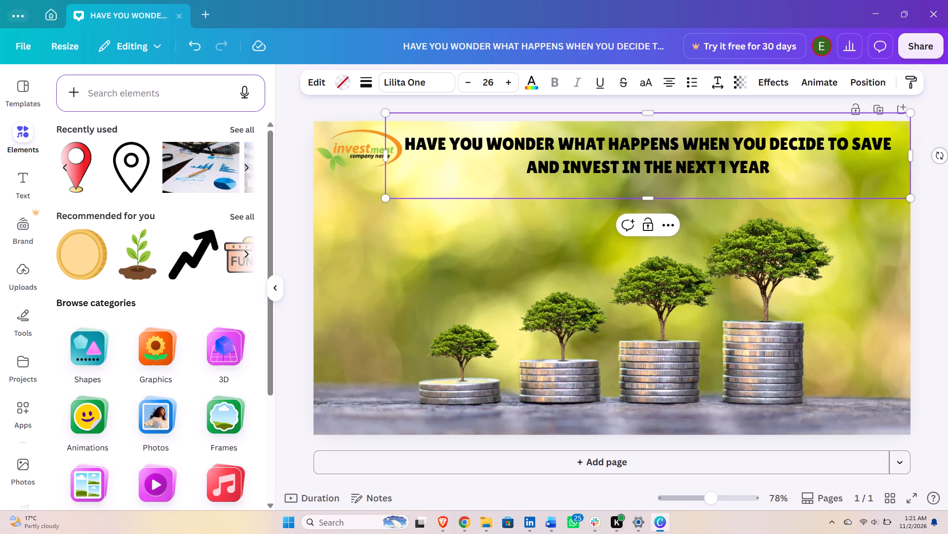
{"action": "left_click", "coordinate": [97, 102]}
{"action": "left_click", "coordinate": [97, 102]}
{"action": "triple_click", "coordinate": [111, 93]}
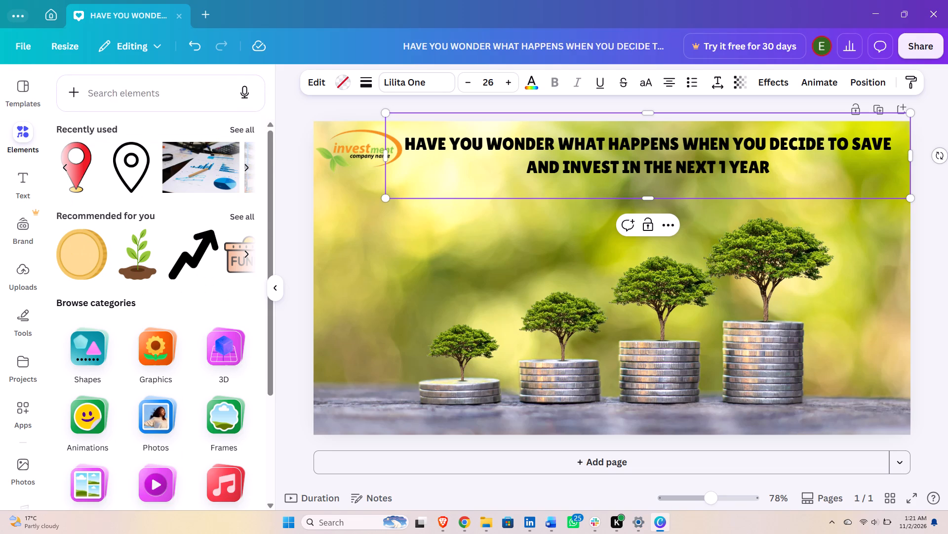
{"action": "left_click", "coordinate": [111, 93]}
{"action": "type", "text": "PI"}
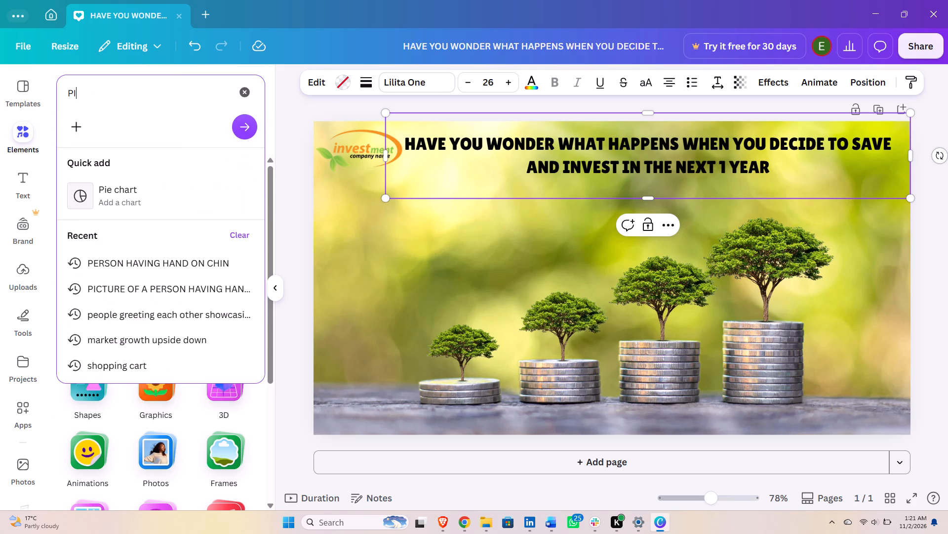
{"action": "type", "text": "CTURE"}
{"action": "key", "text": "space"}
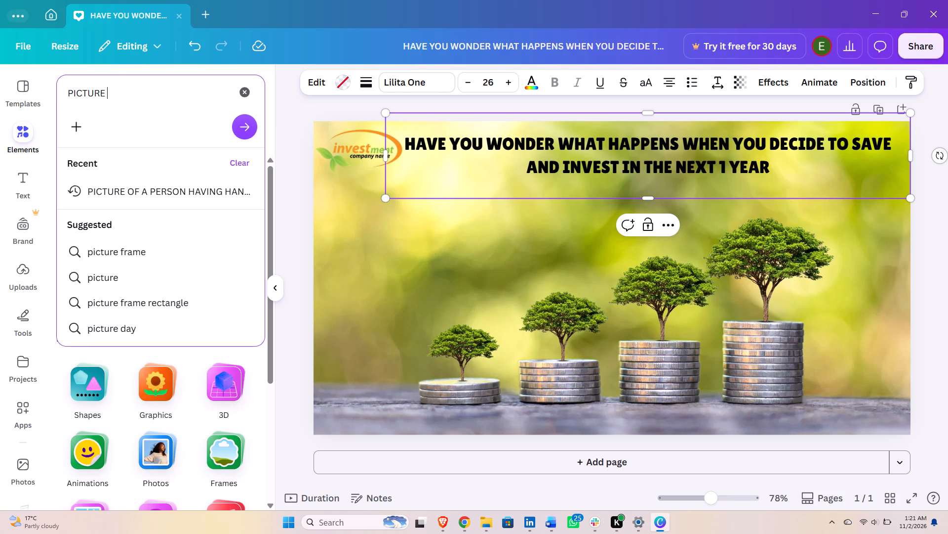
{"action": "left_click", "coordinate": [145, 184]}
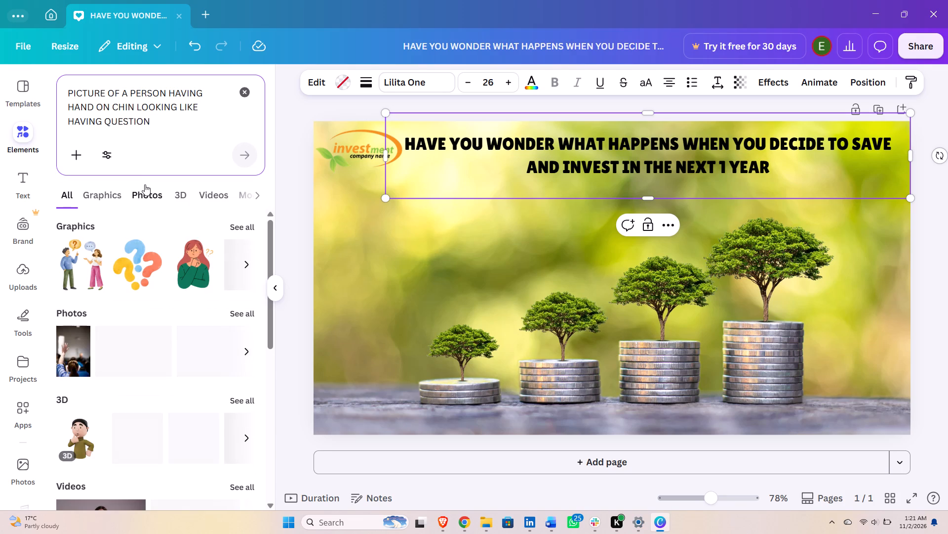
Skim the photo matches in the search results and open the complete set of photo results.
{"action": "left_click", "coordinate": [246, 351]}
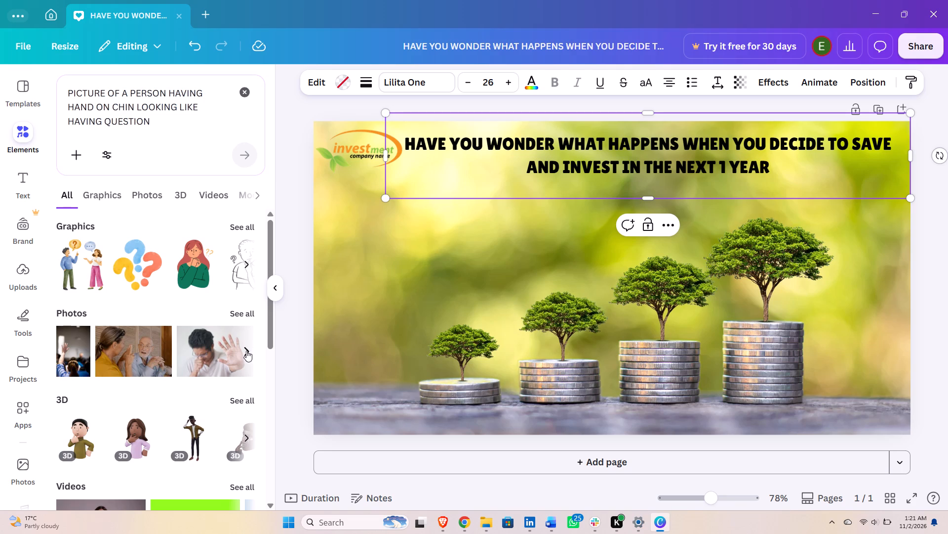
{"action": "left_click", "coordinate": [246, 351]}
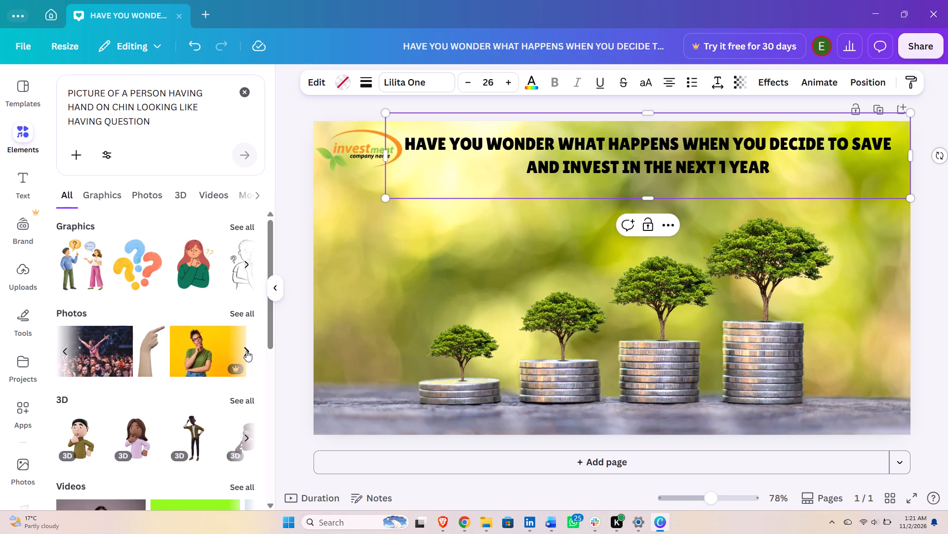
{"action": "left_click", "coordinate": [246, 351]}
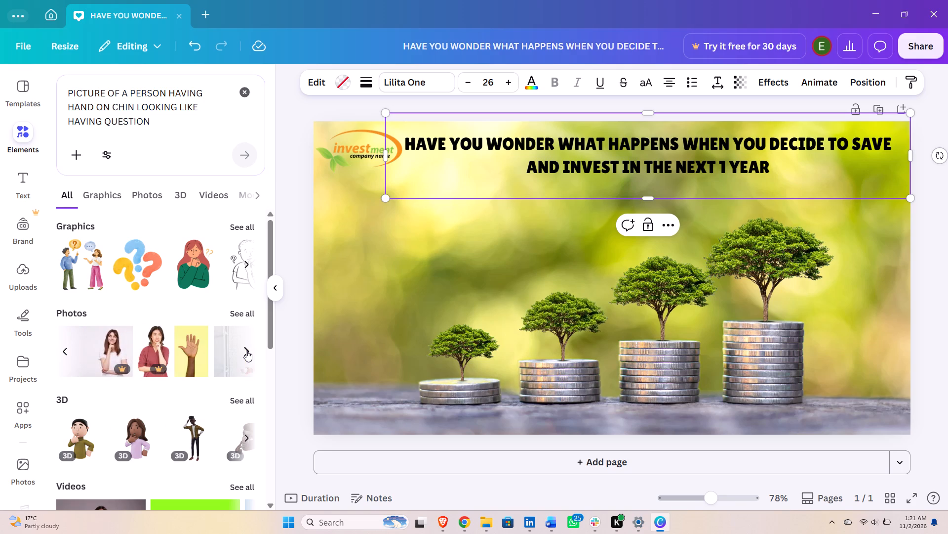
{"action": "left_click", "coordinate": [245, 308]}
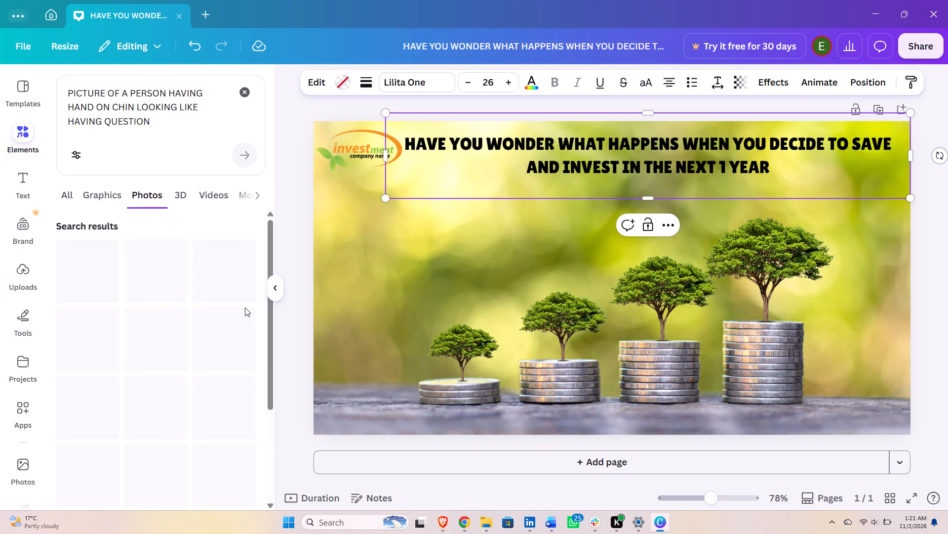
Examine the full photo results for a usable non-premium picture of a questioning person with hand on chin.
{"action": "scroll", "coordinate": [190, 283], "scroll_direction": "down", "scroll_amount": 1}
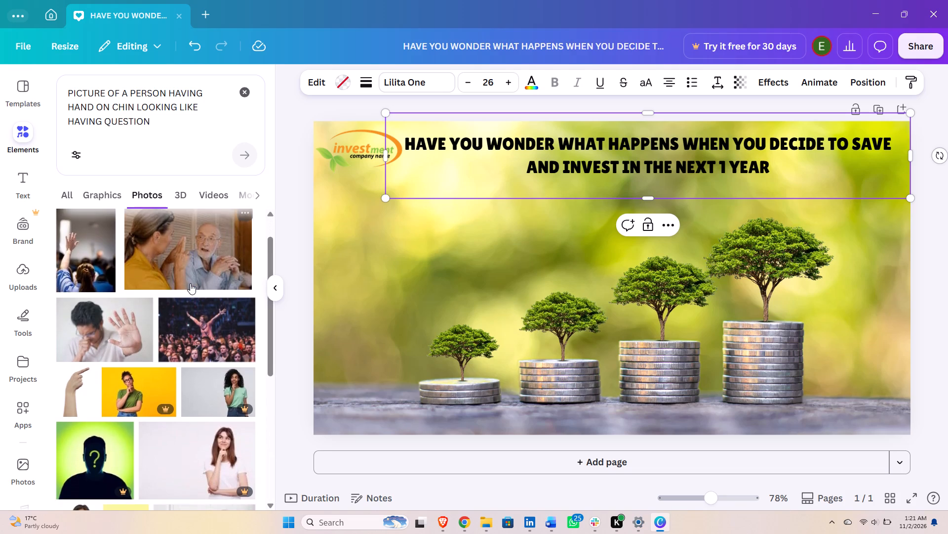
{"action": "scroll", "coordinate": [190, 283], "scroll_direction": "down", "scroll_amount": 7}
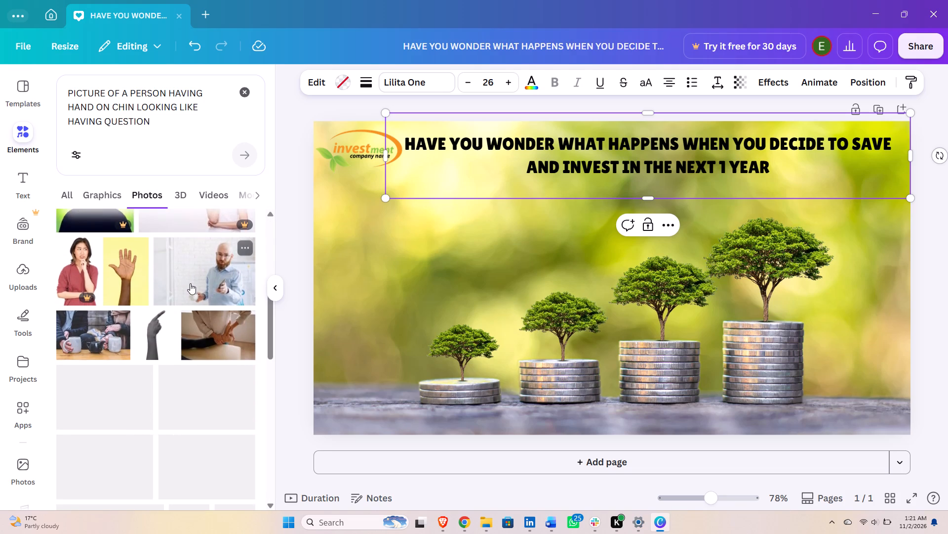
{"action": "scroll", "coordinate": [190, 283], "scroll_direction": "down", "scroll_amount": 3}
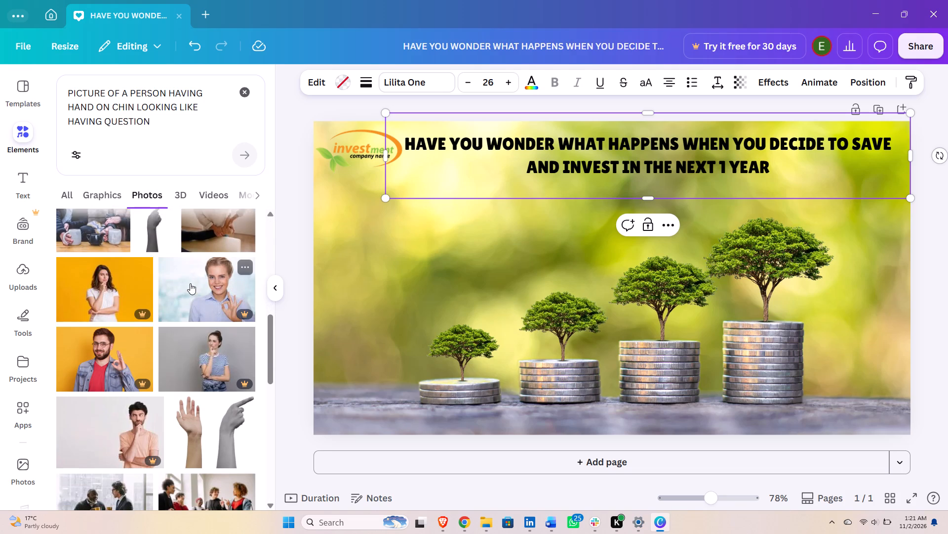
{"action": "scroll", "coordinate": [190, 283], "scroll_direction": "down", "scroll_amount": 7}
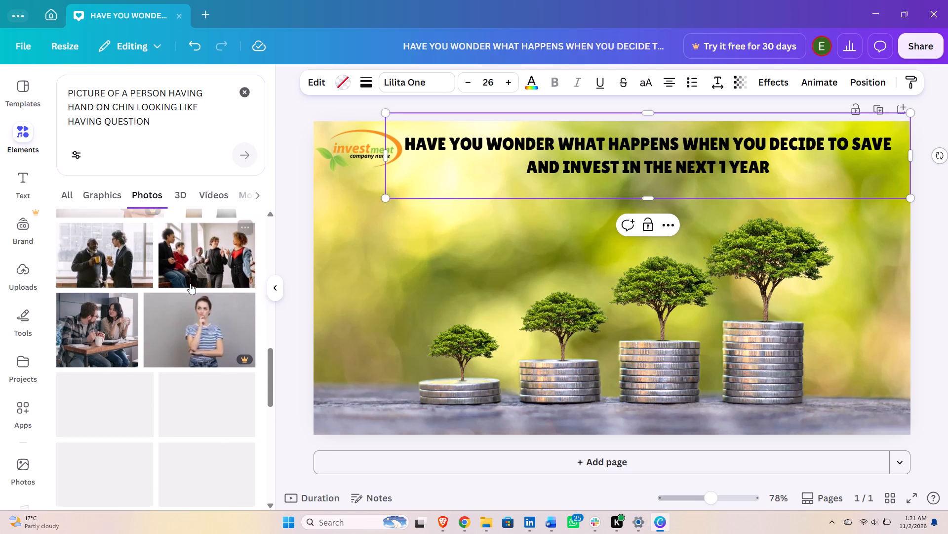
{"action": "scroll", "coordinate": [190, 283], "scroll_direction": "down", "scroll_amount": 1}
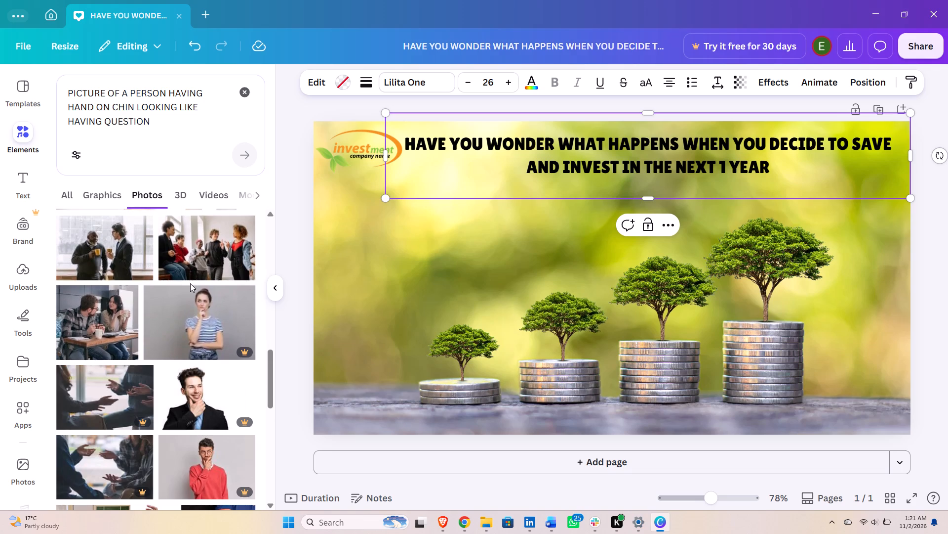
{"action": "scroll", "coordinate": [190, 283], "scroll_direction": "down", "scroll_amount": 1}
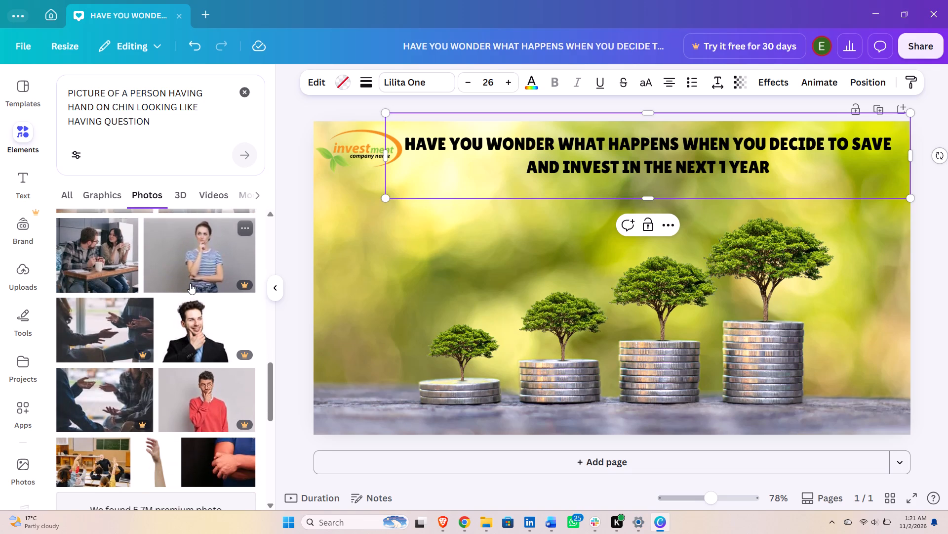
{"action": "scroll", "coordinate": [190, 283], "scroll_direction": "down", "scroll_amount": 9}
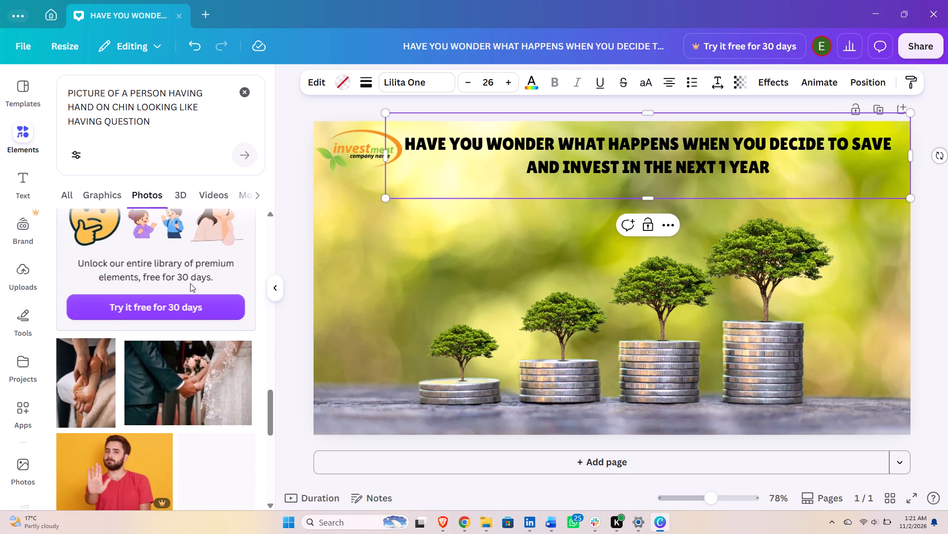
{"action": "scroll", "coordinate": [190, 283], "scroll_direction": "down", "scroll_amount": 4}
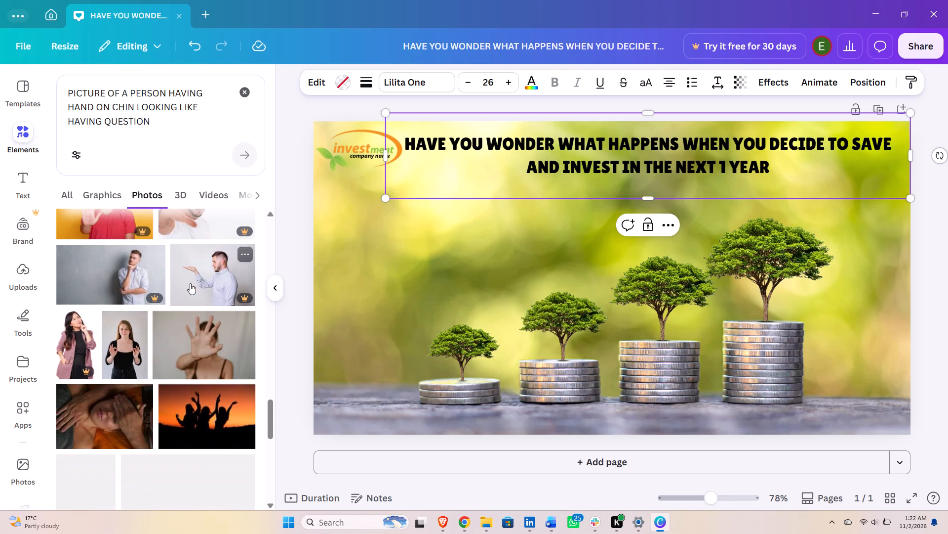
{"action": "scroll", "coordinate": [190, 283], "scroll_direction": "down", "scroll_amount": 1}
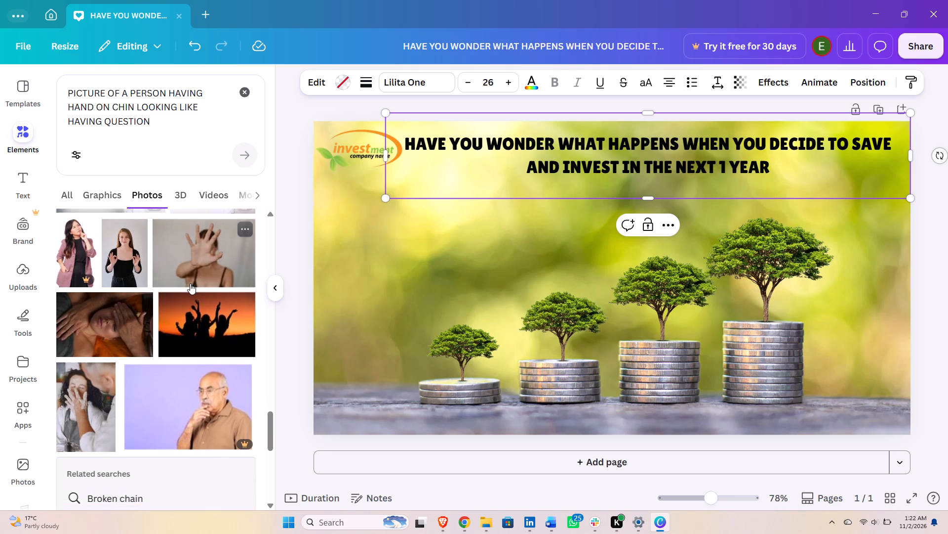
{"action": "scroll", "coordinate": [190, 283], "scroll_direction": "down", "scroll_amount": 1}
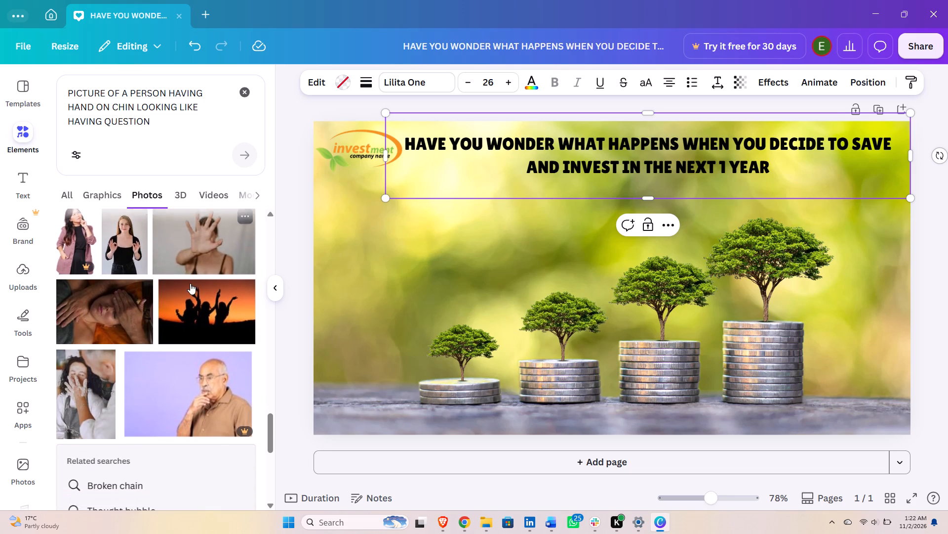
{"action": "scroll", "coordinate": [190, 283], "scroll_direction": "down", "scroll_amount": 4}
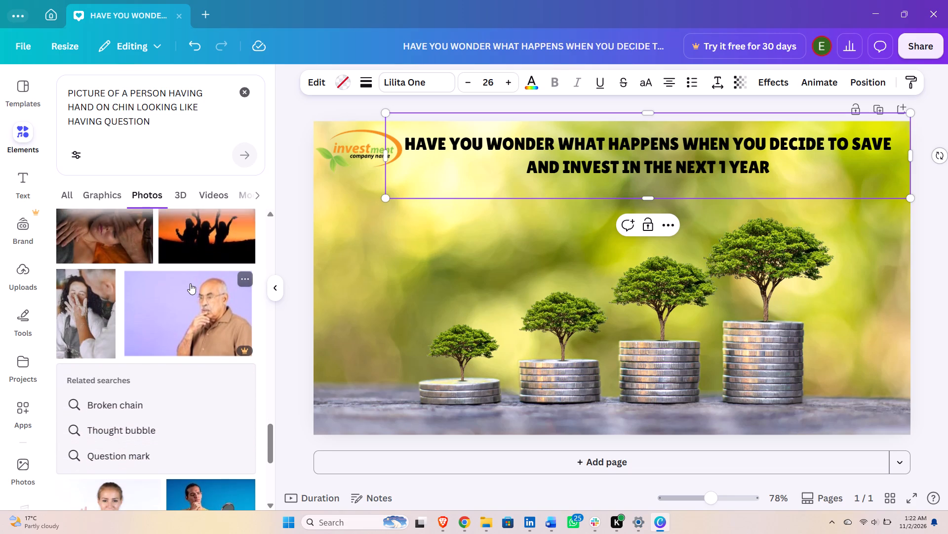
{"action": "scroll", "coordinate": [190, 283], "scroll_direction": "down", "scroll_amount": 8}
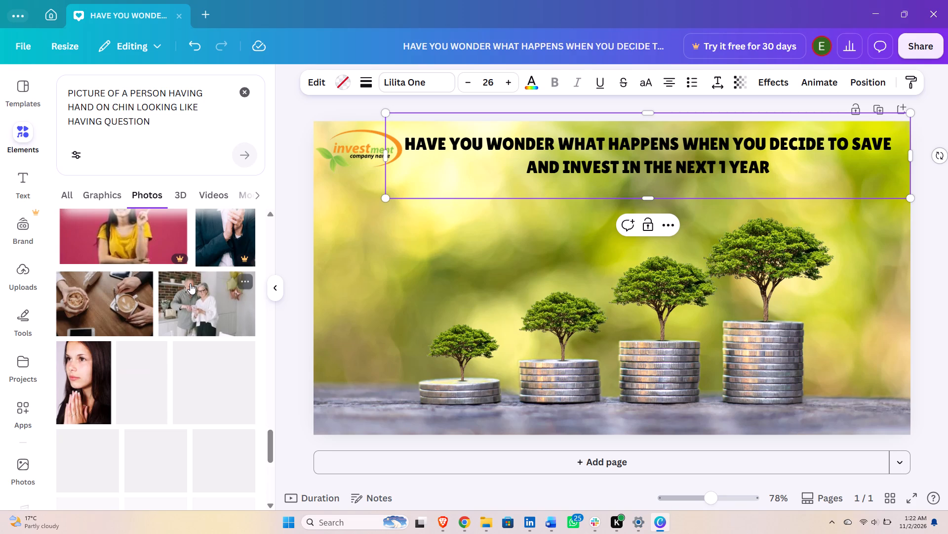
{"action": "scroll", "coordinate": [190, 283], "scroll_direction": "down", "scroll_amount": 4}
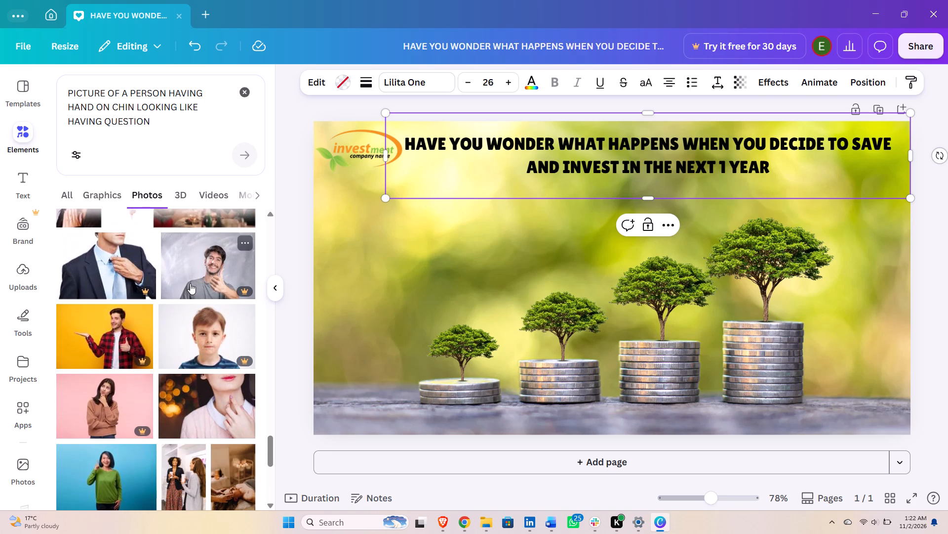
{"action": "scroll", "coordinate": [190, 283], "scroll_direction": "down", "scroll_amount": 2}
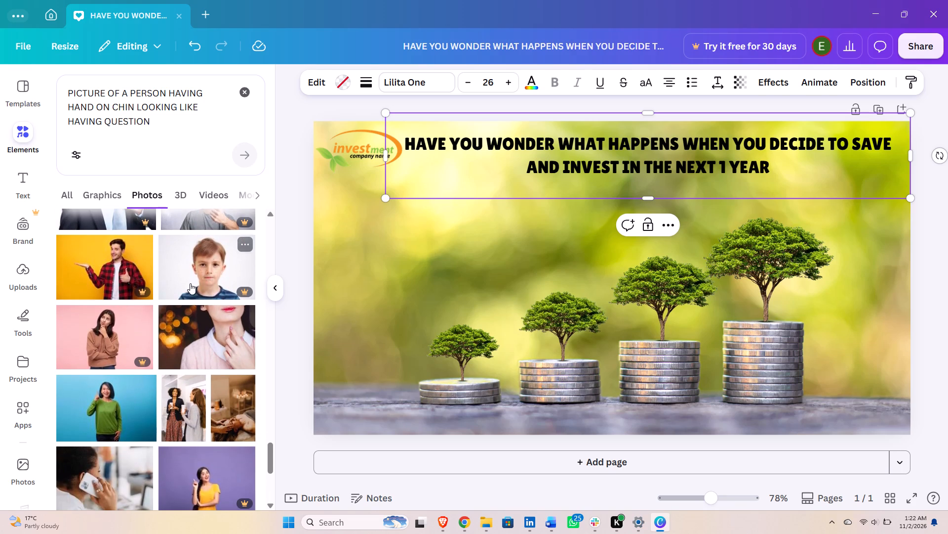
{"action": "scroll", "coordinate": [190, 283], "scroll_direction": "down", "scroll_amount": 3}
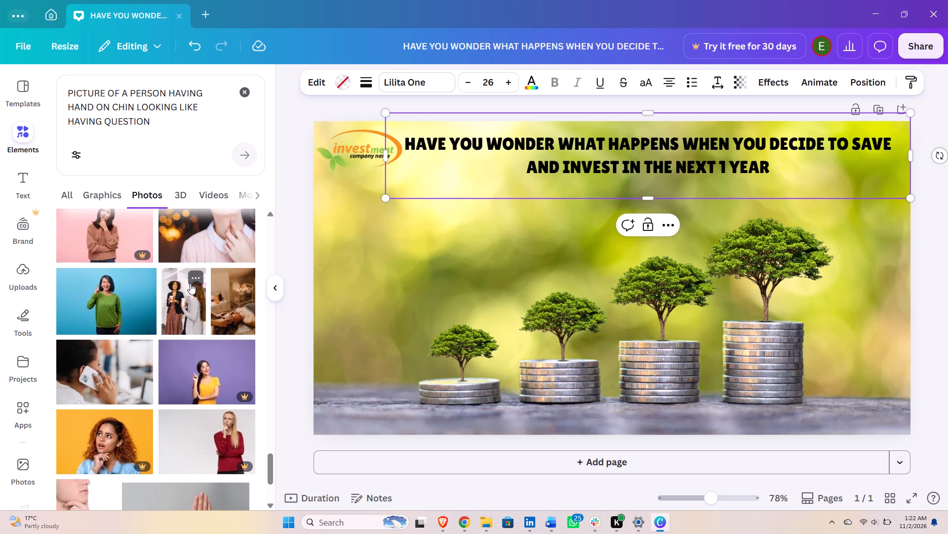
{"action": "scroll", "coordinate": [190, 283], "scroll_direction": "down", "scroll_amount": 3}
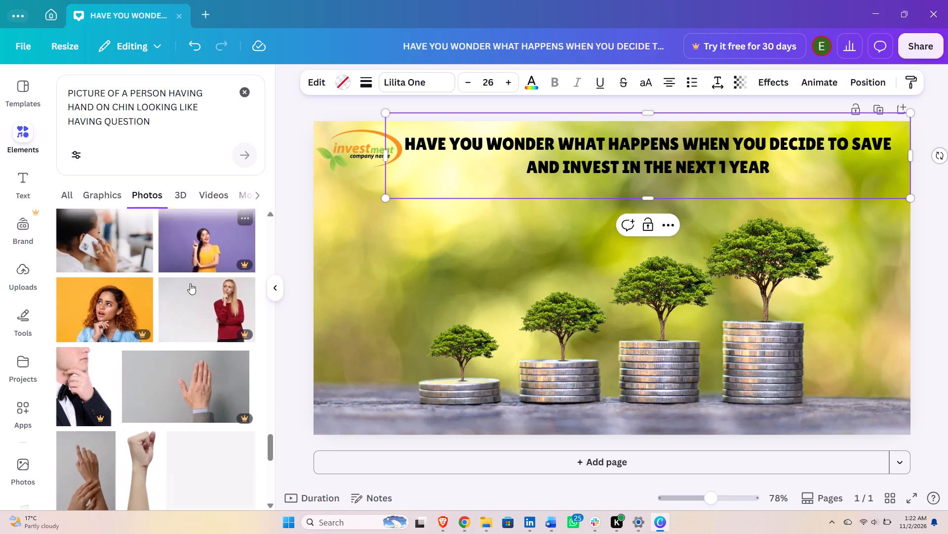
{"action": "scroll", "coordinate": [190, 283], "scroll_direction": "down", "scroll_amount": 5}
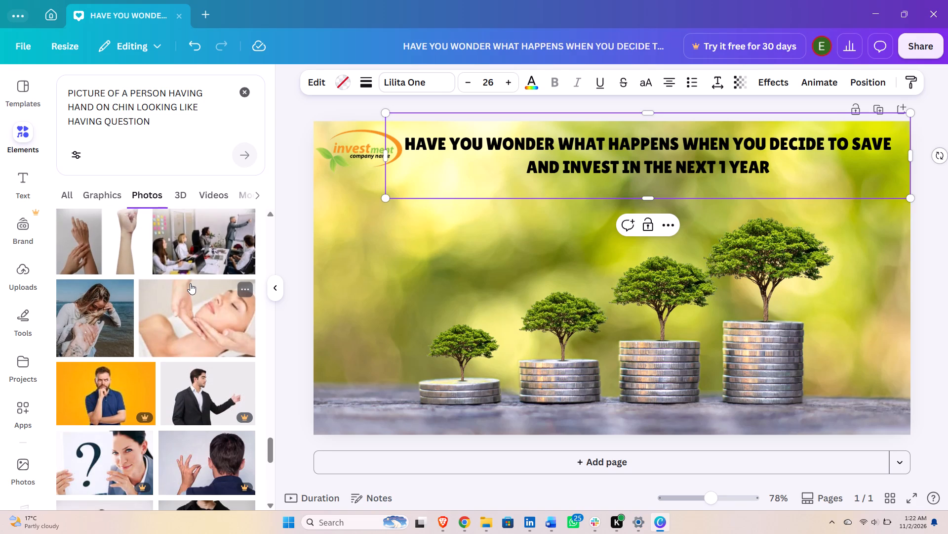
{"action": "scroll", "coordinate": [190, 283], "scroll_direction": "down", "scroll_amount": 2}
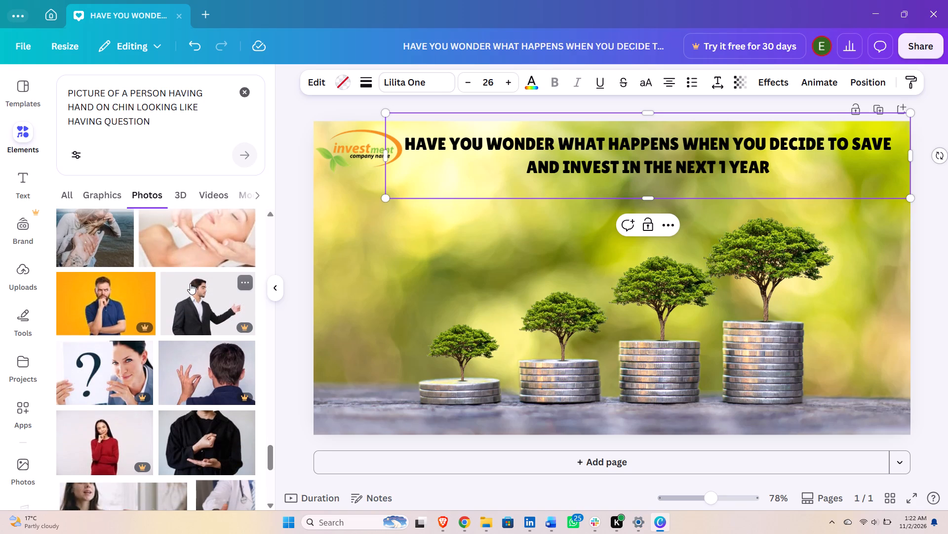
{"action": "scroll", "coordinate": [190, 283], "scroll_direction": "down", "scroll_amount": 3}
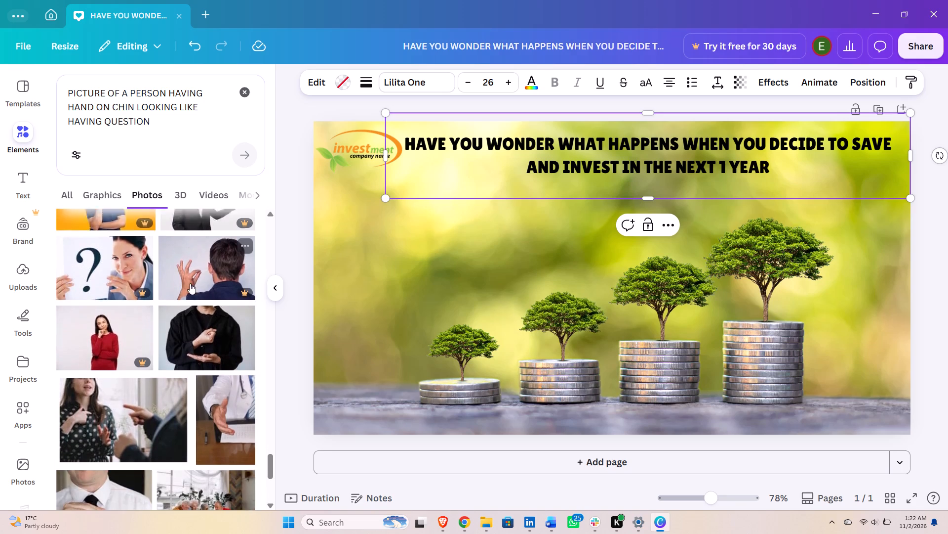
{"action": "scroll", "coordinate": [190, 283], "scroll_direction": "down", "scroll_amount": 6}
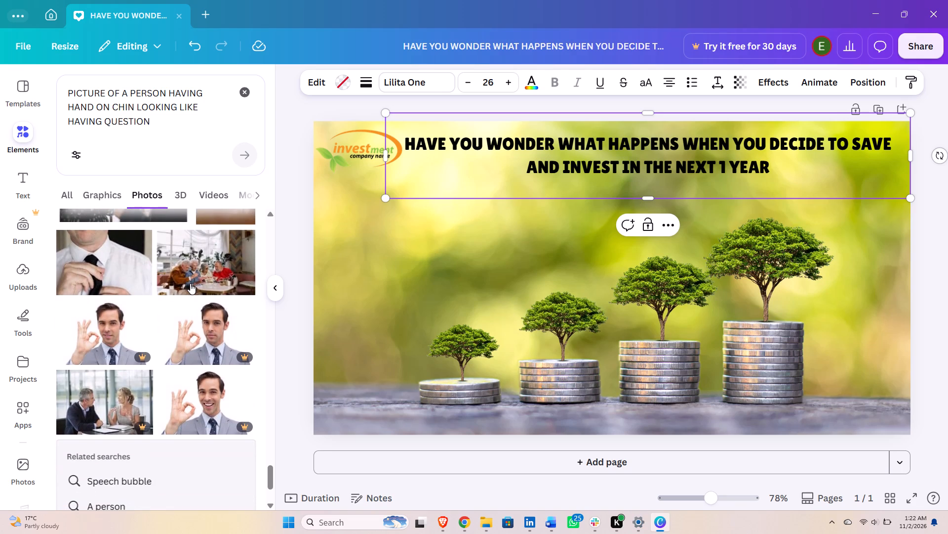
{"action": "scroll", "coordinate": [190, 283], "scroll_direction": "down", "scroll_amount": 7}
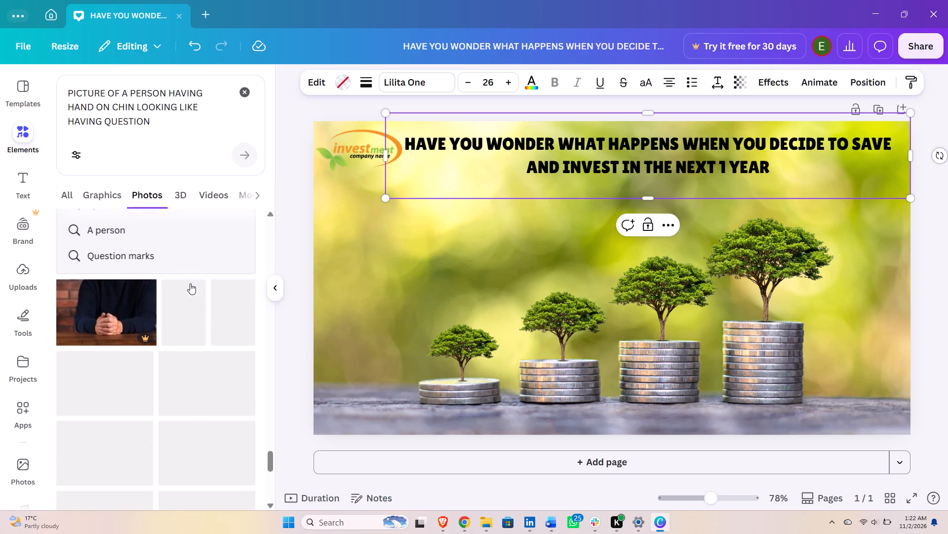
{"action": "scroll", "coordinate": [190, 283], "scroll_direction": "down", "scroll_amount": 2}
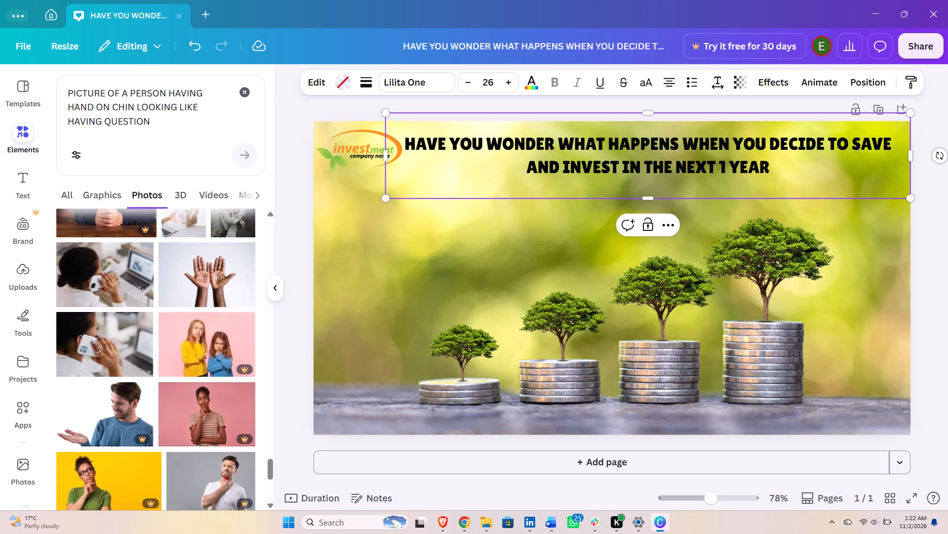
Extend the photo search query with "FRE VERSION" and run it.
{"action": "left_click", "coordinate": [167, 126]}
{"action": "key", "text": "space"}
{"action": "type", "text": "FRE VERSION"}
{"action": "key", "text": "Return"}
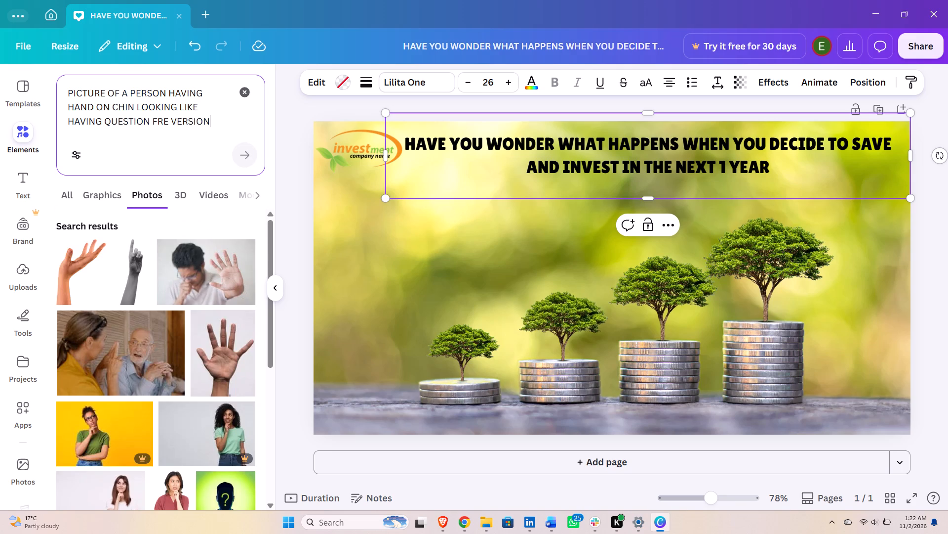
{"action": "scroll", "coordinate": [188, 303], "scroll_direction": "down", "scroll_amount": 6}
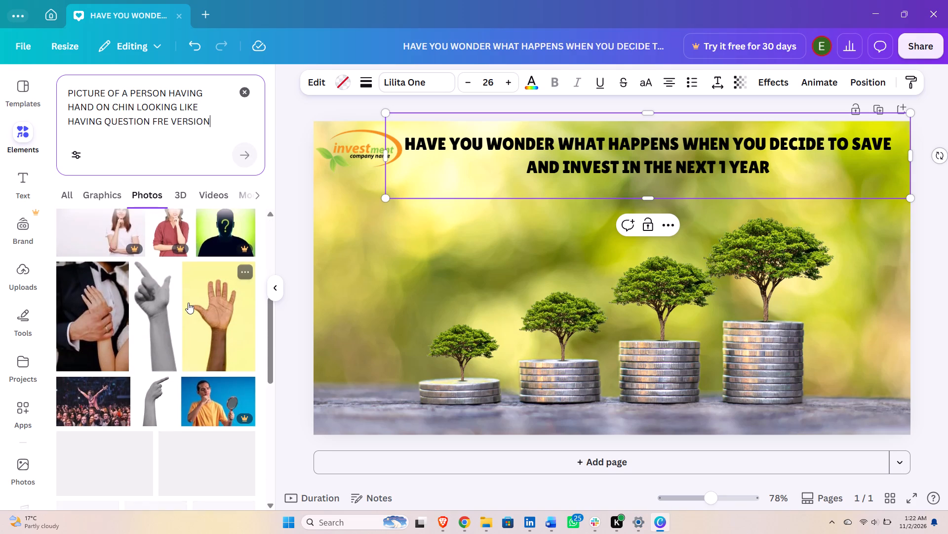
{"action": "scroll", "coordinate": [188, 303], "scroll_direction": "down", "scroll_amount": 4}
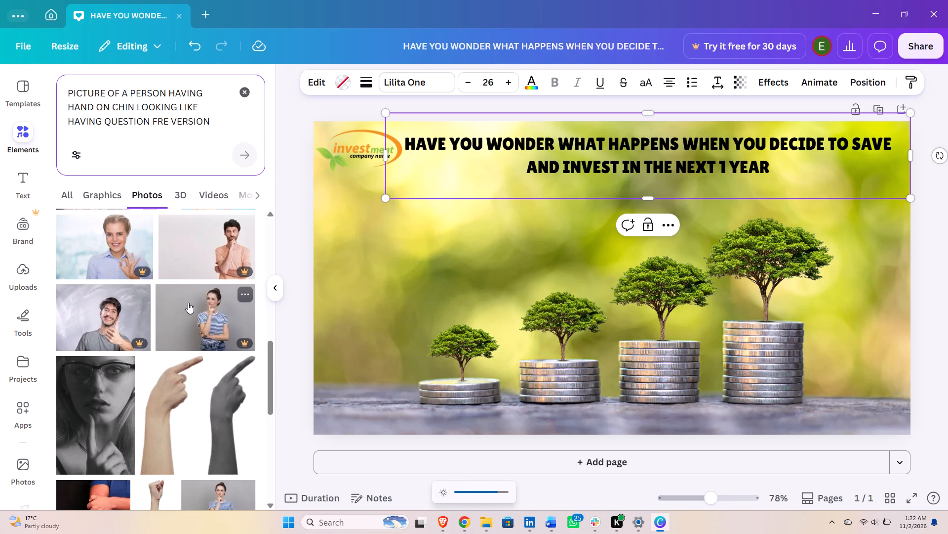
{"action": "scroll", "coordinate": [188, 303], "scroll_direction": "down", "scroll_amount": 2}
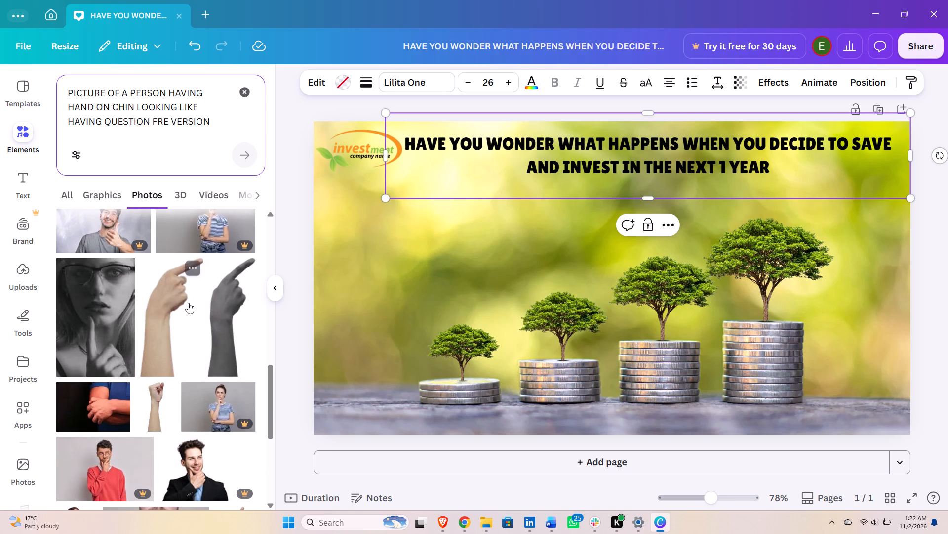
{"action": "scroll", "coordinate": [188, 303], "scroll_direction": "down", "scroll_amount": 3}
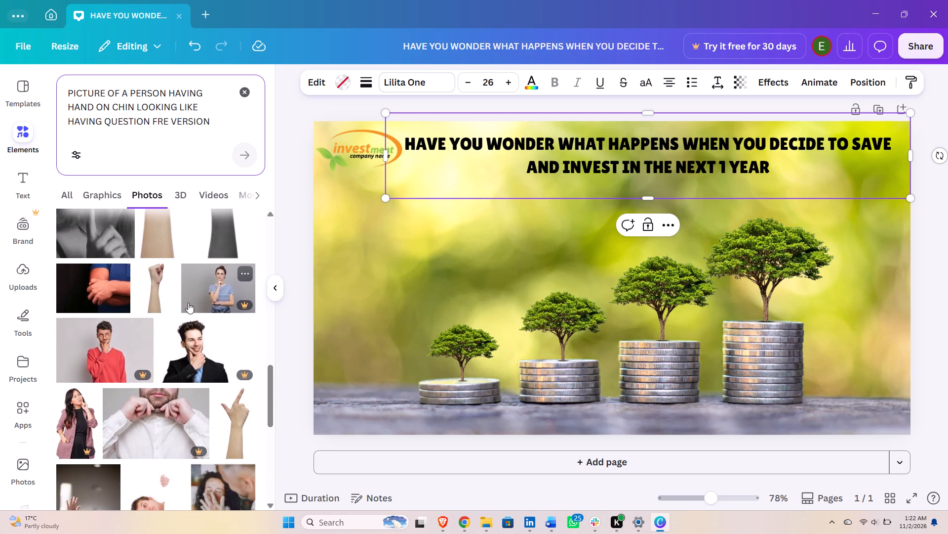
{"action": "scroll", "coordinate": [188, 303], "scroll_direction": "down", "scroll_amount": 5}
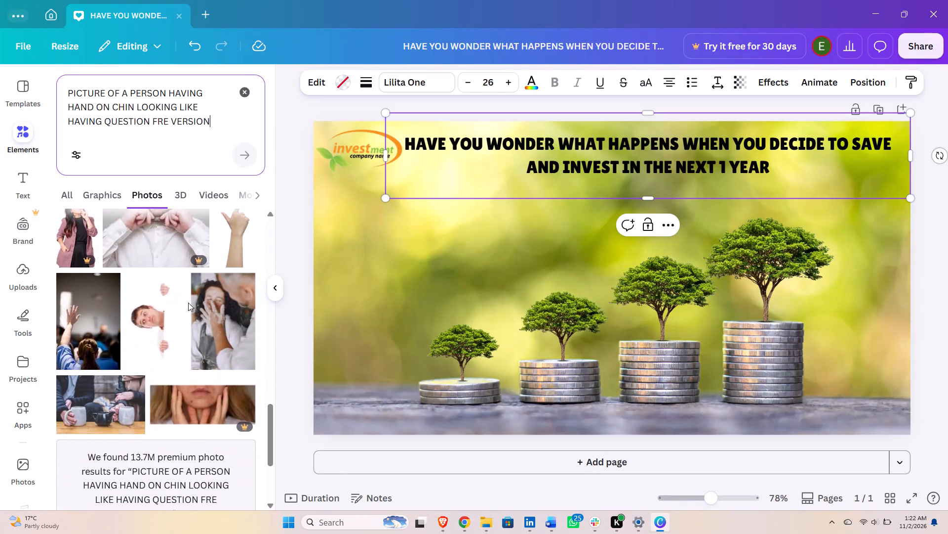
{"action": "scroll", "coordinate": [188, 303], "scroll_direction": "down", "scroll_amount": 8}
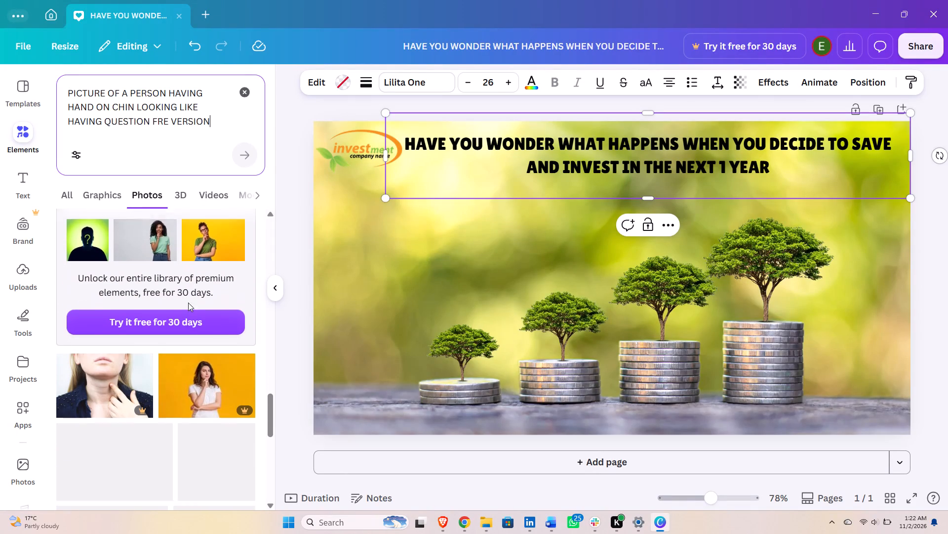
{"action": "scroll", "coordinate": [188, 303], "scroll_direction": "down", "scroll_amount": 4}
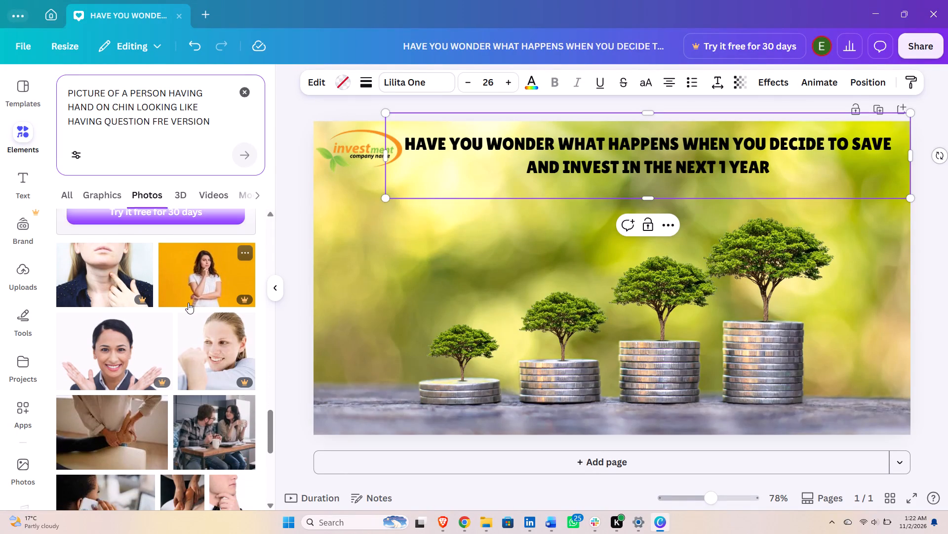
{"action": "scroll", "coordinate": [188, 303], "scroll_direction": "down", "scroll_amount": 4}
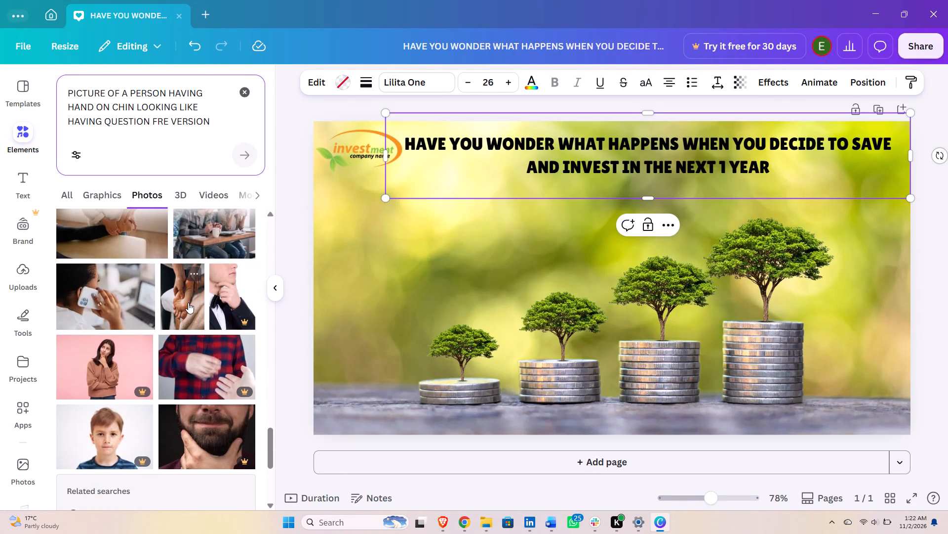
{"action": "scroll", "coordinate": [188, 303], "scroll_direction": "down", "scroll_amount": 6}
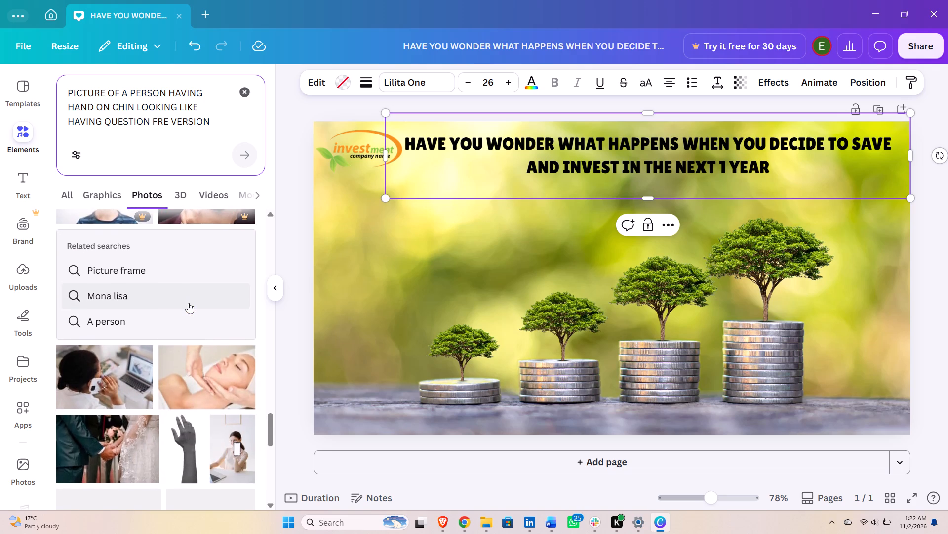
{"action": "scroll", "coordinate": [188, 303], "scroll_direction": "down", "scroll_amount": 5}
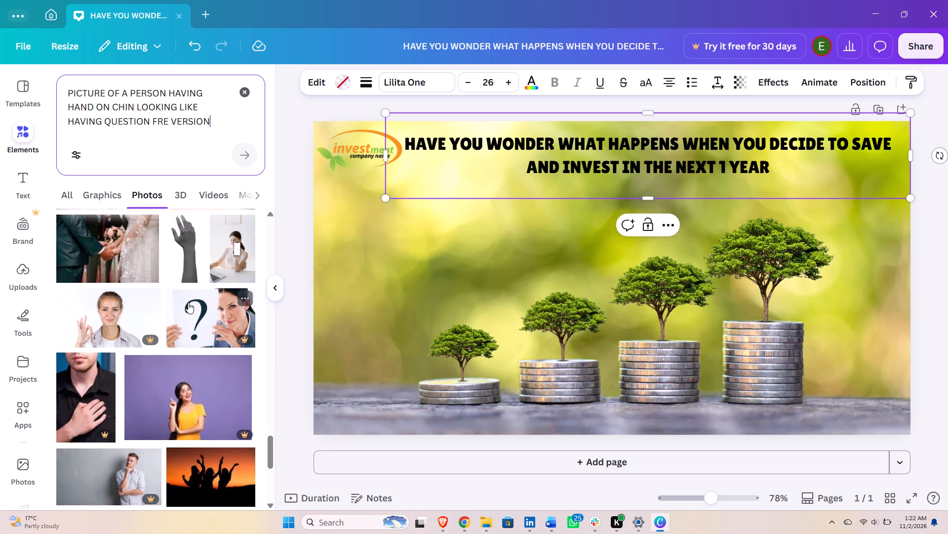
{"action": "scroll", "coordinate": [188, 303], "scroll_direction": "down", "scroll_amount": 6}
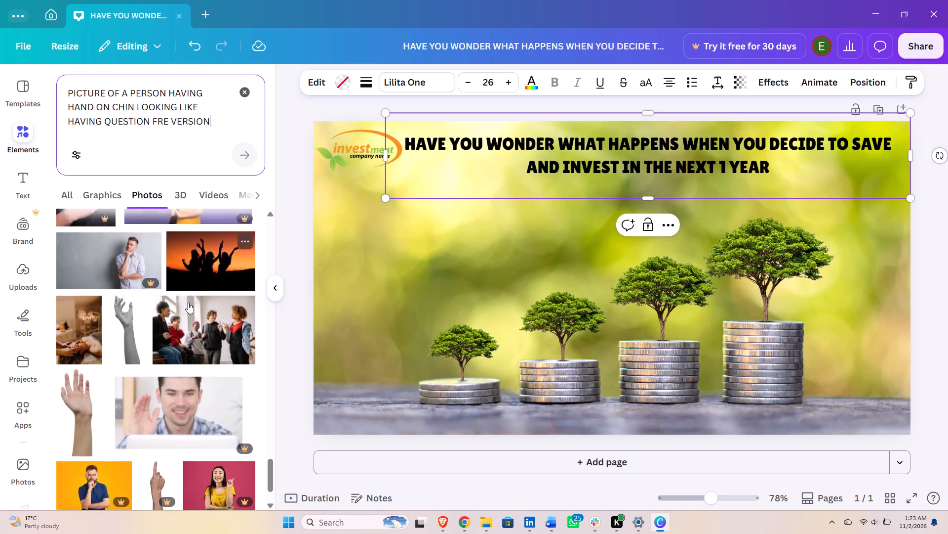
{"action": "scroll", "coordinate": [188, 303], "scroll_direction": "down", "scroll_amount": 3}
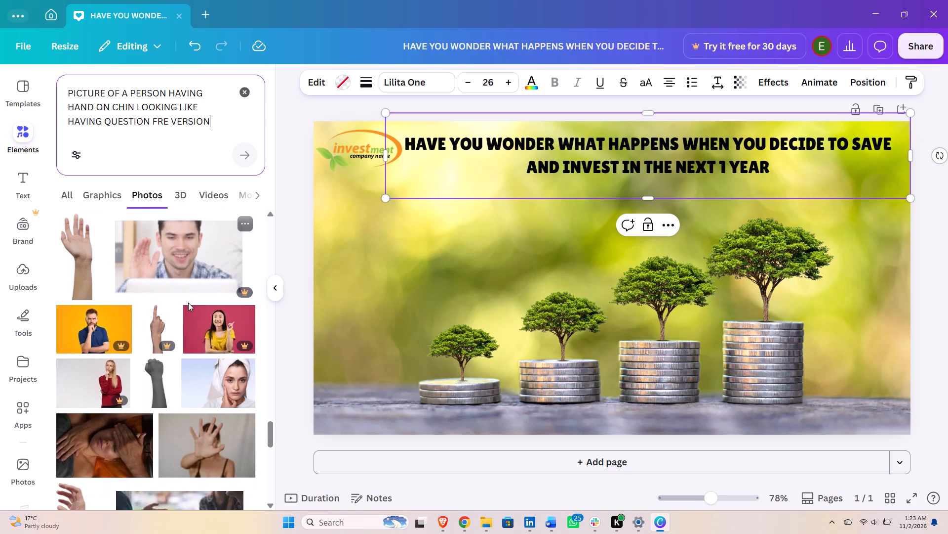
{"action": "scroll", "coordinate": [188, 303], "scroll_direction": "down", "scroll_amount": 6}
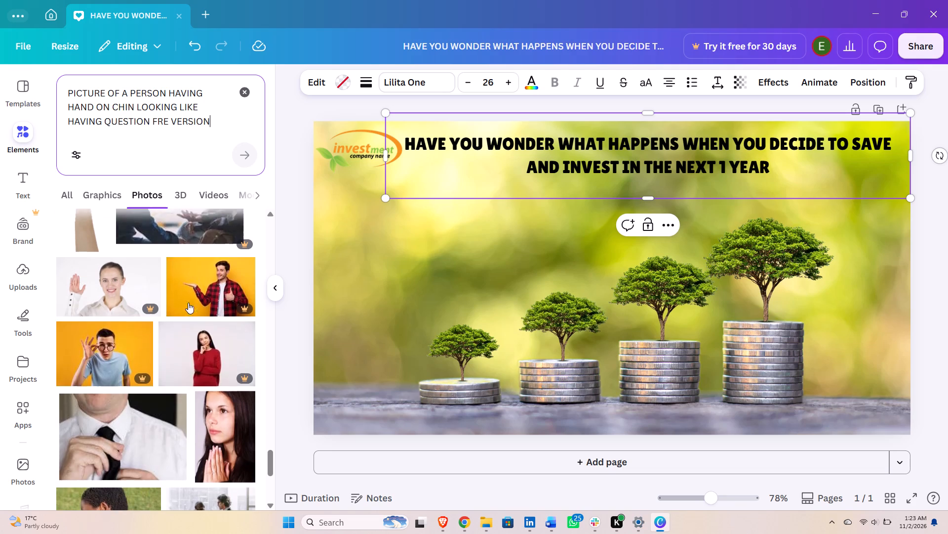
{"action": "scroll", "coordinate": [188, 303], "scroll_direction": "down", "scroll_amount": 5}
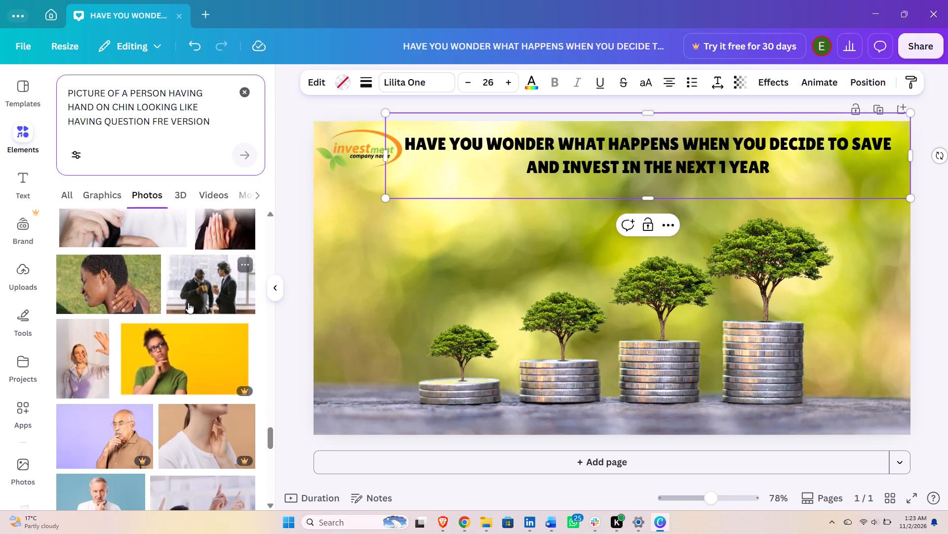
{"action": "scroll", "coordinate": [188, 303], "scroll_direction": "down", "scroll_amount": 3}
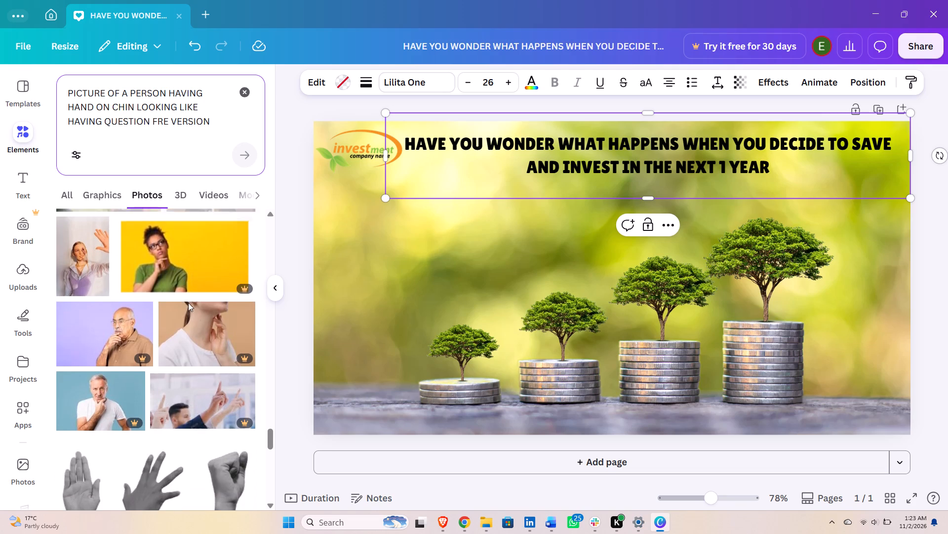
{"action": "scroll", "coordinate": [188, 303], "scroll_direction": "down", "scroll_amount": 13}
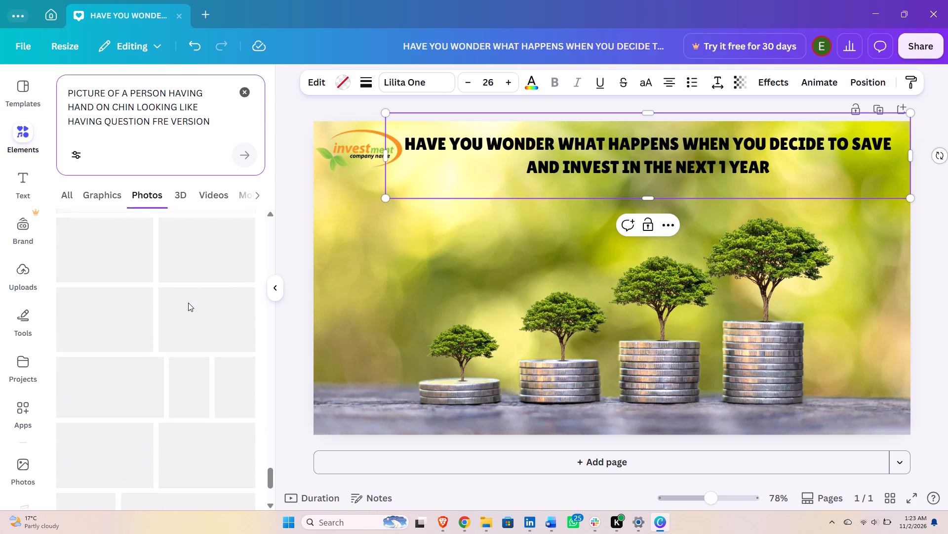
{"action": "scroll", "coordinate": [188, 303], "scroll_direction": "up", "scroll_amount": 2}
{"action": "scroll", "coordinate": [188, 303], "scroll_direction": "down", "scroll_amount": 1}
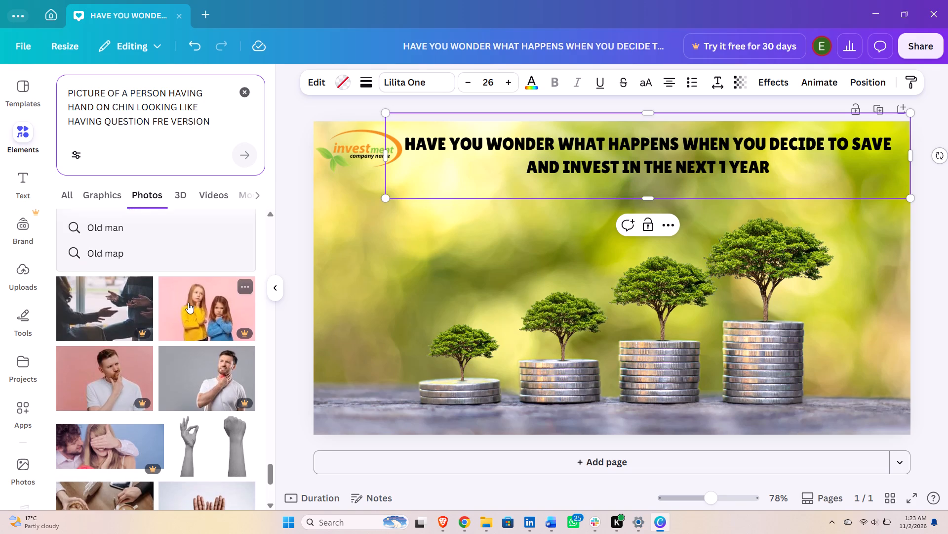
{"action": "scroll", "coordinate": [188, 303], "scroll_direction": "down", "scroll_amount": 6}
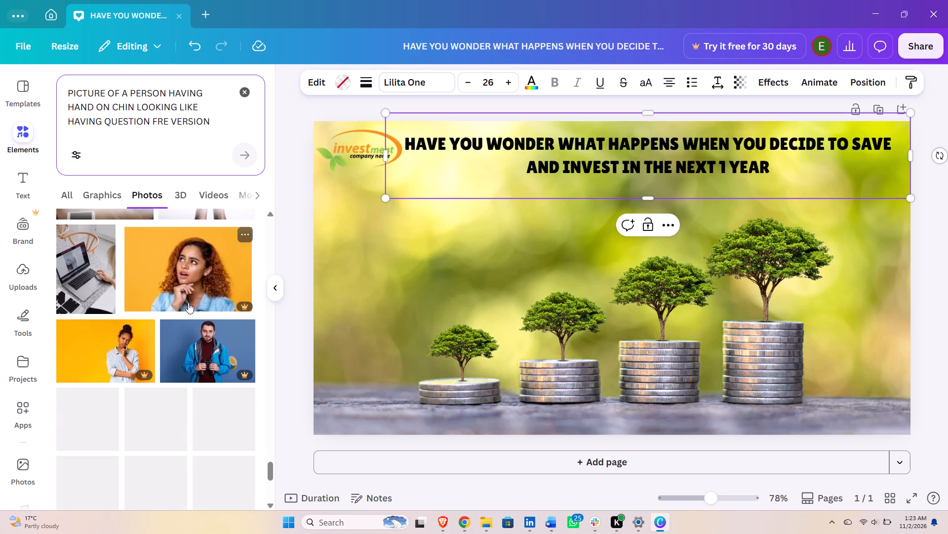
{"action": "scroll", "coordinate": [188, 303], "scroll_direction": "down", "scroll_amount": 3}
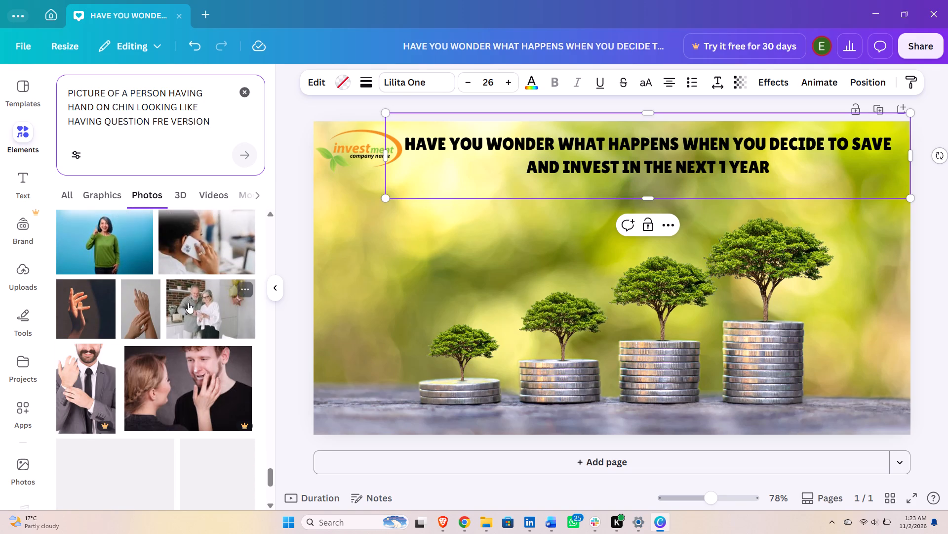
{"action": "scroll", "coordinate": [188, 303], "scroll_direction": "down", "scroll_amount": 6}
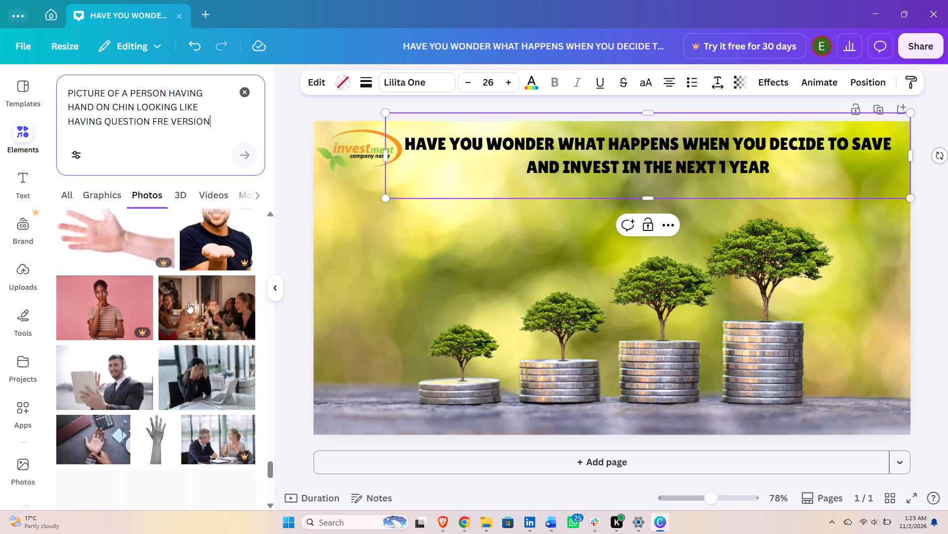
{"action": "scroll", "coordinate": [188, 303], "scroll_direction": "down", "scroll_amount": 2}
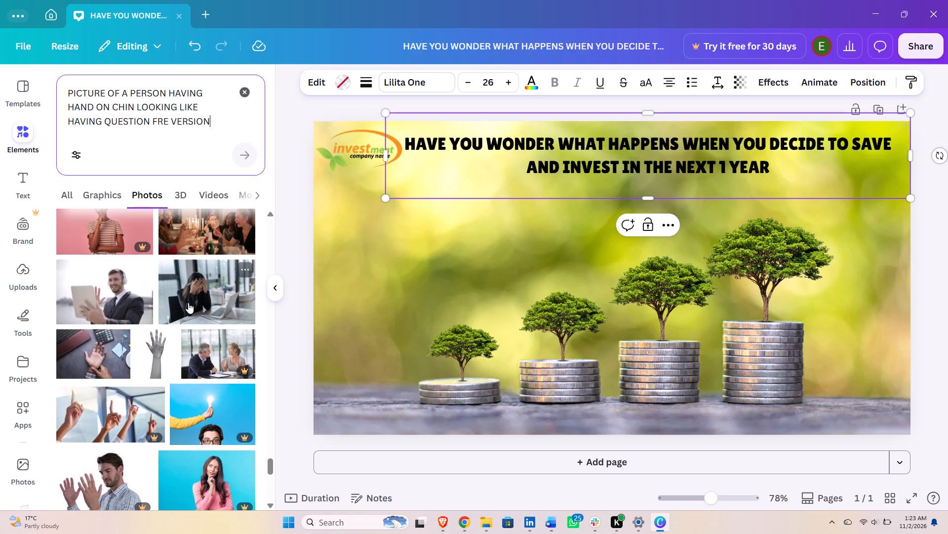
{"action": "scroll", "coordinate": [188, 303], "scroll_direction": "down", "scroll_amount": 2}
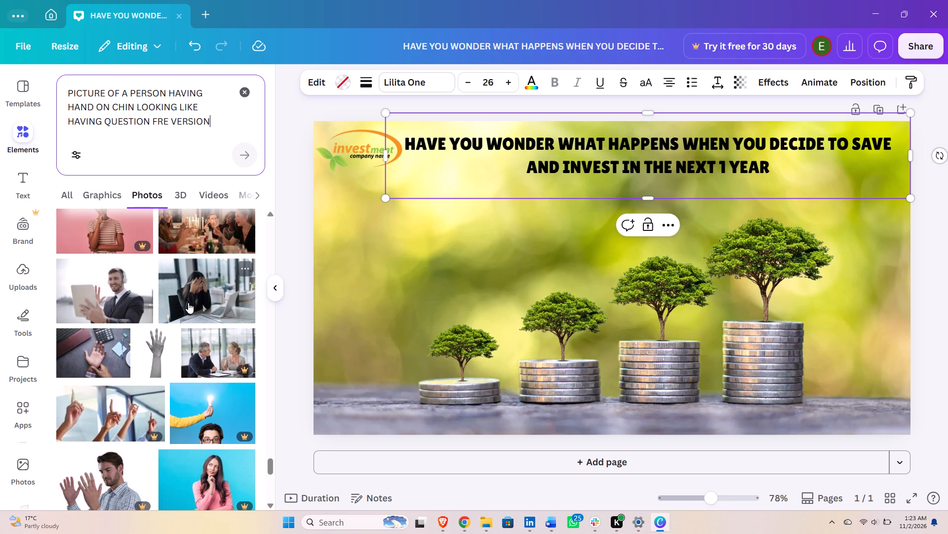
{"action": "scroll", "coordinate": [188, 303], "scroll_direction": "down", "scroll_amount": 1}
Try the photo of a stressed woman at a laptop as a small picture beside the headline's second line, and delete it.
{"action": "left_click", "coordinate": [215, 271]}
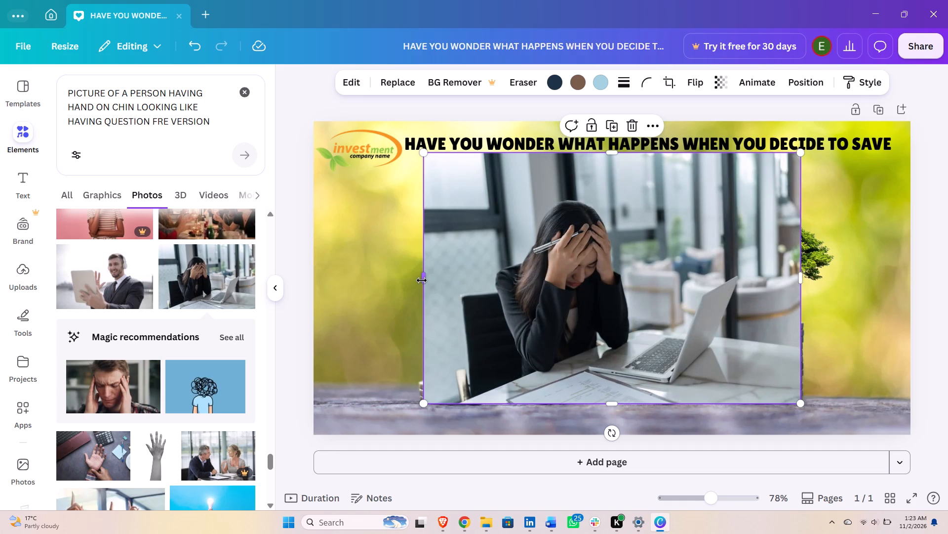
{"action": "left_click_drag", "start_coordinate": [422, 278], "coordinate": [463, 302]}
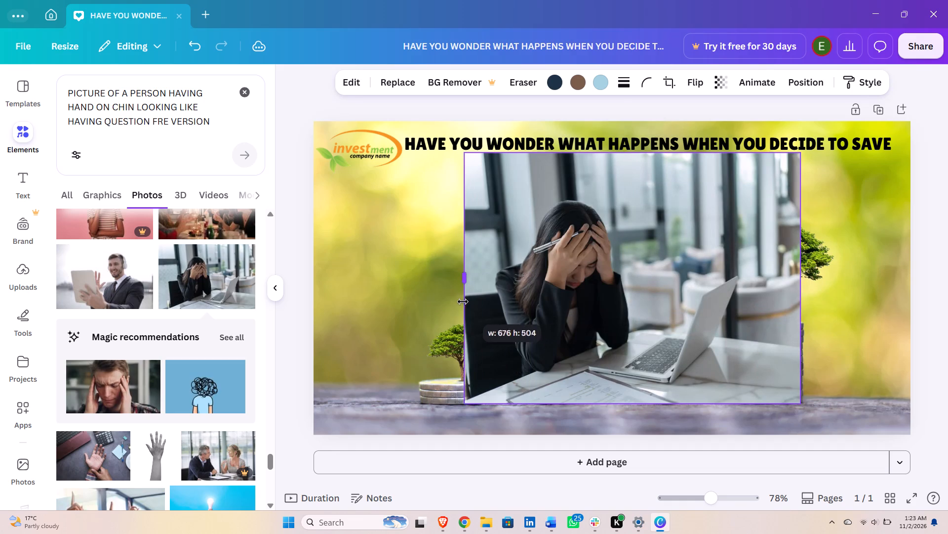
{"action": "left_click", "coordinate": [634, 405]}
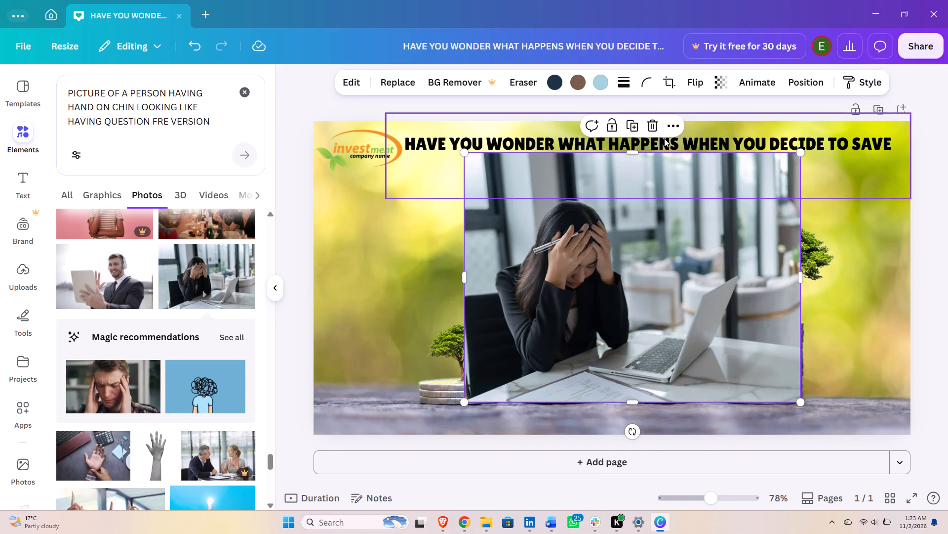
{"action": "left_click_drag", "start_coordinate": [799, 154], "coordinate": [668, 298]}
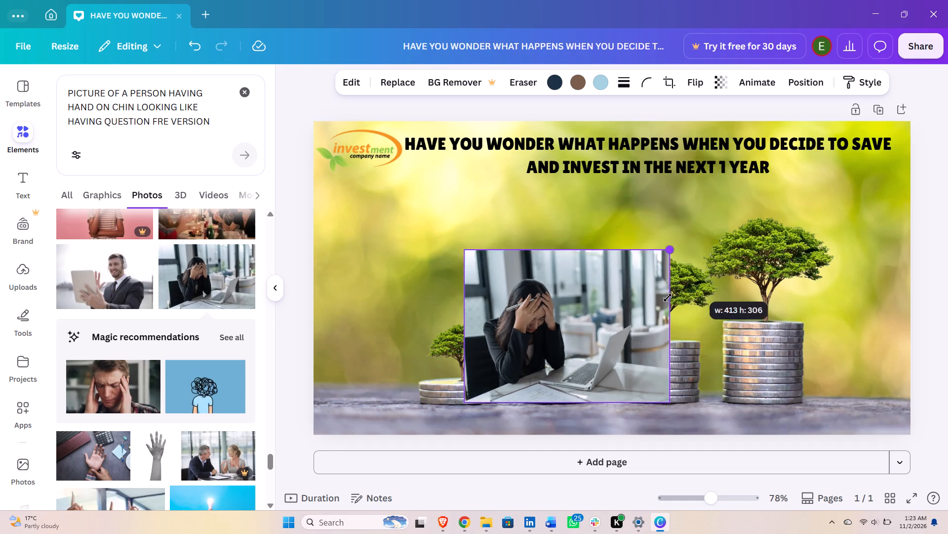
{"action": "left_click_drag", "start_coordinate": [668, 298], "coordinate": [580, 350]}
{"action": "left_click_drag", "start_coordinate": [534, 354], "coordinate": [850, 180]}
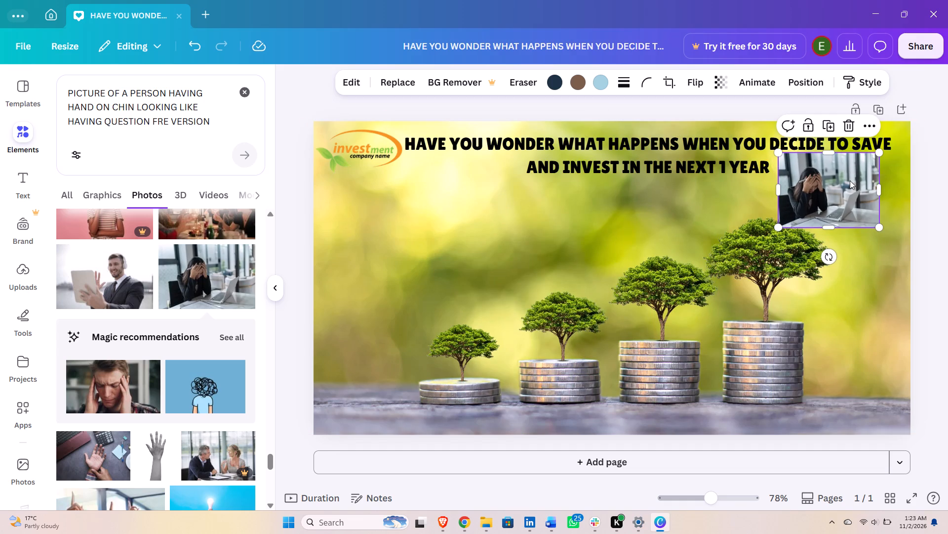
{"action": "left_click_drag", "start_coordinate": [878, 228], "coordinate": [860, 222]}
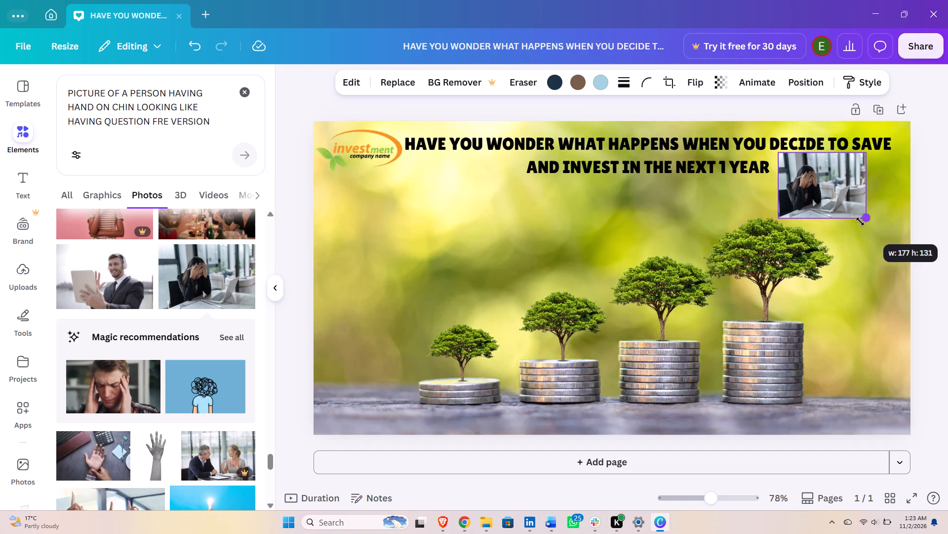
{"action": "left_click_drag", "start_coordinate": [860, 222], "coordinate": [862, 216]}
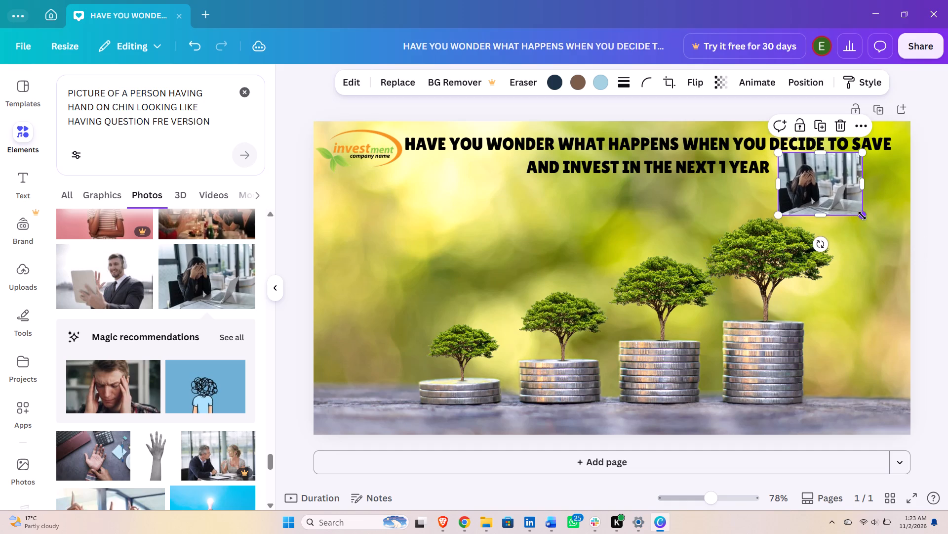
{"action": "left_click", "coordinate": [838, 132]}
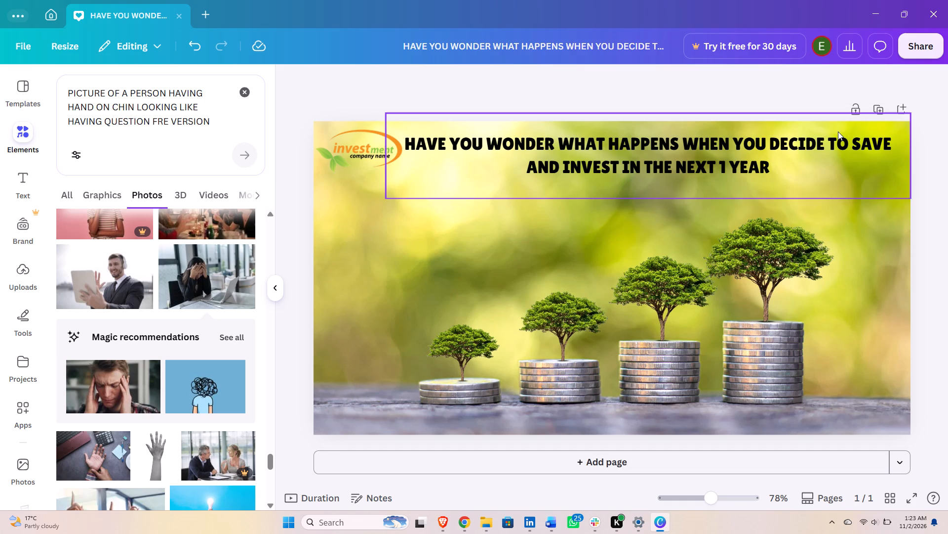
Hide the photo search results and select the coin-and-tree background photo.
{"action": "scroll", "coordinate": [213, 362], "scroll_direction": "down", "scroll_amount": 2}
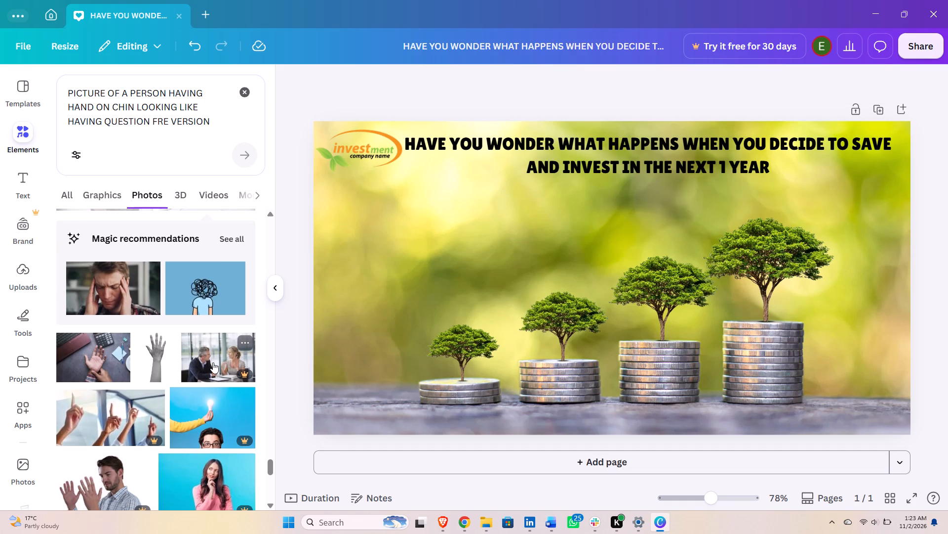
{"action": "scroll", "coordinate": [213, 362], "scroll_direction": "down", "scroll_amount": 1}
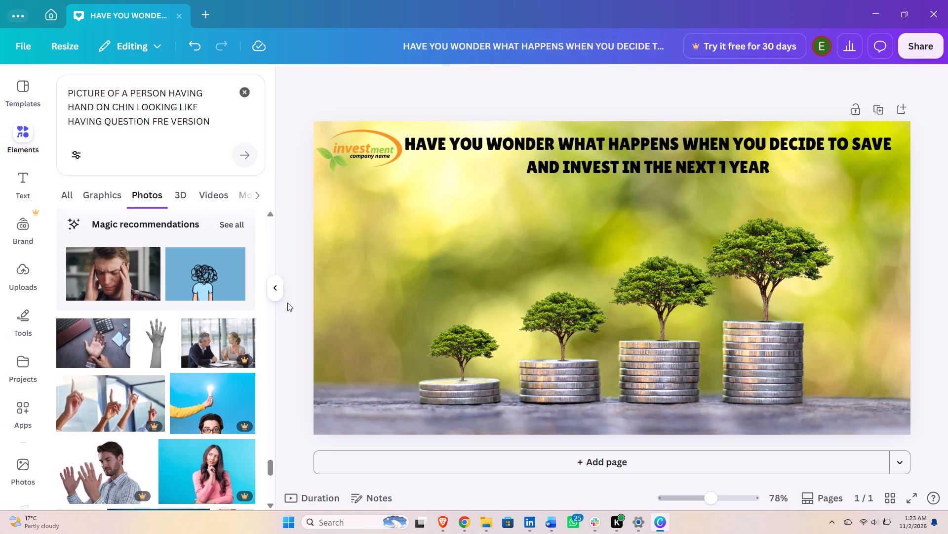
{"action": "left_click", "coordinate": [276, 291]}
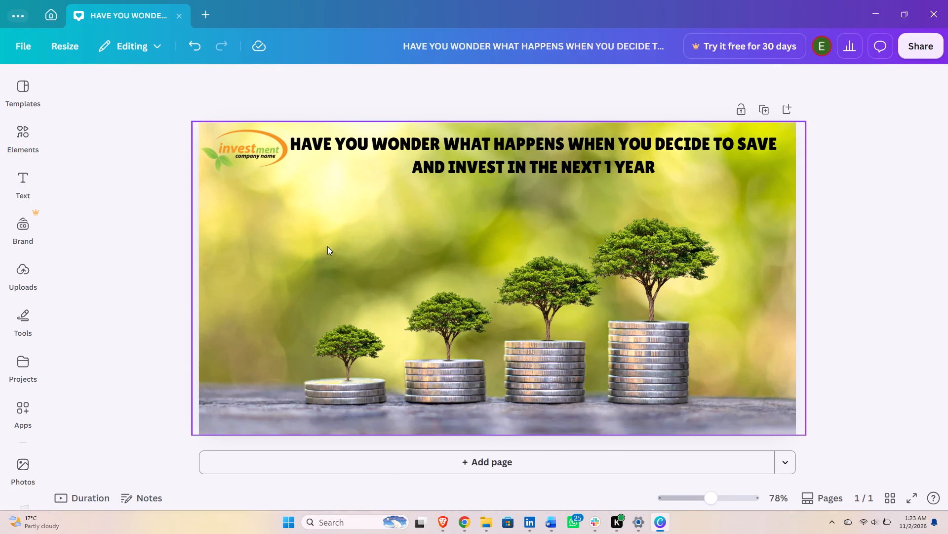
{"action": "left_click", "coordinate": [327, 246]}
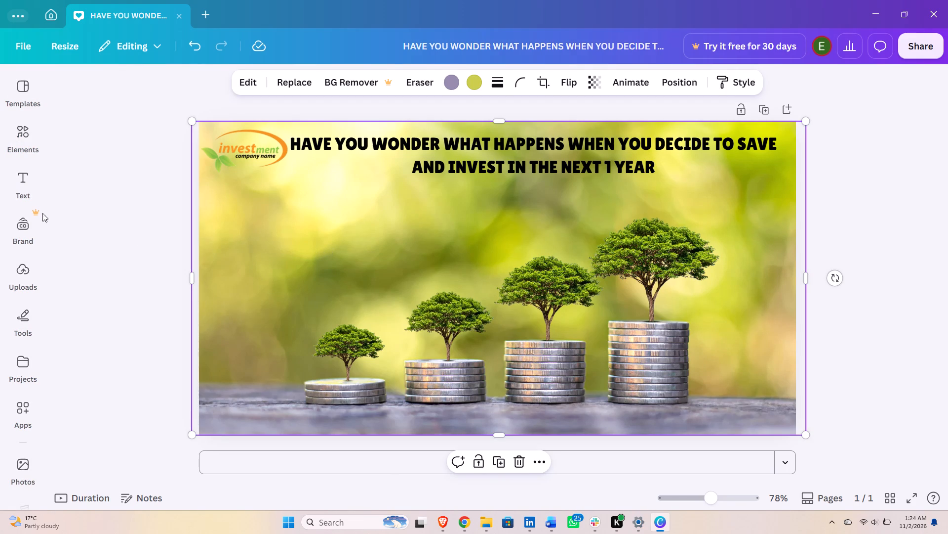
Replace the old photo query with a search of the elements library for "RECTANGLE".
{"action": "left_click", "coordinate": [31, 136]}
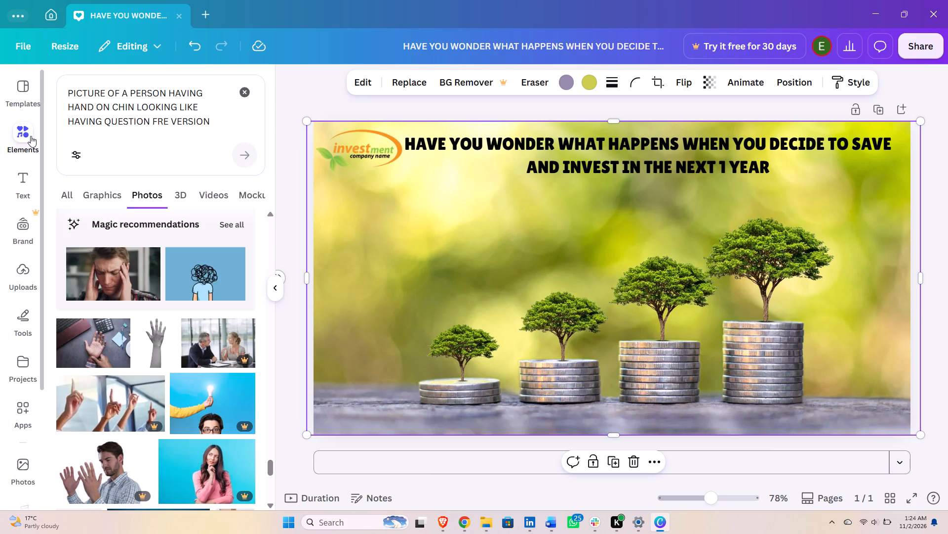
{"action": "left_click", "coordinate": [247, 92]}
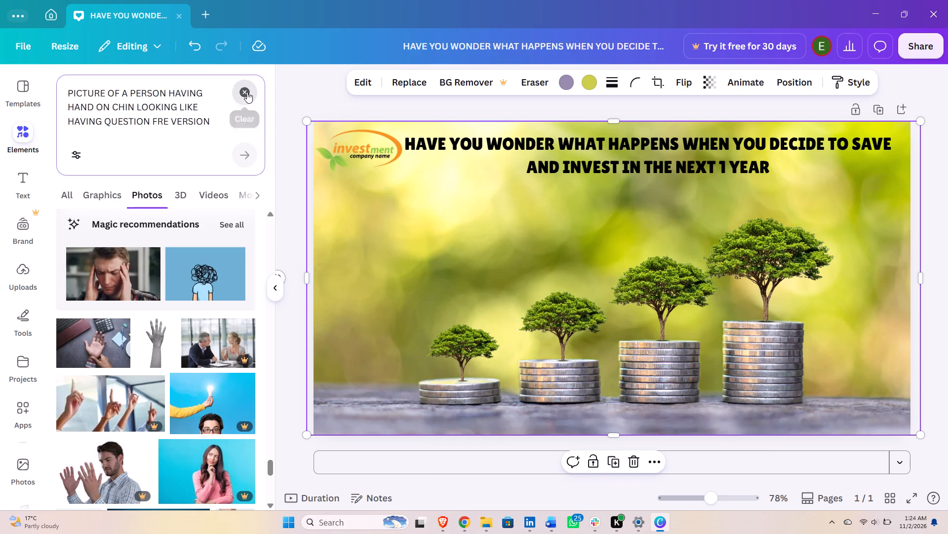
{"action": "left_click", "coordinate": [139, 88]}
{"action": "type", "text": "RECR"}
{"action": "key", "text": "BackSpace"}
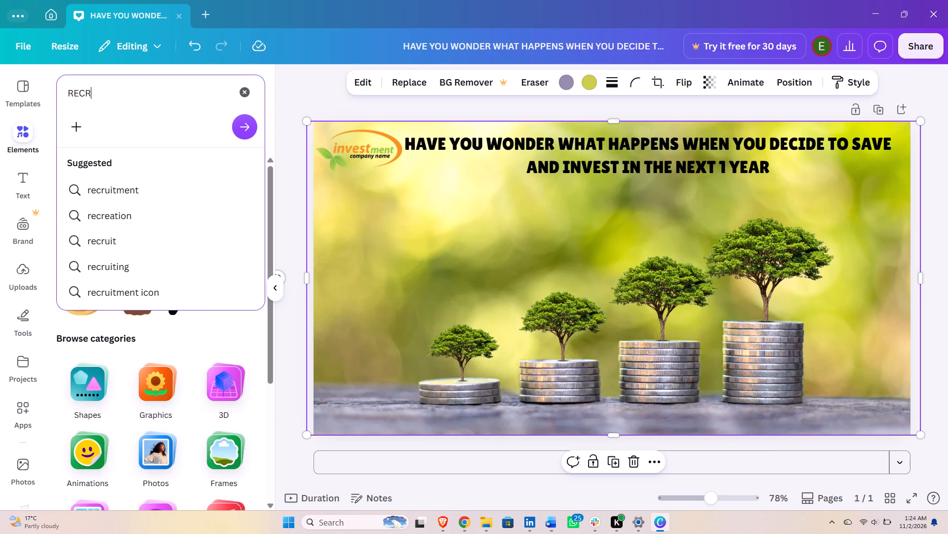
{"action": "type", "text": "TANGLE"}
{"action": "key", "text": "Return"}
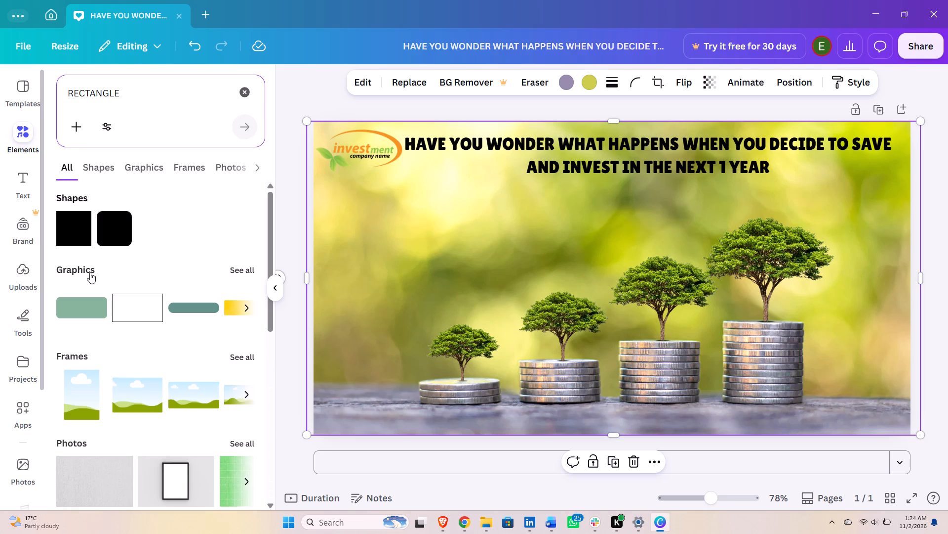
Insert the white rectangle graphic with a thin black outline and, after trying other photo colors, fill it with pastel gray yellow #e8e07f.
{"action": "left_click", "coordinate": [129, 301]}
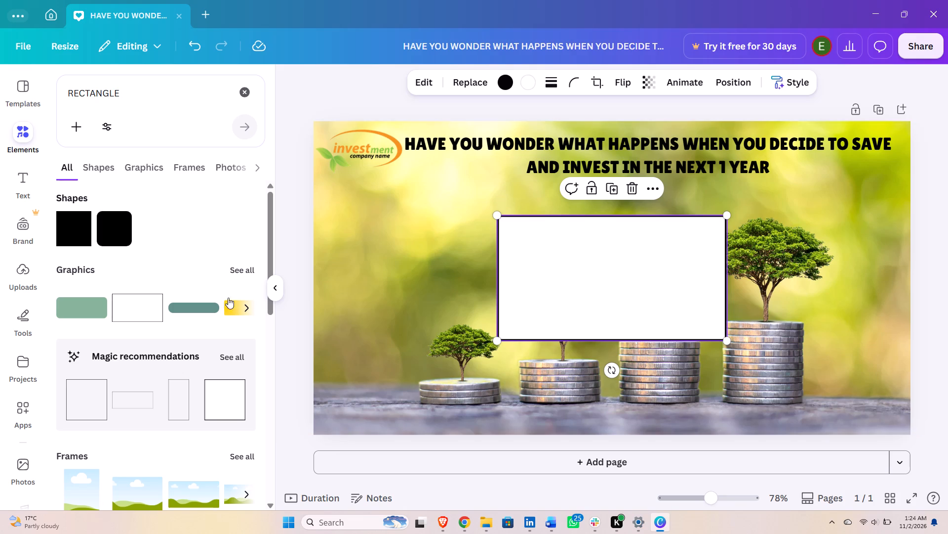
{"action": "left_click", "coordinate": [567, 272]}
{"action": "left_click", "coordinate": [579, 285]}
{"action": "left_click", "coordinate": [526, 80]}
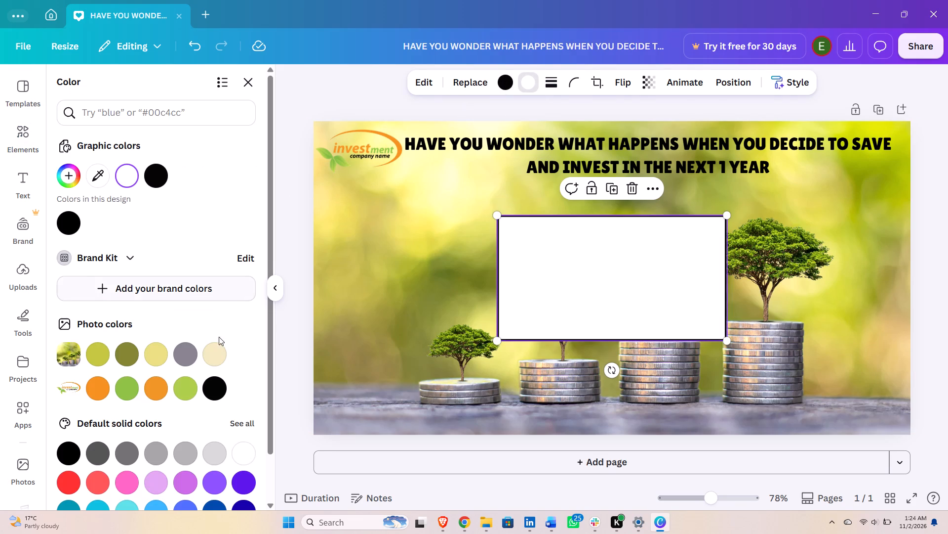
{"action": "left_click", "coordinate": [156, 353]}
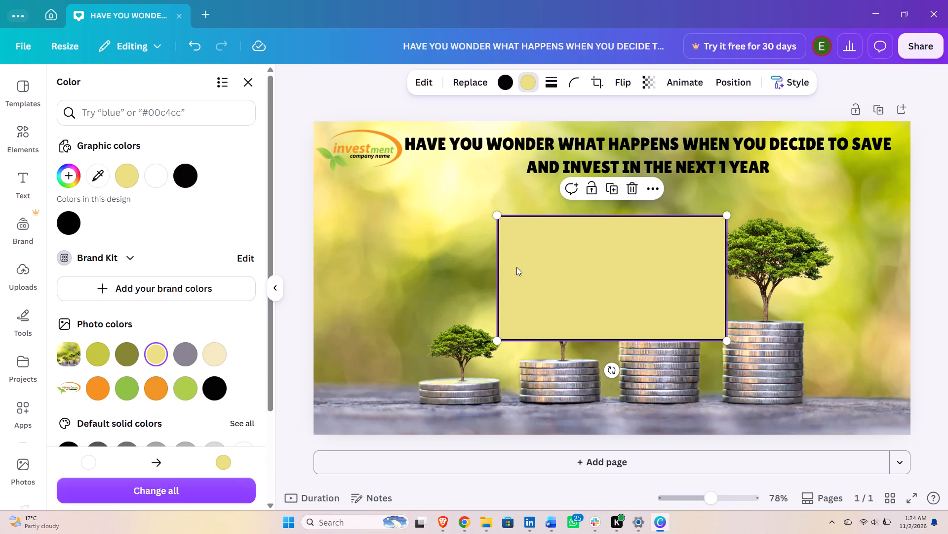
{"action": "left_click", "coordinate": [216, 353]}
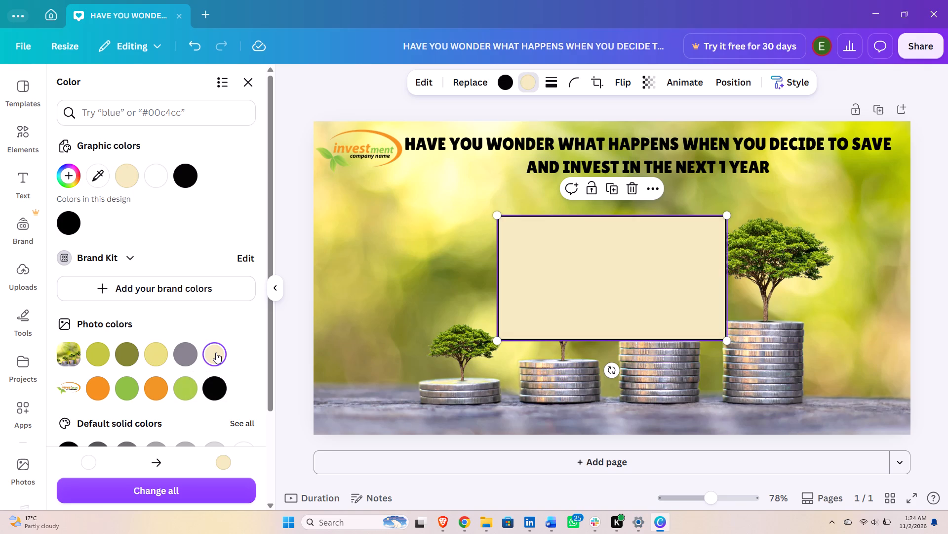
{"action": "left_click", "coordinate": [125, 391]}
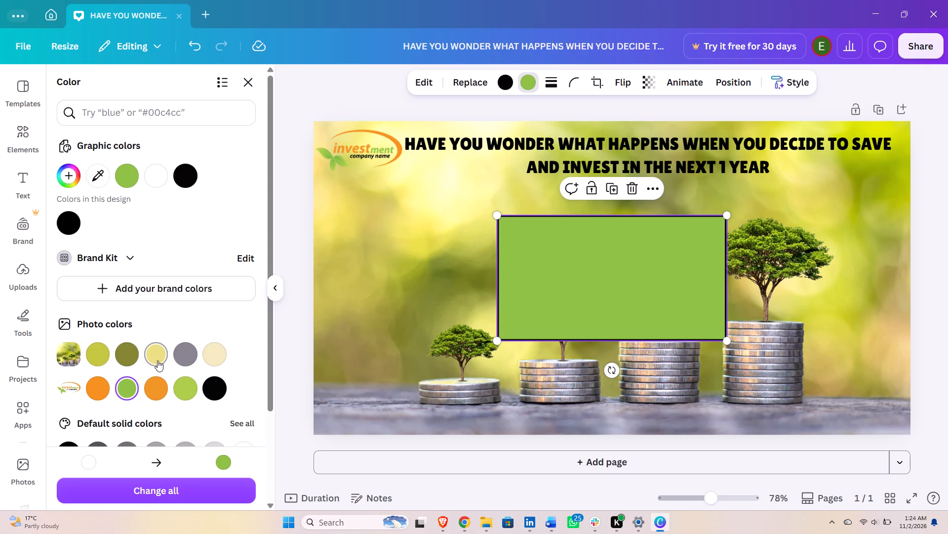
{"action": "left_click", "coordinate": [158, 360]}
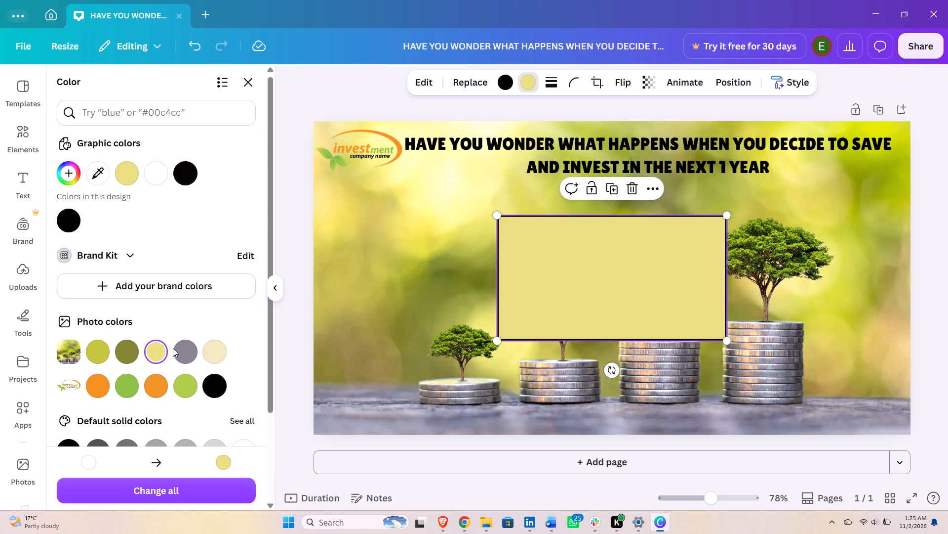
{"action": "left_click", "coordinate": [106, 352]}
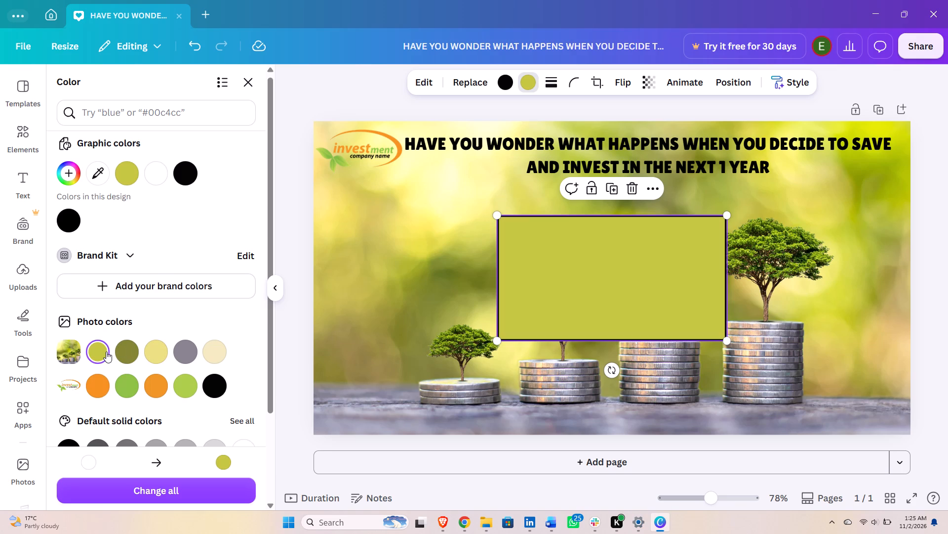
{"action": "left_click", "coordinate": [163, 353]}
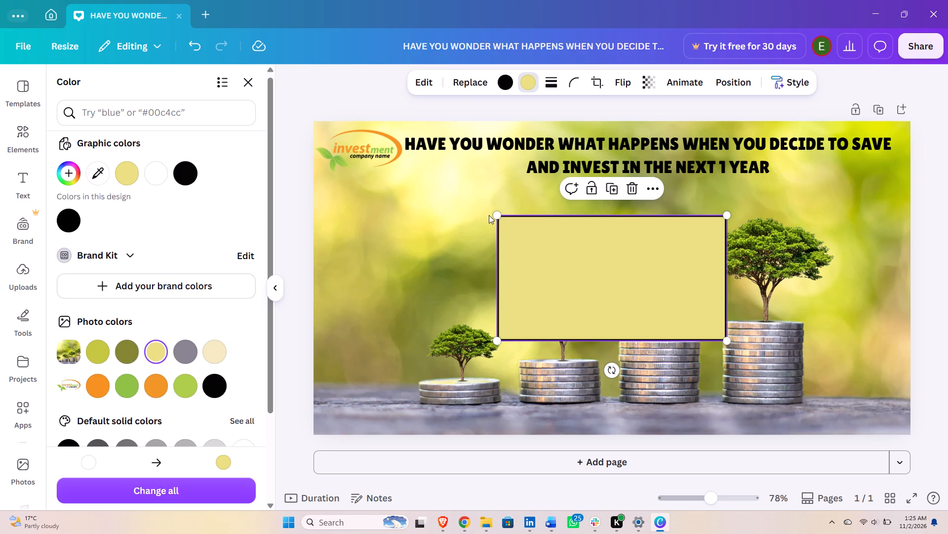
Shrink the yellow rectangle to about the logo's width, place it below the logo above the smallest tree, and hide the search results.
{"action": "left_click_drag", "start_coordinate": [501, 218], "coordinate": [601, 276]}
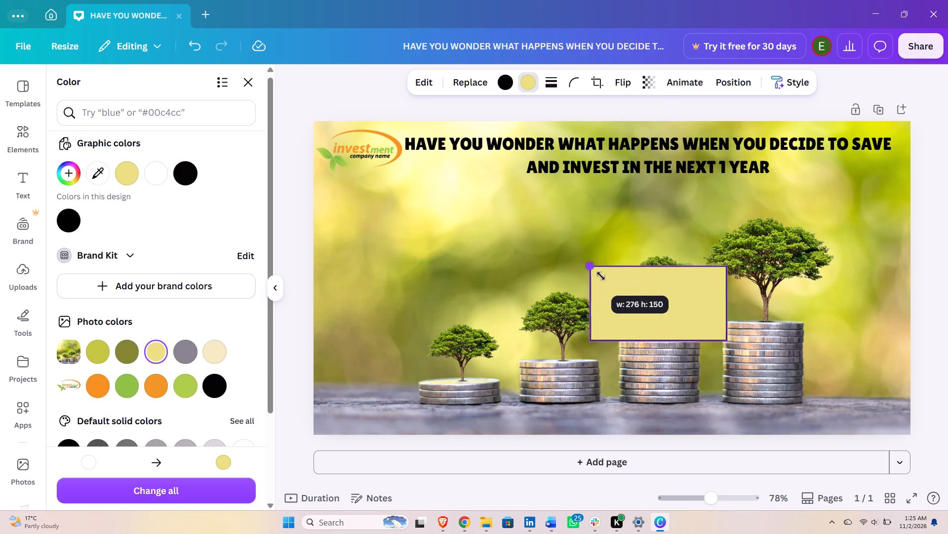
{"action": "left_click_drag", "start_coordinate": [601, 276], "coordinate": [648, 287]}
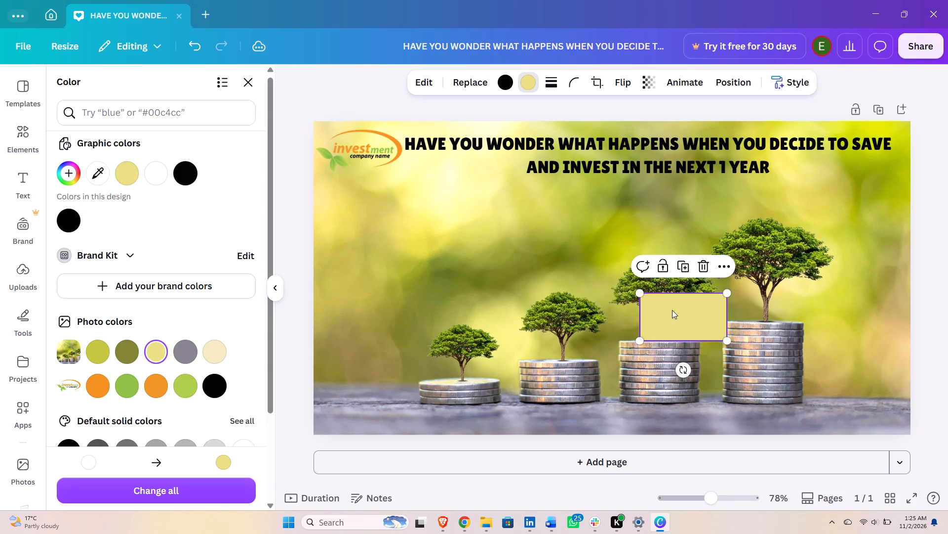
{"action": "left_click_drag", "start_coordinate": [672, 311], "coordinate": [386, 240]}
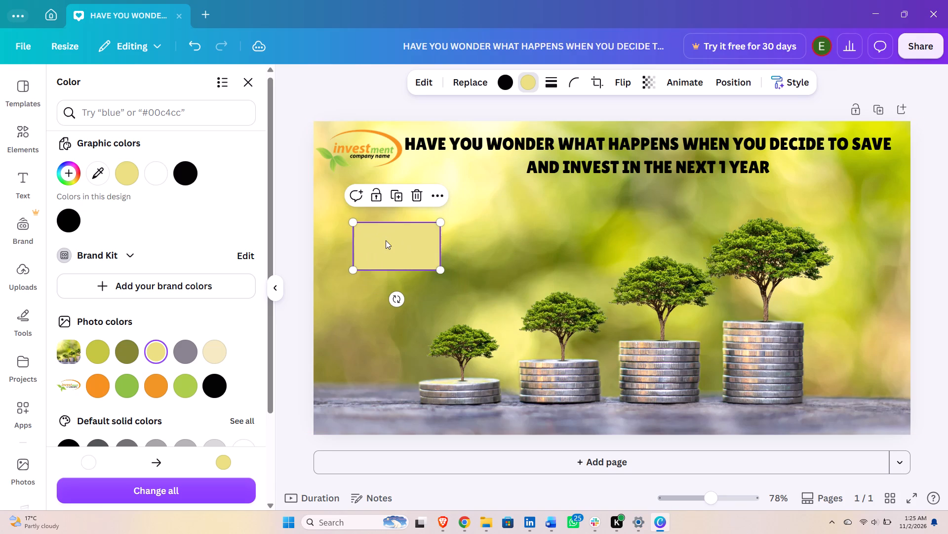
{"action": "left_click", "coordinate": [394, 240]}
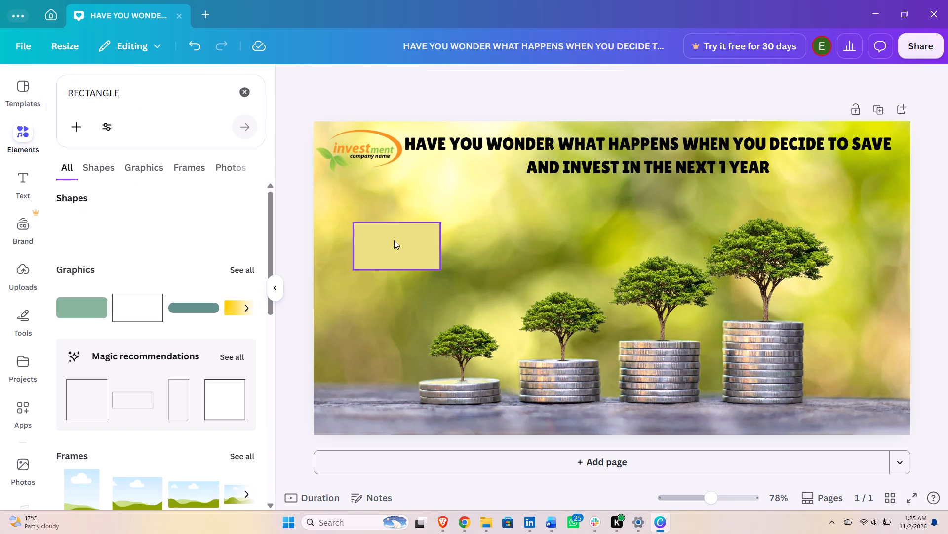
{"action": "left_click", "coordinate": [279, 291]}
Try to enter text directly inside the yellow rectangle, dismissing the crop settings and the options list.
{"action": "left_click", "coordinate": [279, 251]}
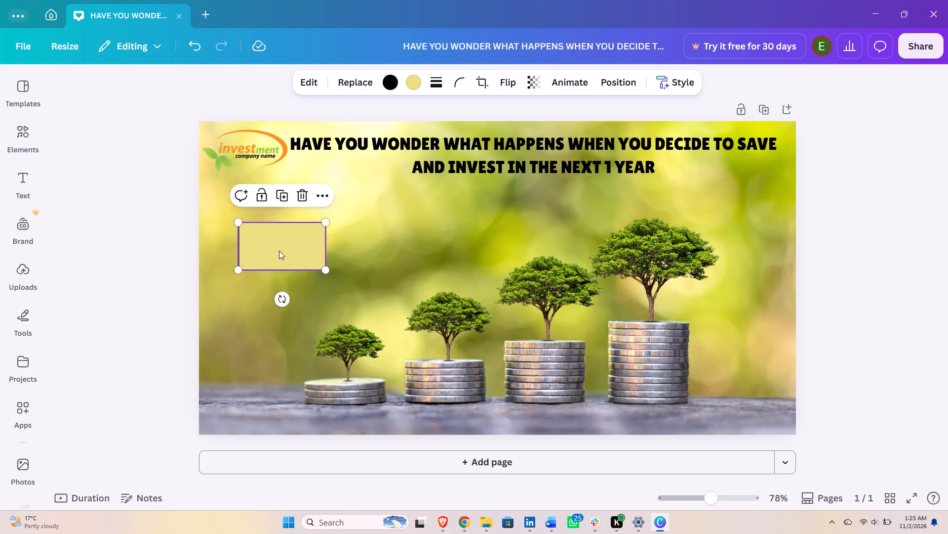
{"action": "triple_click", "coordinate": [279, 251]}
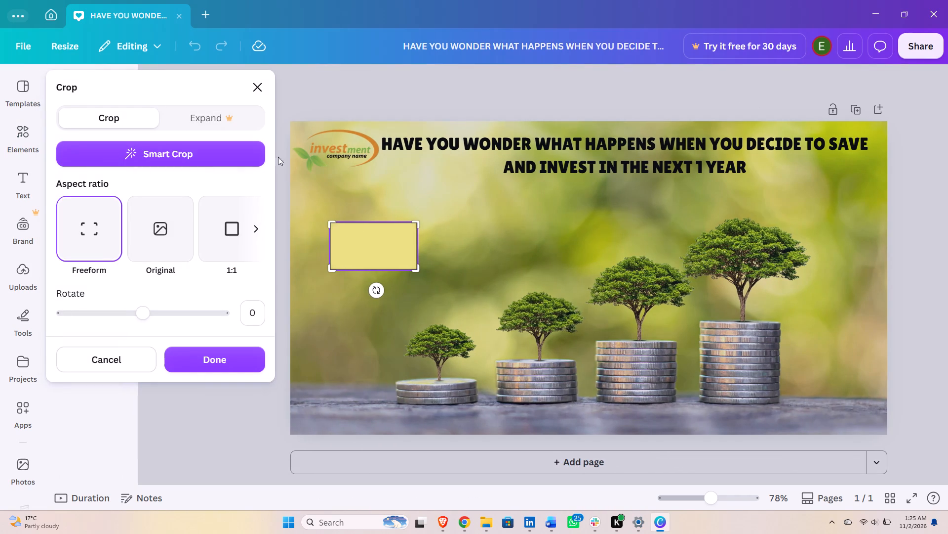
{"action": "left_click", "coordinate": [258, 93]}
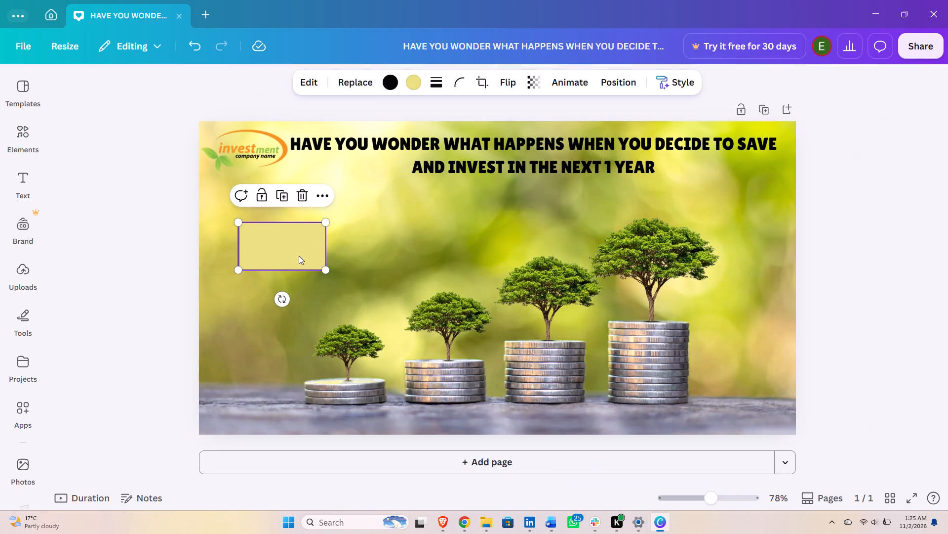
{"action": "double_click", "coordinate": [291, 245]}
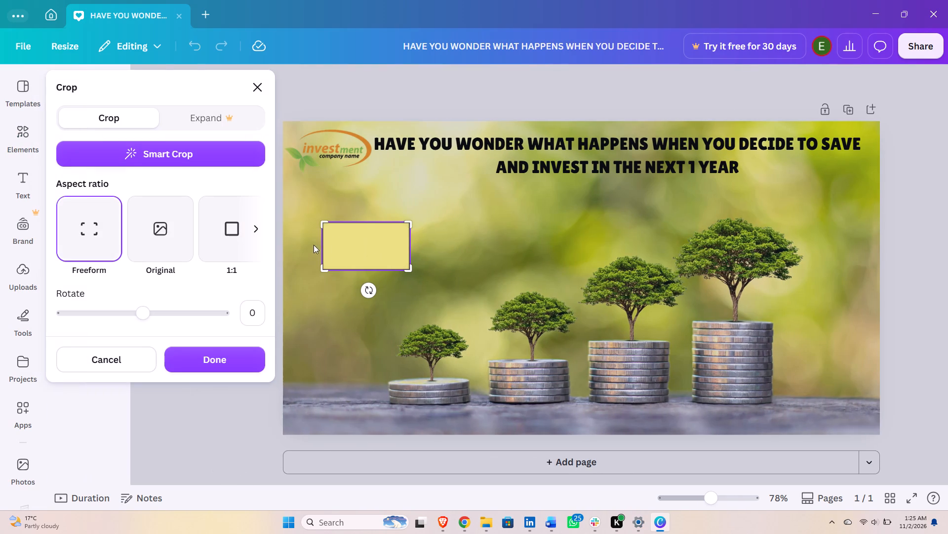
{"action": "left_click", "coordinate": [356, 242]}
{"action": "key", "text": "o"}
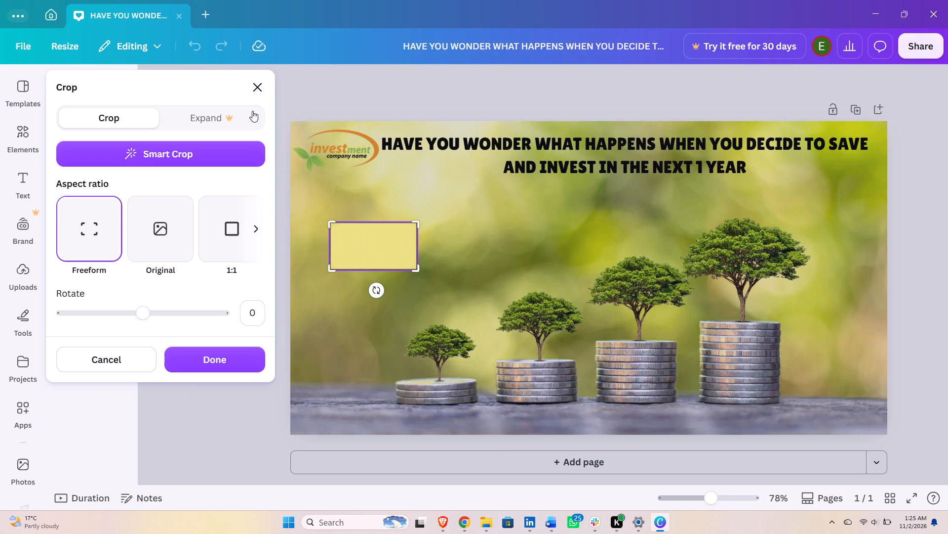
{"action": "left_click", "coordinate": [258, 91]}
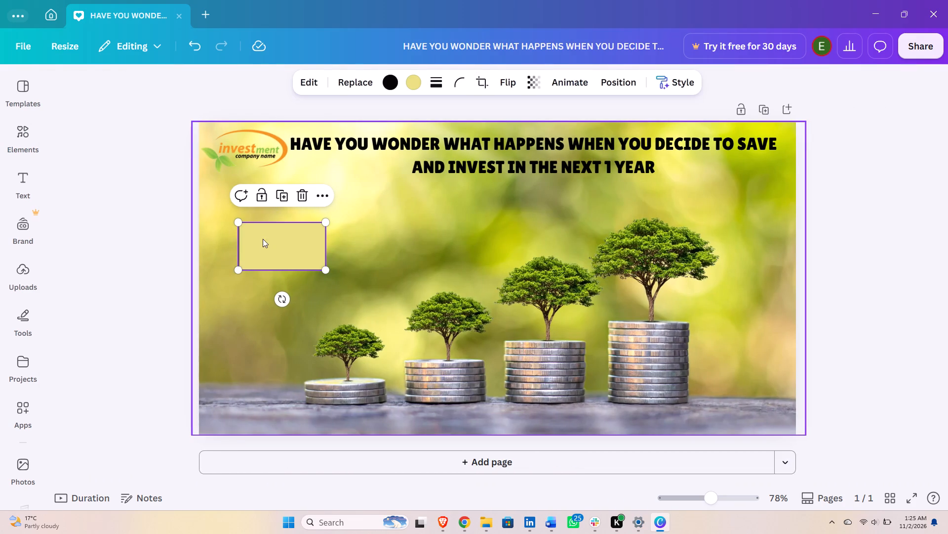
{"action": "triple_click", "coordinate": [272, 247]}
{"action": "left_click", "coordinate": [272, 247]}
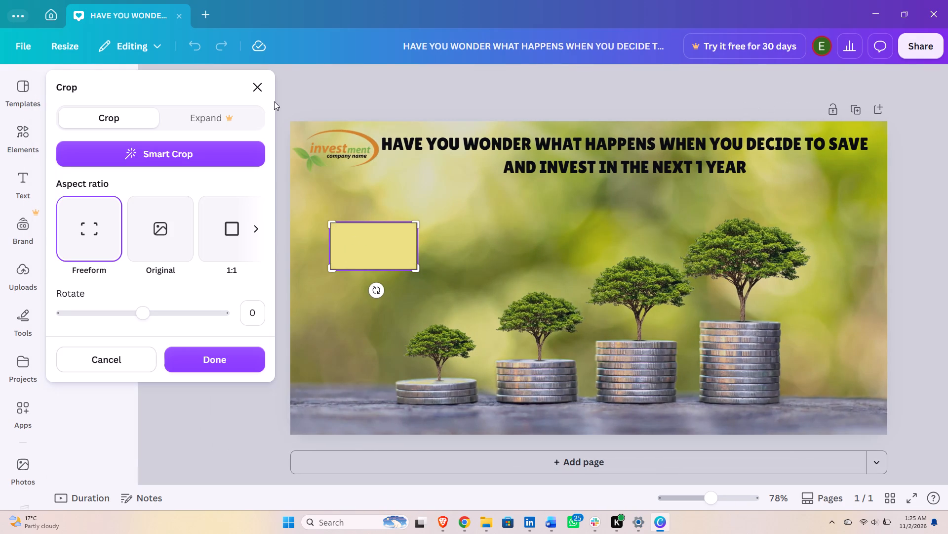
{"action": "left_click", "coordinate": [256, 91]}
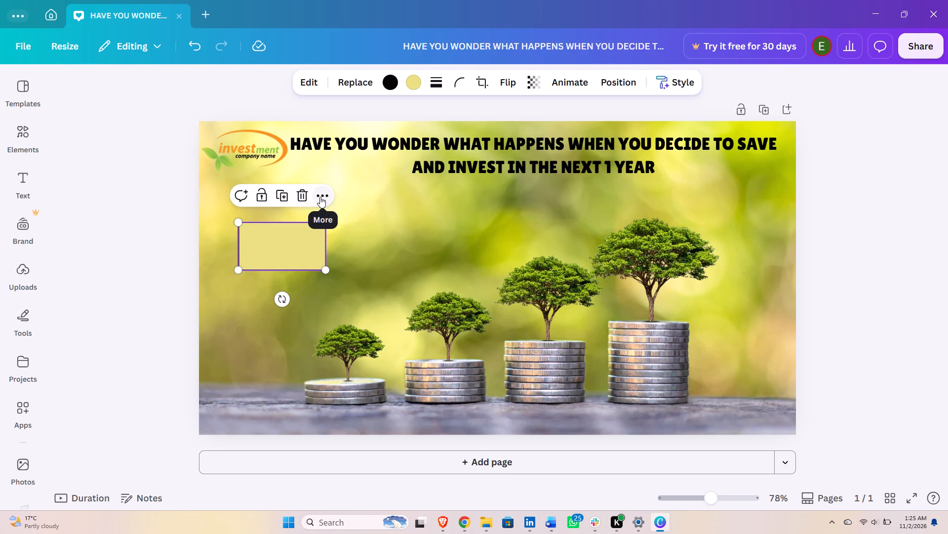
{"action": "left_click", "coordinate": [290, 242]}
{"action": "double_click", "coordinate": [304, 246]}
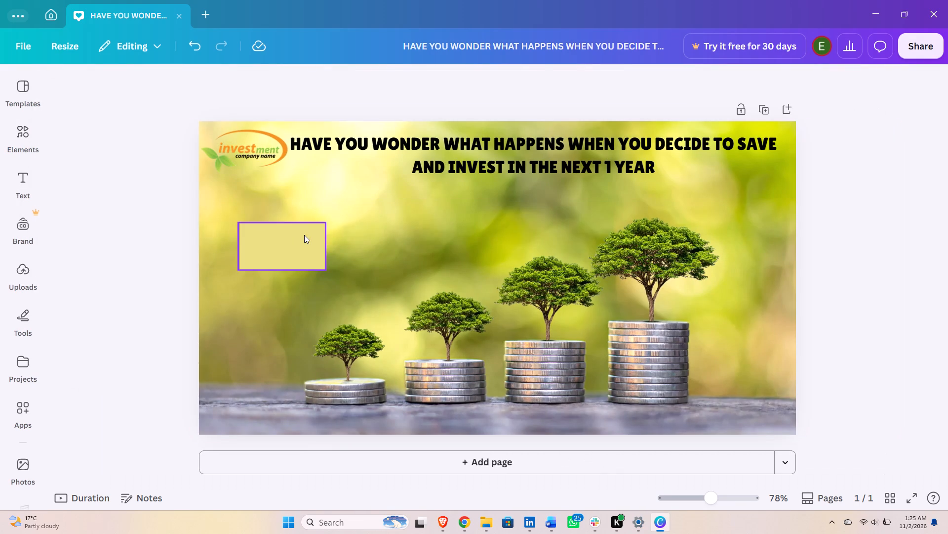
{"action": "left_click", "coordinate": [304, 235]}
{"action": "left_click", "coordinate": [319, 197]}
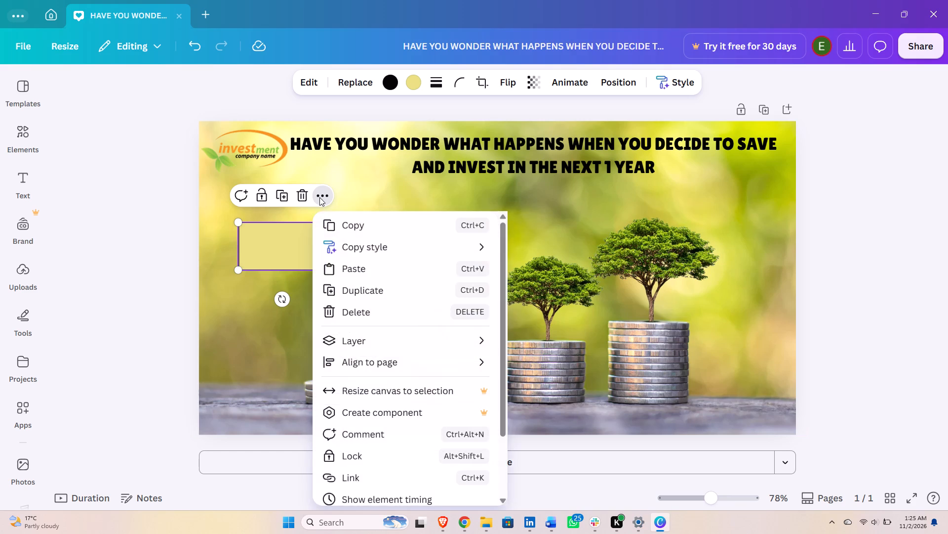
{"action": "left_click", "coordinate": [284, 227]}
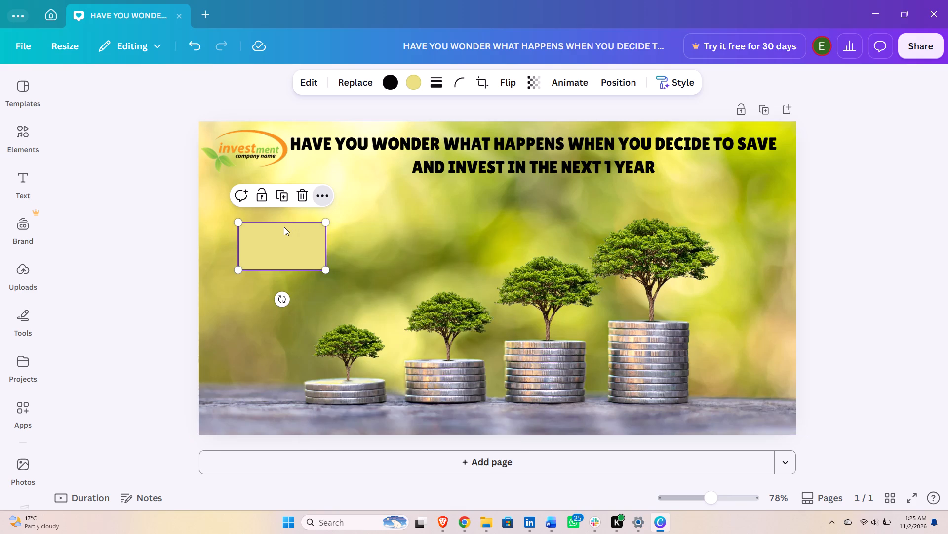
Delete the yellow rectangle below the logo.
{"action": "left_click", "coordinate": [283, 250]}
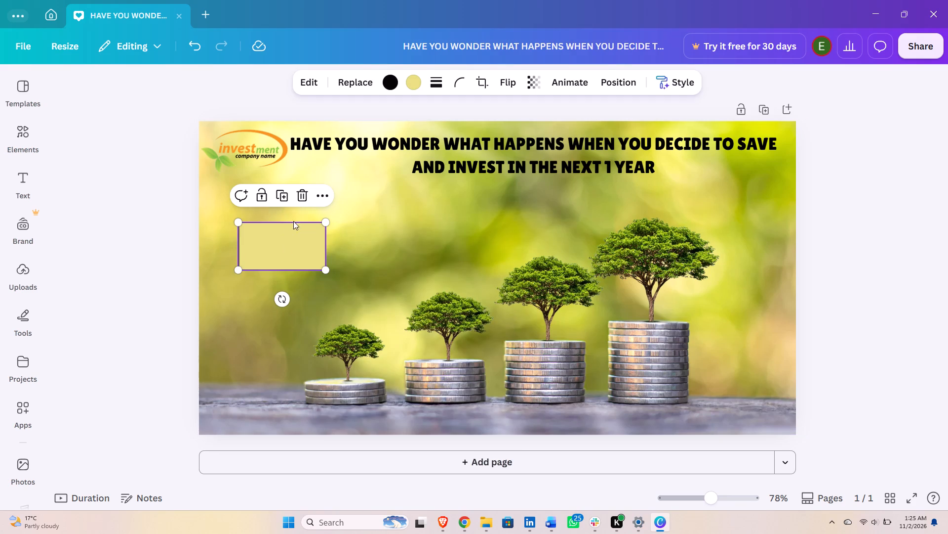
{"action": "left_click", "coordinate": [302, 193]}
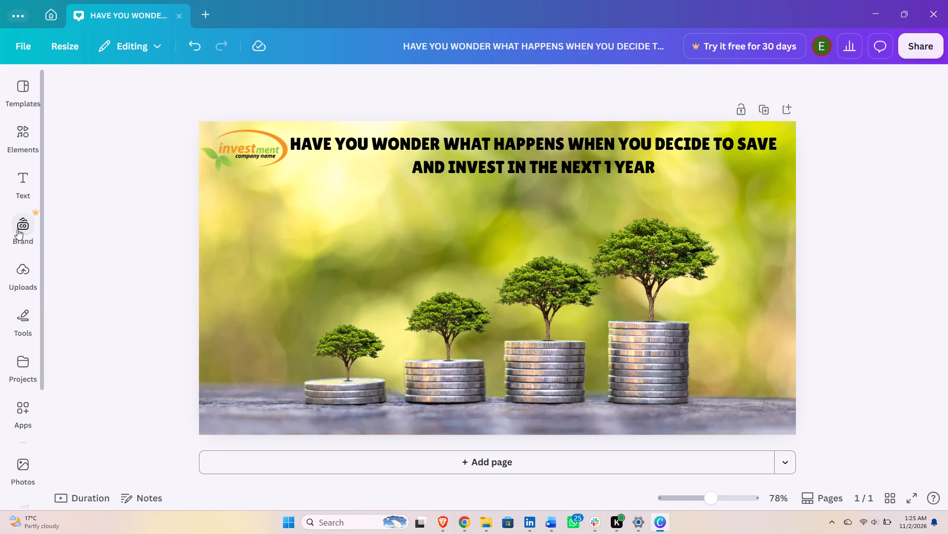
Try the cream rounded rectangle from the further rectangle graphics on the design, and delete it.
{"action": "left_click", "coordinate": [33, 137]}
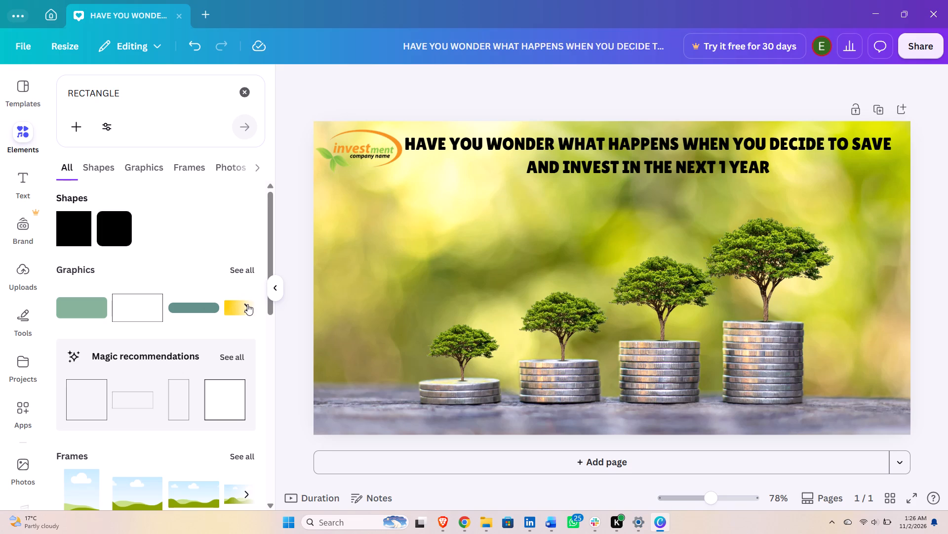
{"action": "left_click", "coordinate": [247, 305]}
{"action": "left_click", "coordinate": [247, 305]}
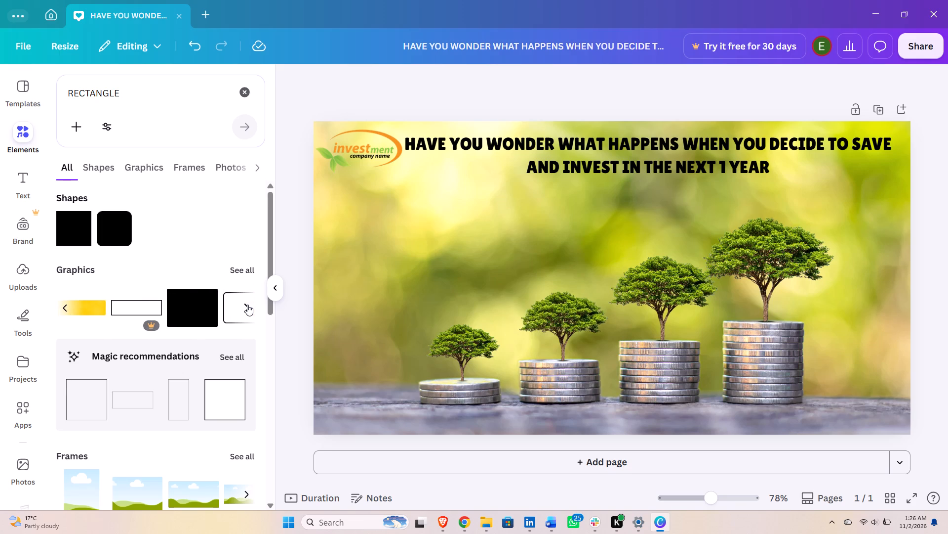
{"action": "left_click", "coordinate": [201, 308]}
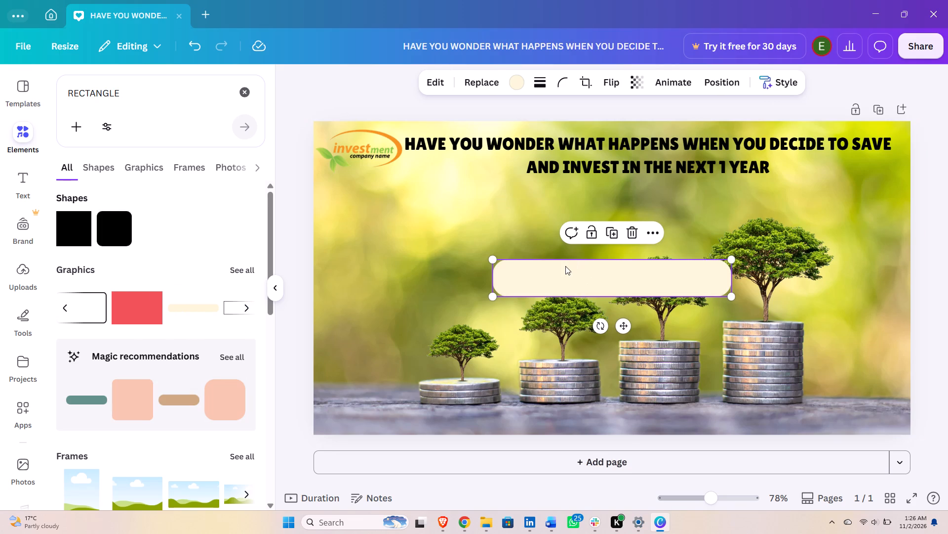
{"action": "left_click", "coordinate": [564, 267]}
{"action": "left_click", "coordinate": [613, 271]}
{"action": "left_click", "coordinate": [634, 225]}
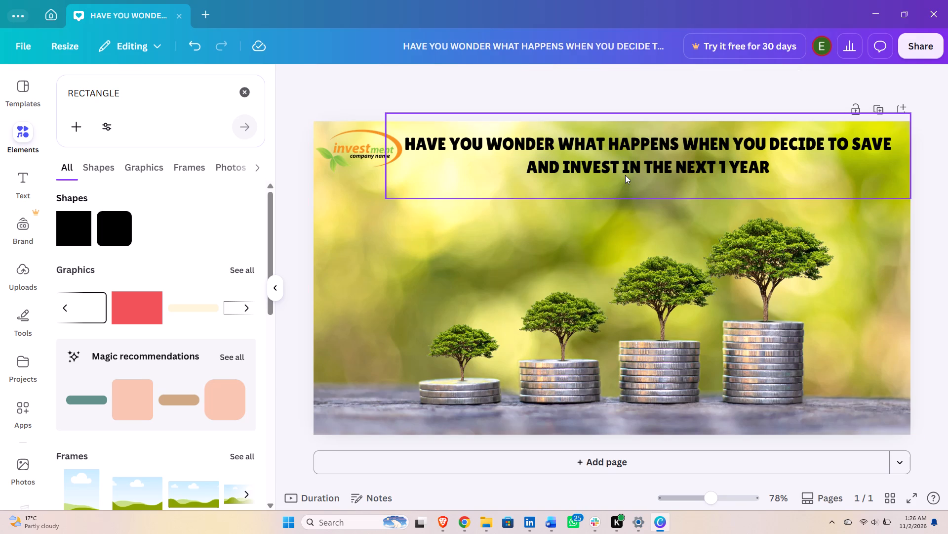
Duplicate the headline text, move the copy just below the original headline, and hide the rectangle search results.
{"action": "left_click", "coordinate": [625, 175]}
{"action": "left_click", "coordinate": [657, 222]}
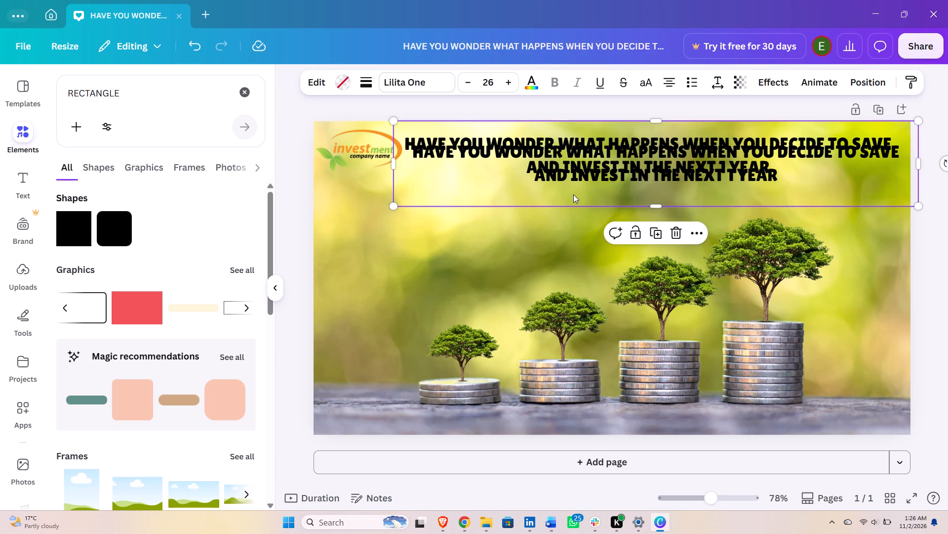
{"action": "left_click_drag", "start_coordinate": [573, 194], "coordinate": [529, 261]}
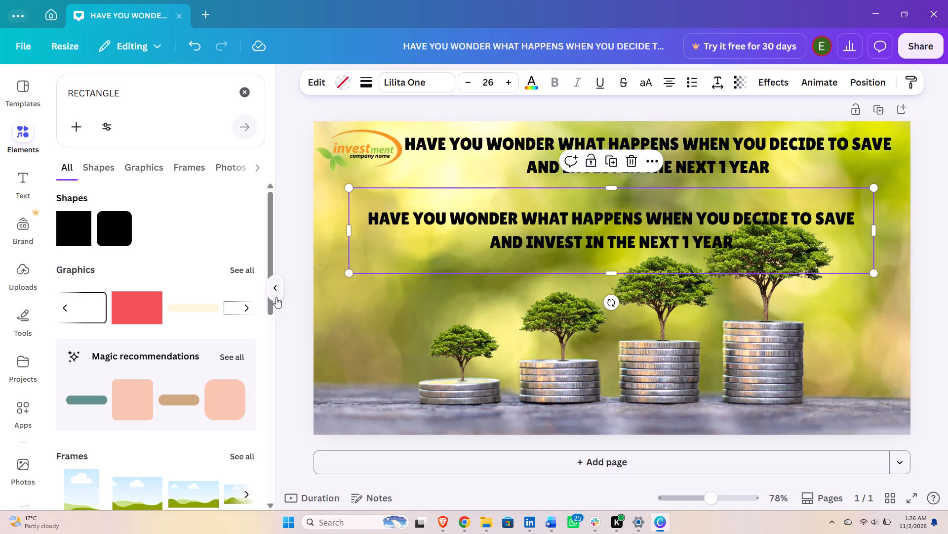
{"action": "left_click", "coordinate": [276, 296]}
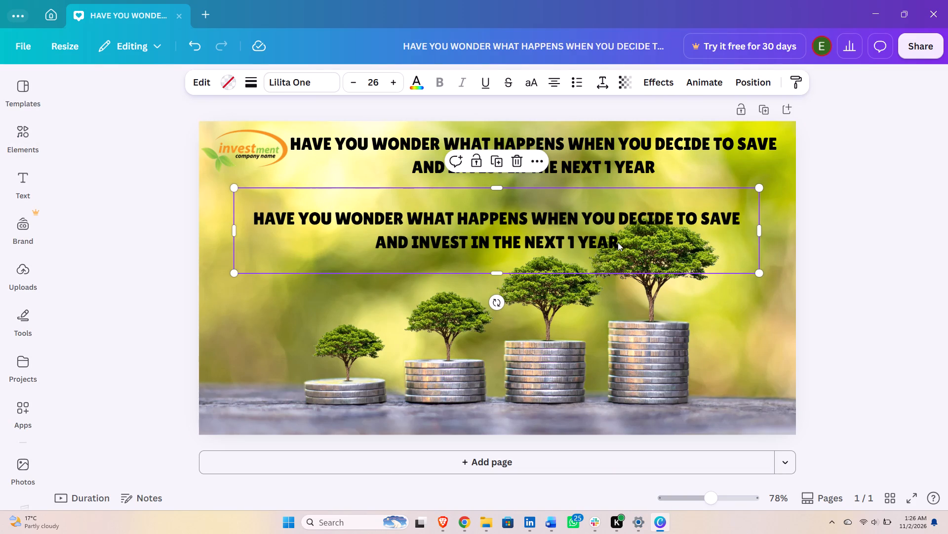
Replace the duplicated headline's wording with "OUR SERVICE".
{"action": "double_click", "coordinate": [618, 242]}
{"action": "double_click", "coordinate": [618, 242]}
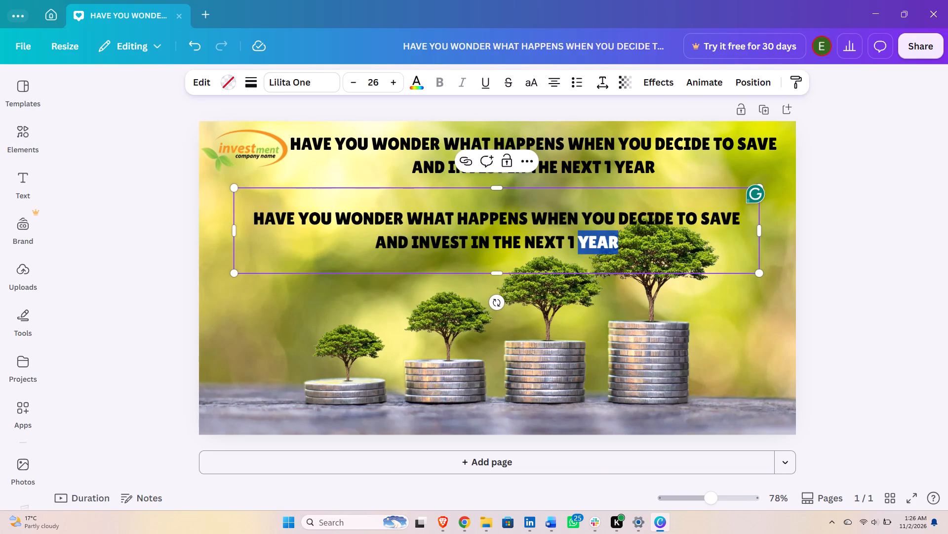
{"action": "key", "text": "BackSpace"}
{"action": "key", "text": "BackSpace"}
{"action": "key", "text": "BackSpace"}
{"action": "key", "text": "BackSpace"}
{"action": "key", "text": "BackSpace"}
{"action": "key", "text": "BackSpace"}
{"action": "key", "text": "BackSpace"}
{"action": "key", "text": "BackSpace"}
{"action": "key", "text": "BackSpace"}
{"action": "key", "text": "BackSpace"}
{"action": "key", "text": "BackSpace"}
{"action": "key", "text": "BackSpace"}
{"action": "key", "text": "BackSpace"}
{"action": "key", "text": "BackSpace"}
{"action": "key", "text": "BackSpace"}
{"action": "key", "text": "BackSpace"}
{"action": "key", "text": "BackSpace"}
{"action": "key", "text": "BackSpace"}
{"action": "key", "text": "BackSpace"}
{"action": "key", "text": "BackSpace"}
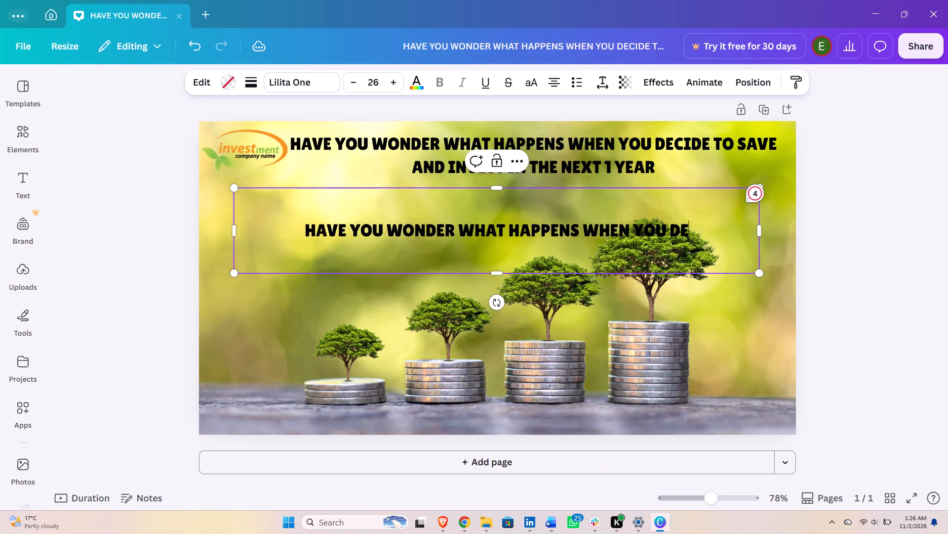
{"action": "key", "text": "BackSpace"}
{"action": "key", "text": "BackSpace"}
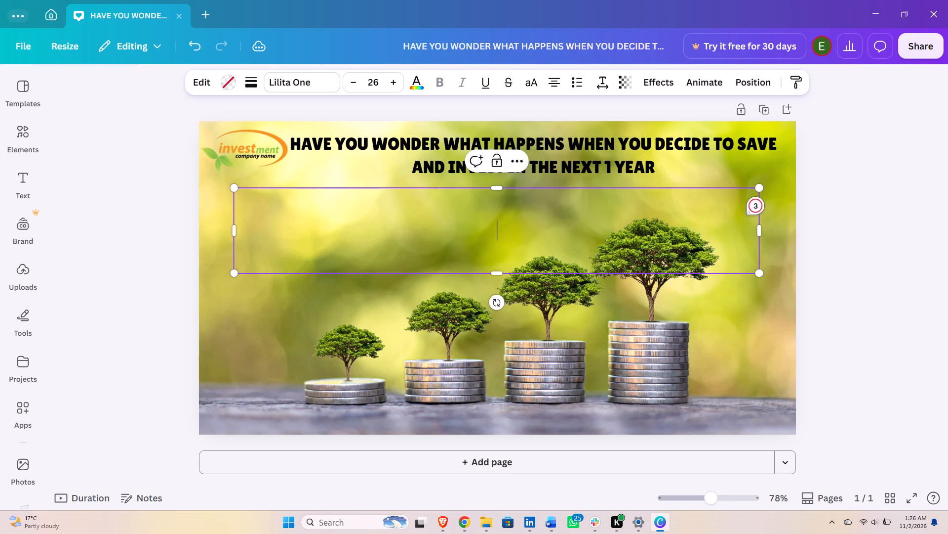
{"action": "type", "text": "OUR SERV"}
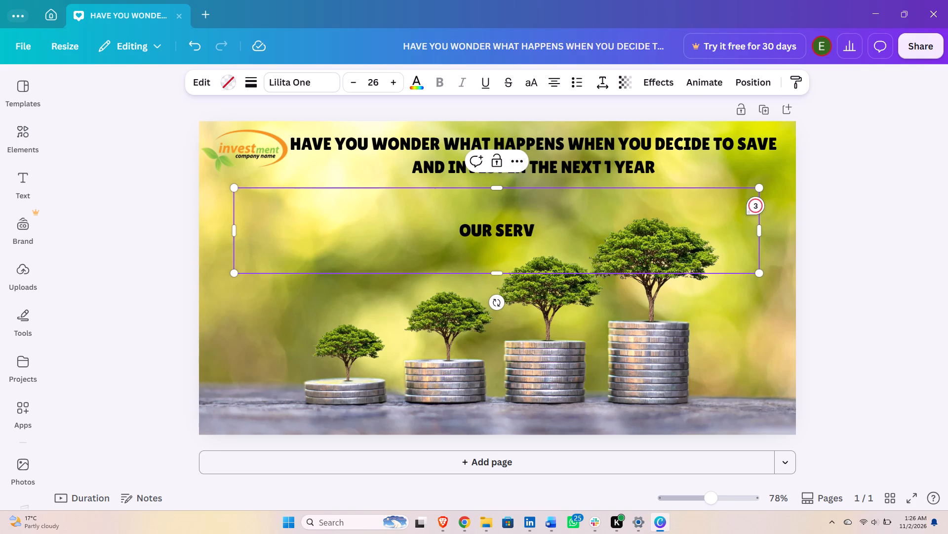
{"action": "type", "text": "CE"}
{"action": "key", "text": "BackSpace"}
{"action": "key", "text": "BackSpace"}
{"action": "key", "text": "BackSpace"}
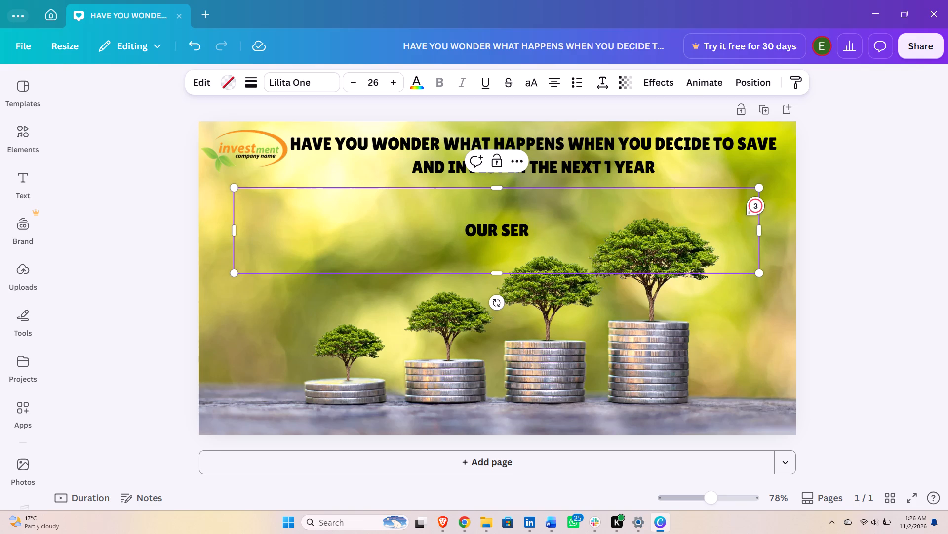
{"action": "key", "text": "i"}
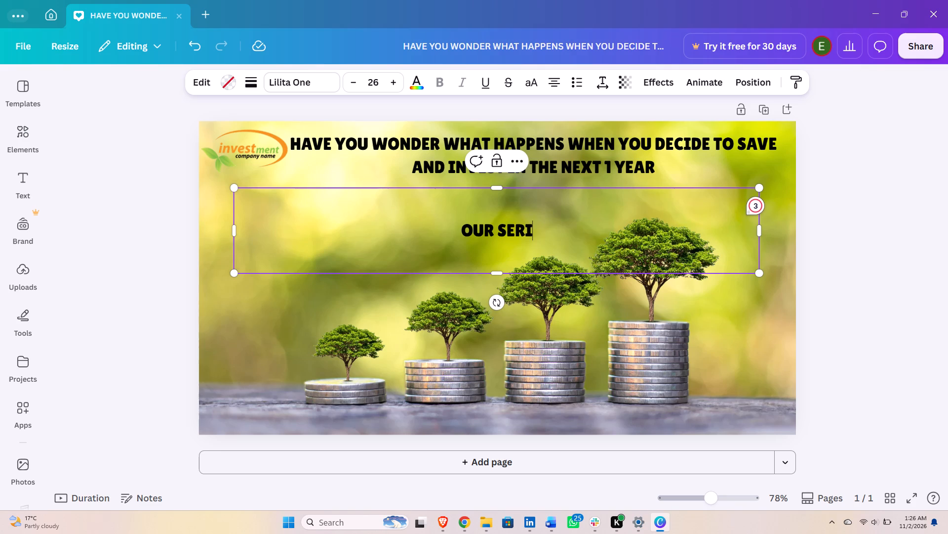
{"action": "key", "text": "BackSpace"}
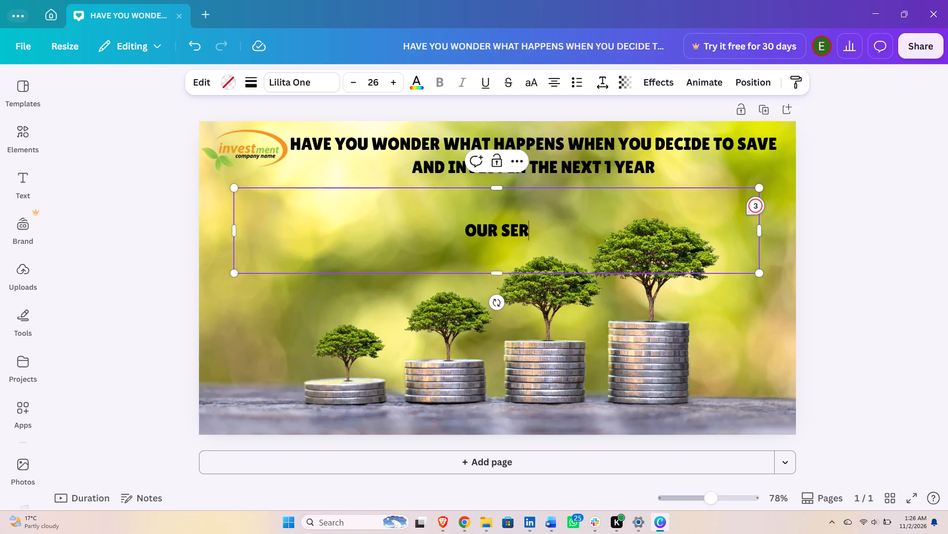
{"action": "type", "text": "VICE"}
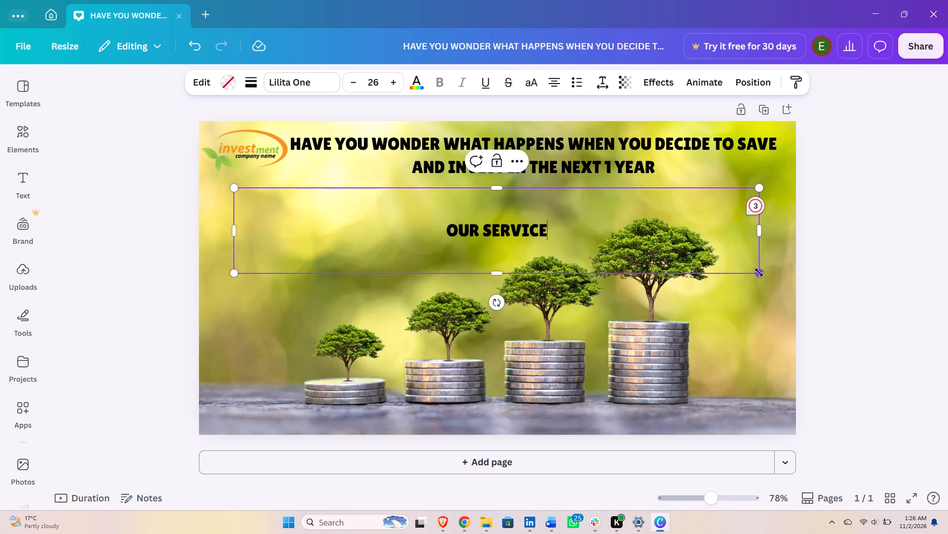
Shrink the OUR SERVICE text box to a compact single line below the logo and set its font size to 22.
{"action": "left_click_drag", "start_coordinate": [759, 273], "coordinate": [347, 213]}
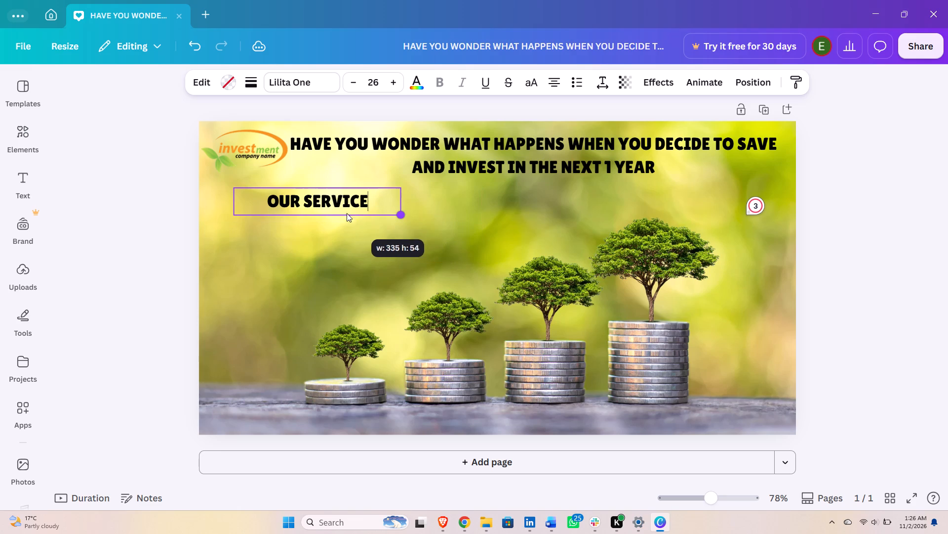
{"action": "left_click_drag", "start_coordinate": [347, 213], "coordinate": [354, 209]}
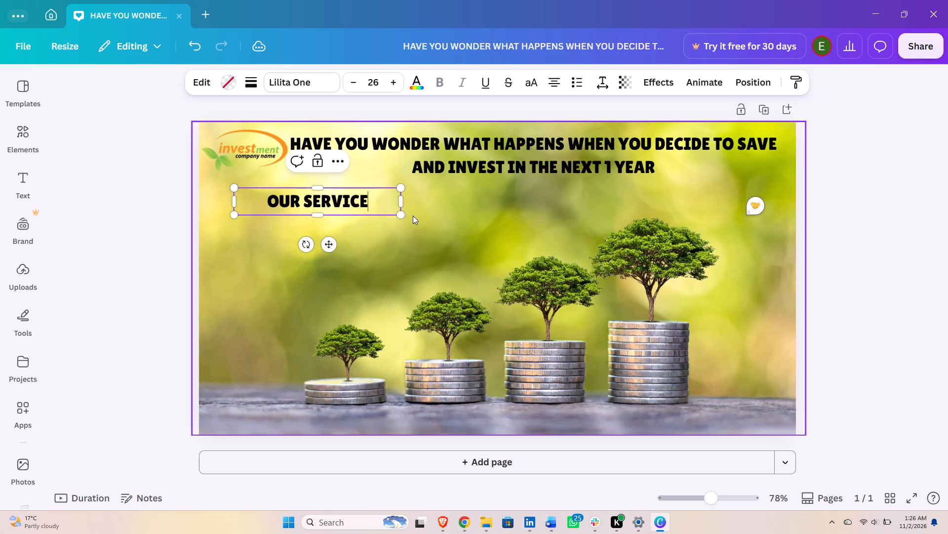
{"action": "left_click_drag", "start_coordinate": [401, 204], "coordinate": [326, 211]}
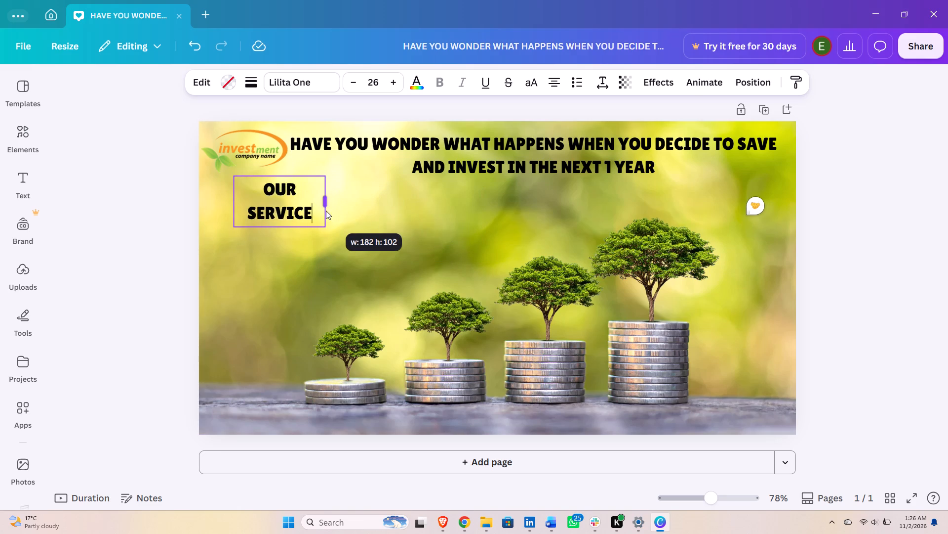
{"action": "left_click_drag", "start_coordinate": [326, 211], "coordinate": [380, 210]}
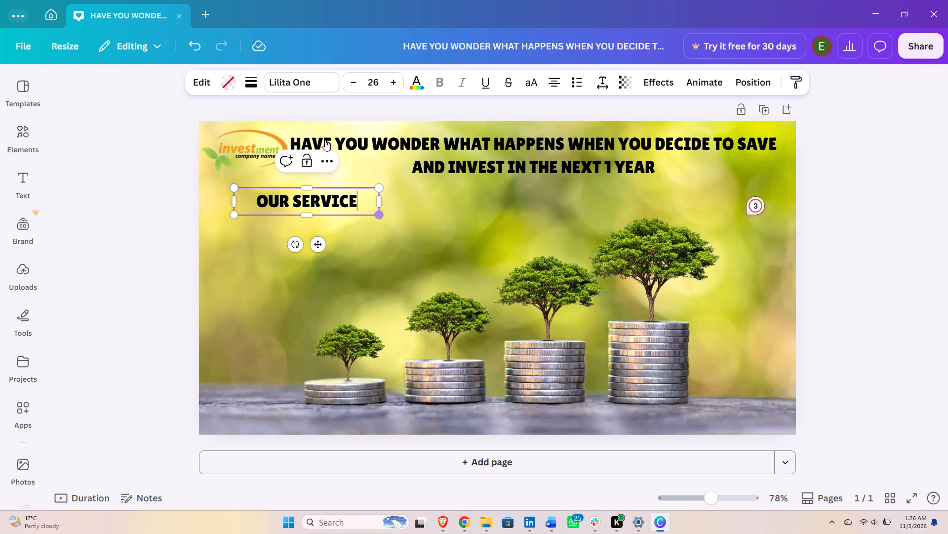
{"action": "left_click", "coordinate": [353, 84]}
{"action": "triple_click", "coordinate": [353, 84]}
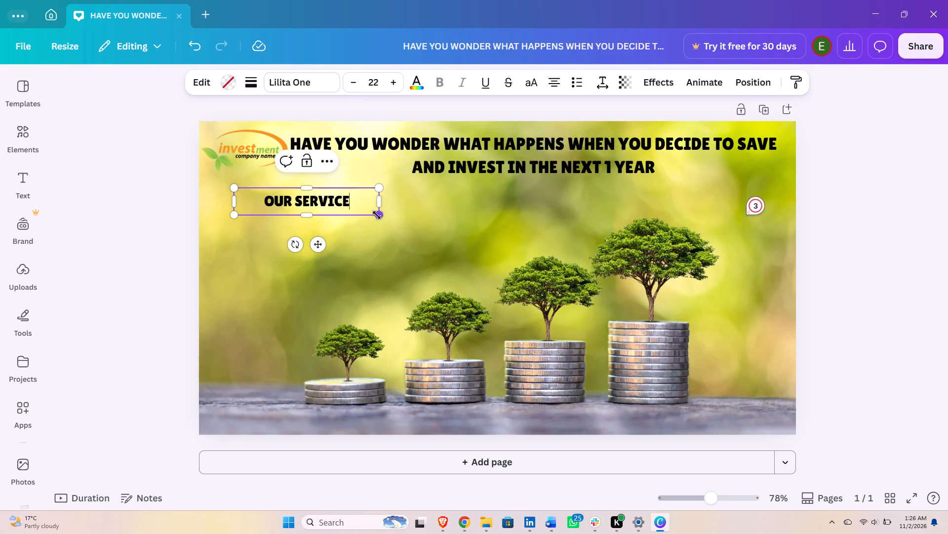
{"action": "left_click_drag", "start_coordinate": [377, 215], "coordinate": [345, 200]}
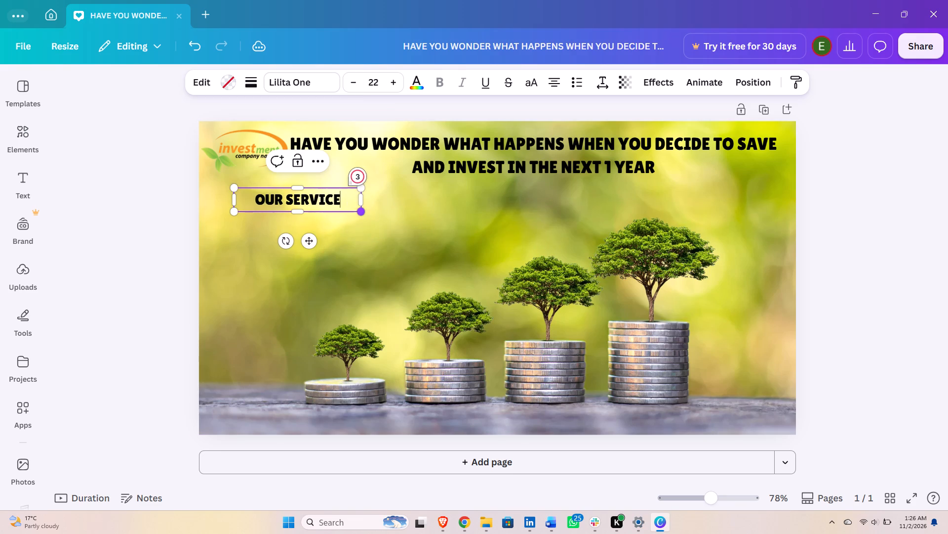
{"action": "left_click", "coordinate": [254, 241]}
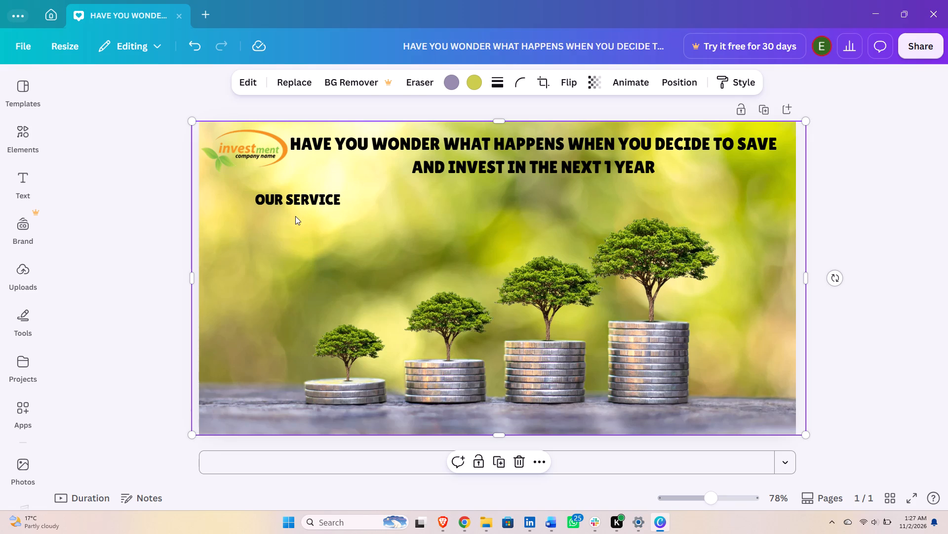
Duplicate the OUR SERVICE text and resize the copy's box into a compact single line directly beneath the original.
{"action": "left_click", "coordinate": [330, 200]}
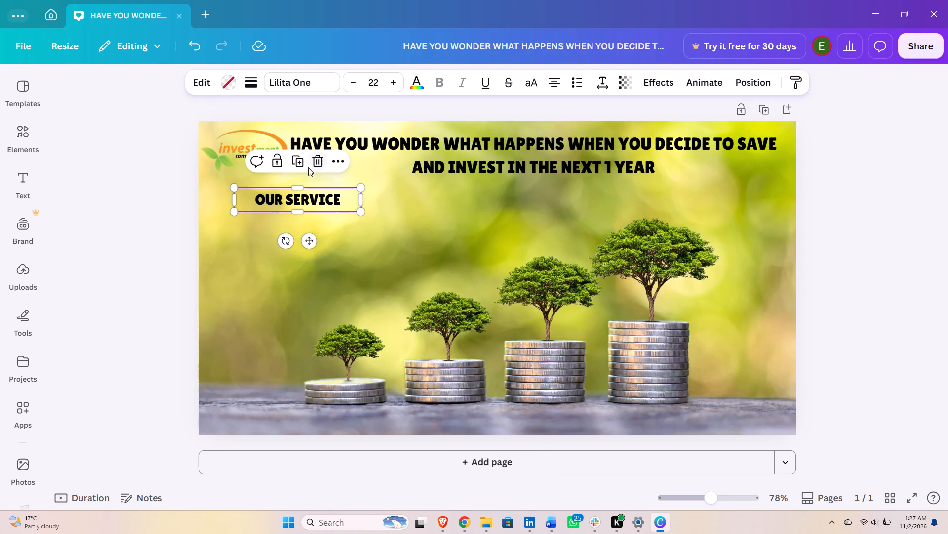
{"action": "left_click", "coordinate": [305, 167]}
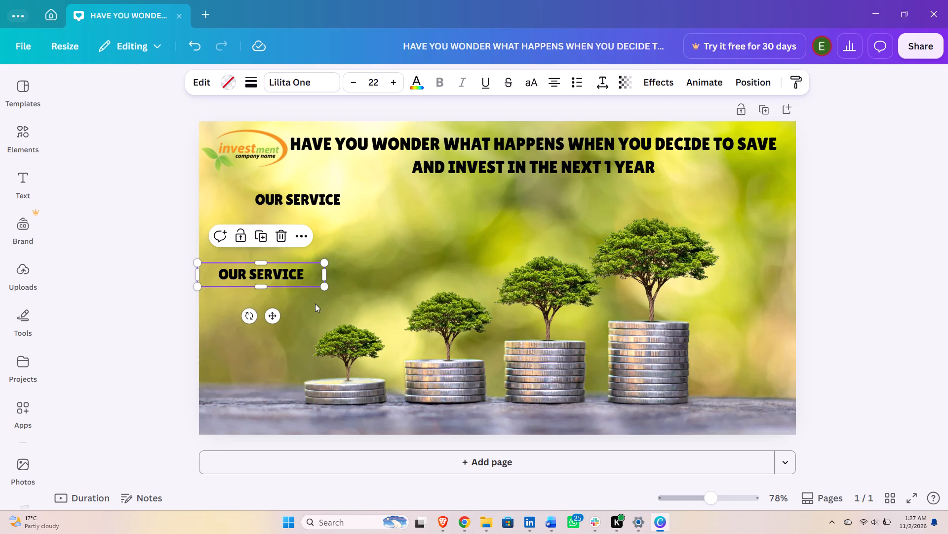
{"action": "left_click", "coordinate": [308, 273]}
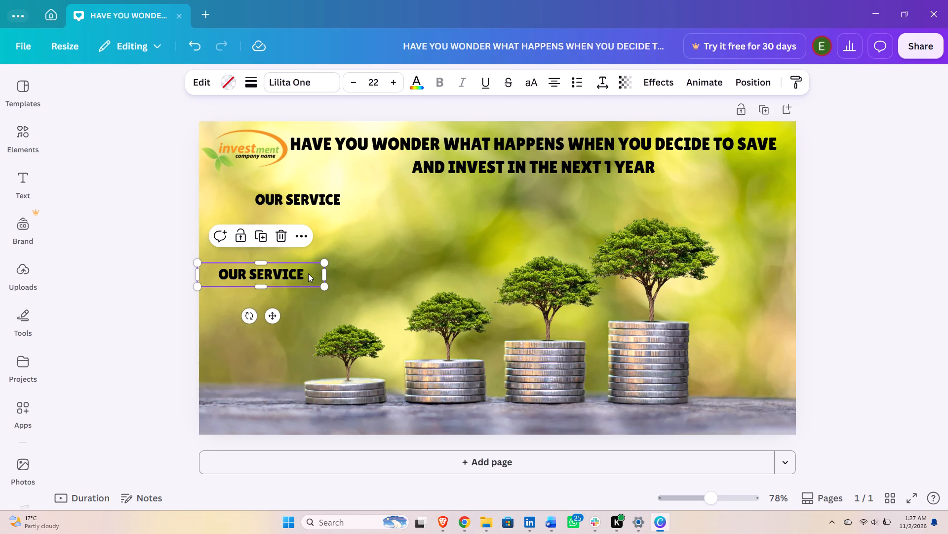
{"action": "left_click", "coordinate": [315, 273]}
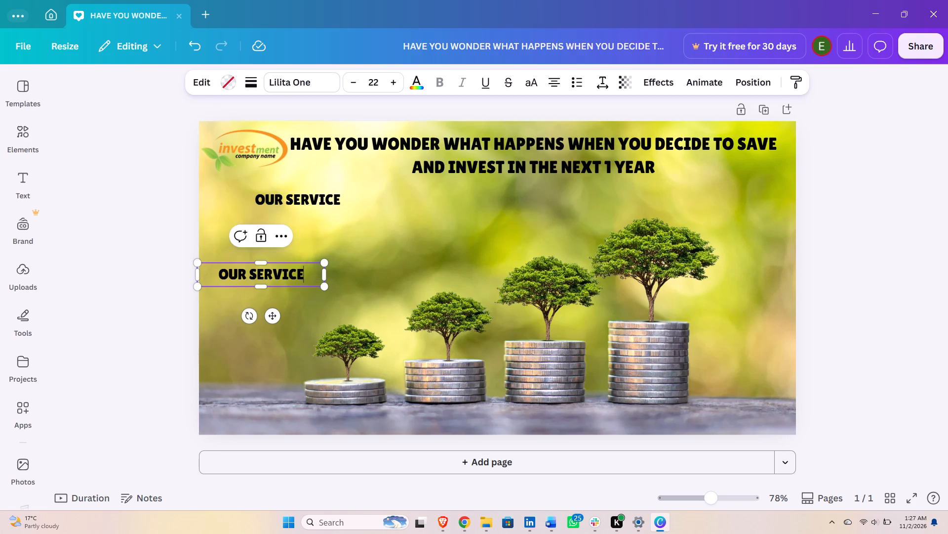
{"action": "left_click", "coordinate": [315, 273]}
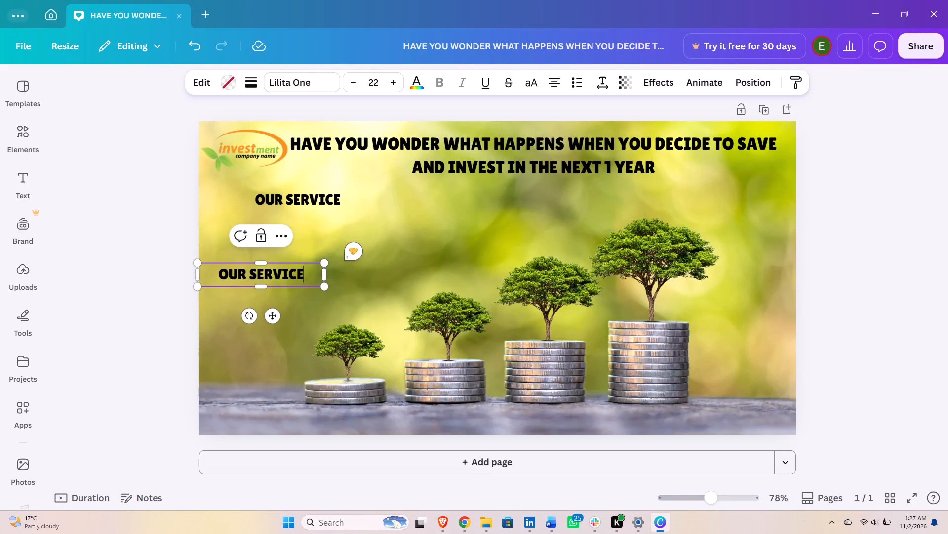
{"action": "left_click", "coordinate": [306, 279]}
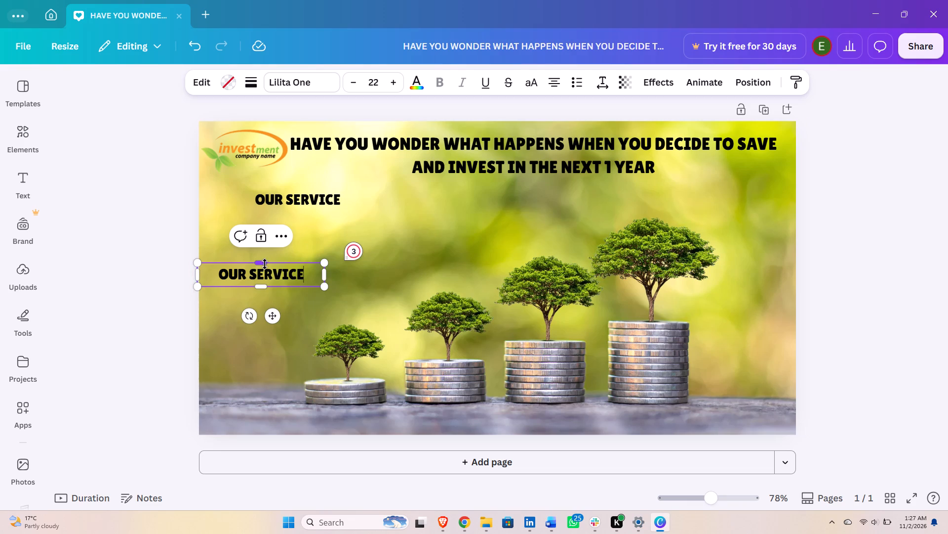
{"action": "left_click_drag", "start_coordinate": [265, 264], "coordinate": [286, 220]}
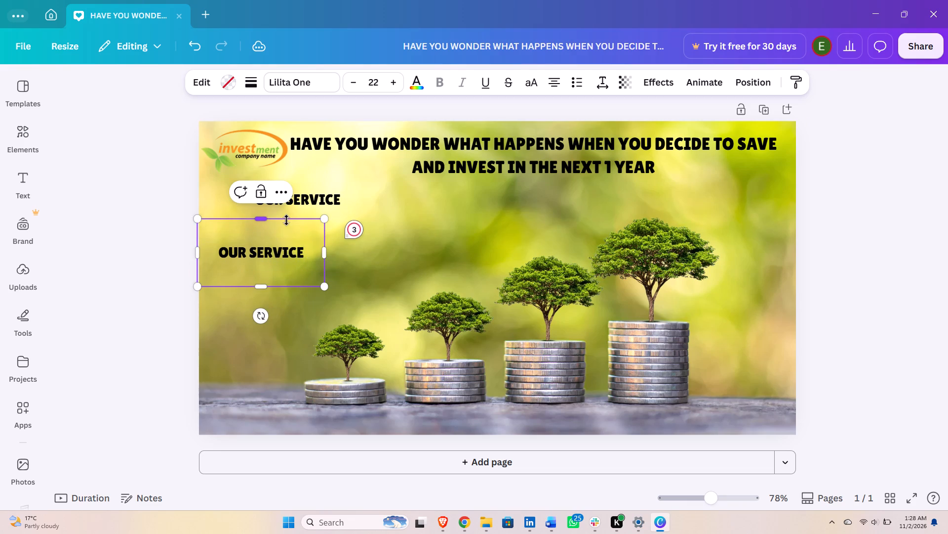
{"action": "left_click_drag", "start_coordinate": [328, 251], "coordinate": [396, 242]}
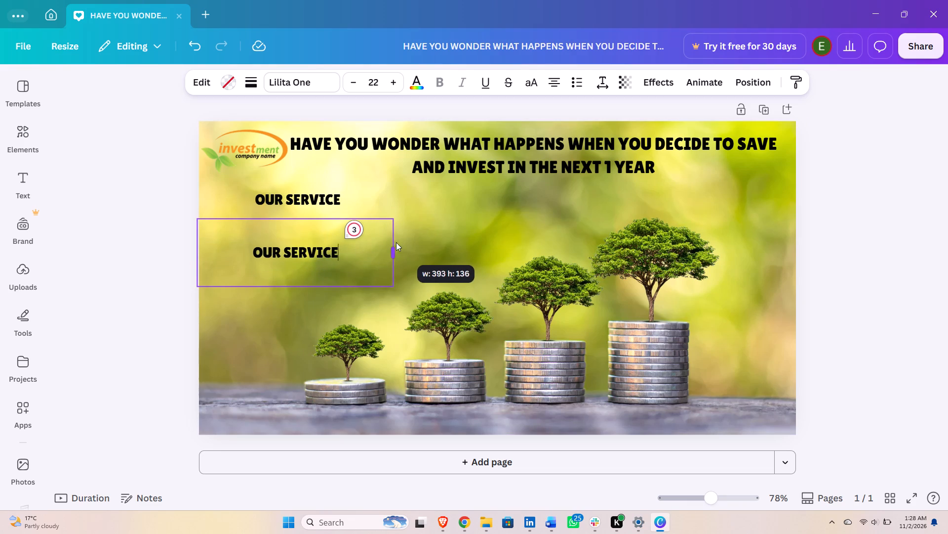
{"action": "left_click_drag", "start_coordinate": [396, 242], "coordinate": [392, 242]}
{"action": "left_click_drag", "start_coordinate": [295, 283], "coordinate": [298, 257]}
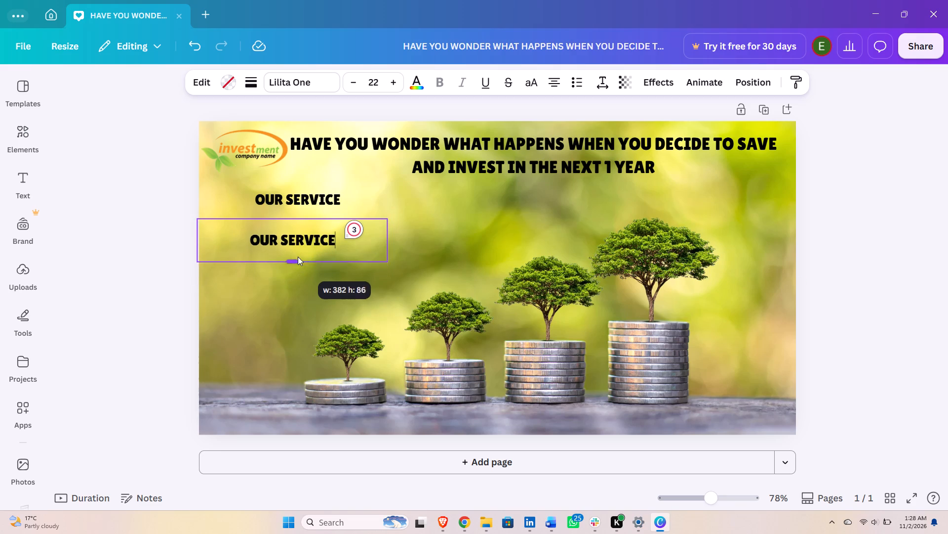
{"action": "left_click_drag", "start_coordinate": [298, 257], "coordinate": [298, 237]}
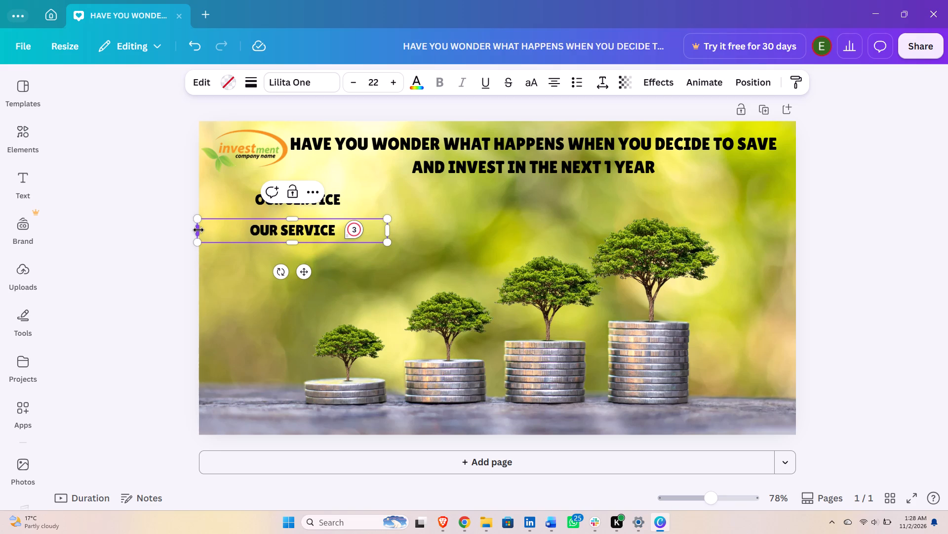
{"action": "left_click_drag", "start_coordinate": [198, 230], "coordinate": [277, 243]}
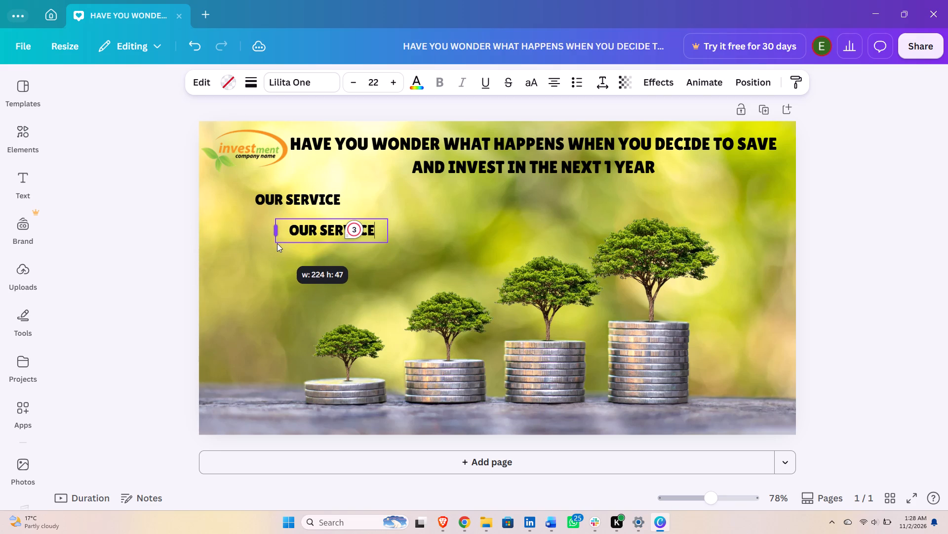
{"action": "left_click_drag", "start_coordinate": [277, 243], "coordinate": [264, 241]}
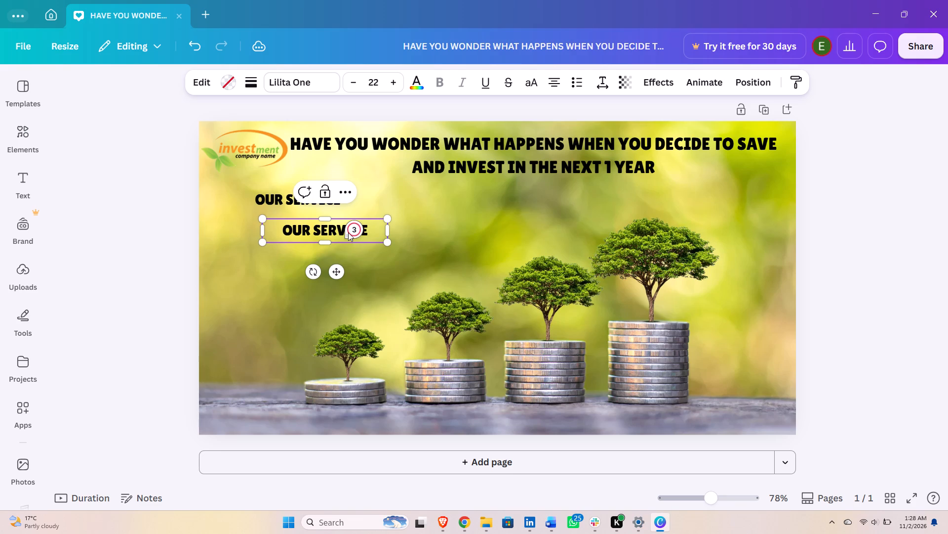
Replace the lower OUR SERVICE copy's wording with "INVEST WITH US FOR MAXIMUM UTILIZATION OF YOUR MONEY".
{"action": "left_click", "coordinate": [371, 230]}
{"action": "key", "text": "BackSpace"}
{"action": "key", "text": "BackSpace"}
{"action": "key", "text": "BackSpace"}
{"action": "key", "text": "BackSpace"}
{"action": "key", "text": "BackSpace"}
{"action": "key", "text": "BackSpace"}
{"action": "key", "text": "BackSpace"}
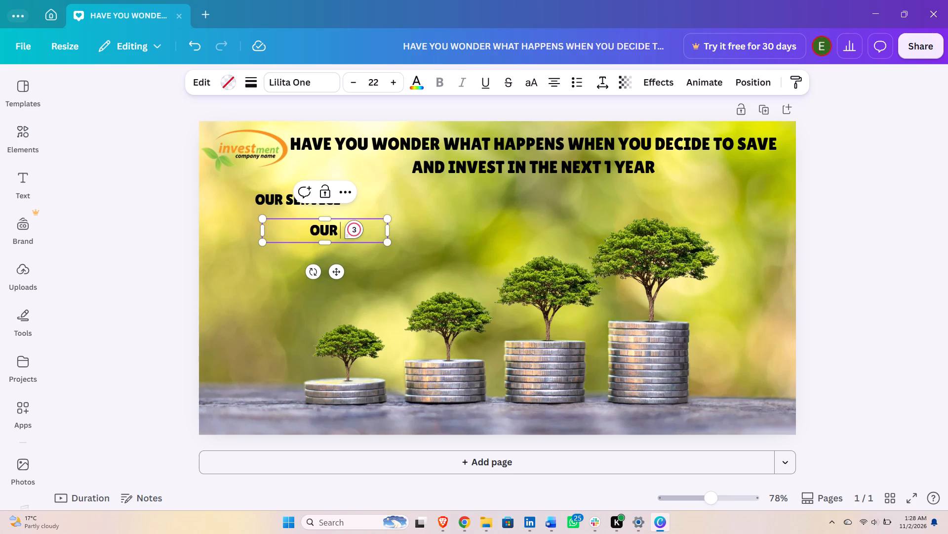
{"action": "key", "text": "BackSpace"}
{"action": "key", "text": "BackSpace"}
{"action": "key", "text": "BackSpace"}
{"action": "key", "text": "BackSpace"}
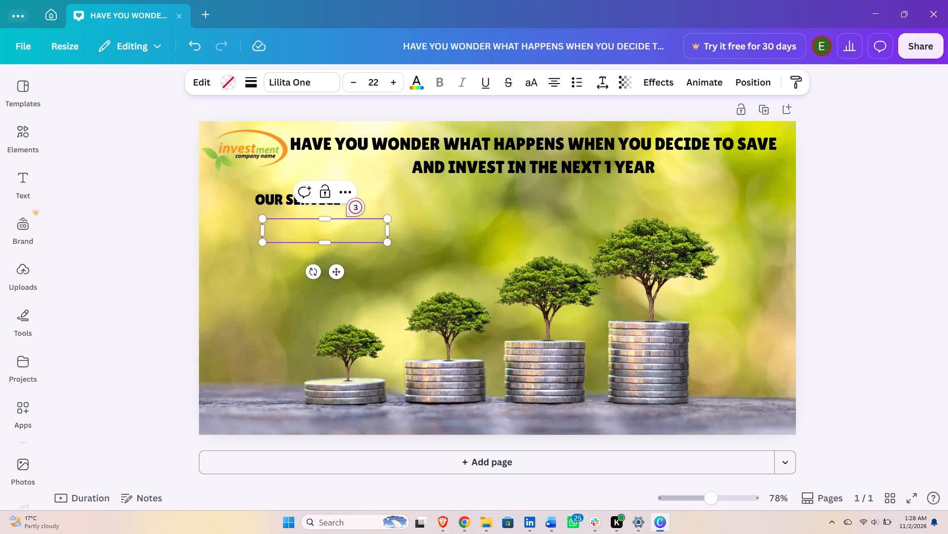
{"action": "key", "text": "BackSpace"}
{"action": "key", "text": "i"}
{"action": "key", "text": "n"}
{"action": "type", "text": "VEST WITH US FOR MAXIMUM"}
{"action": "key", "text": "space"}
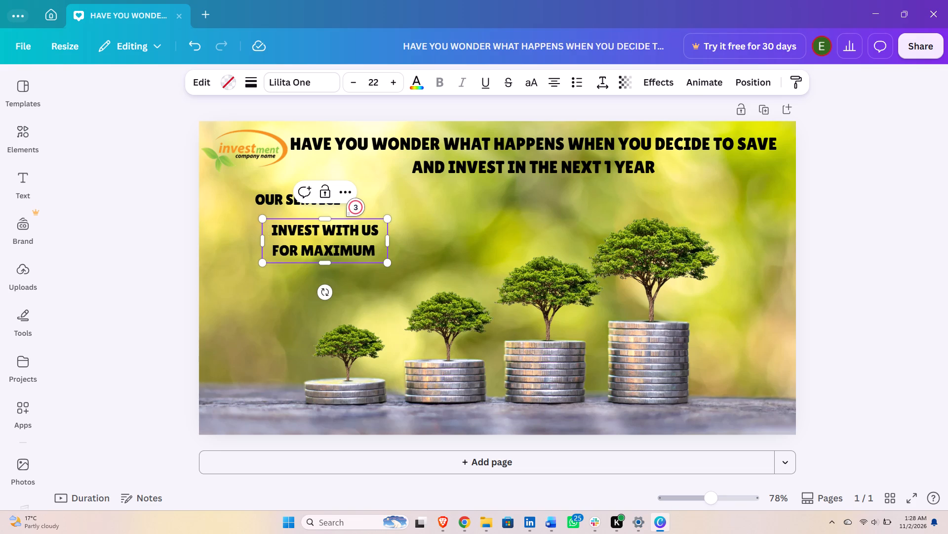
{"action": "type", "text": "UTILIZATION OF YOUR"}
{"action": "key", "text": "space"}
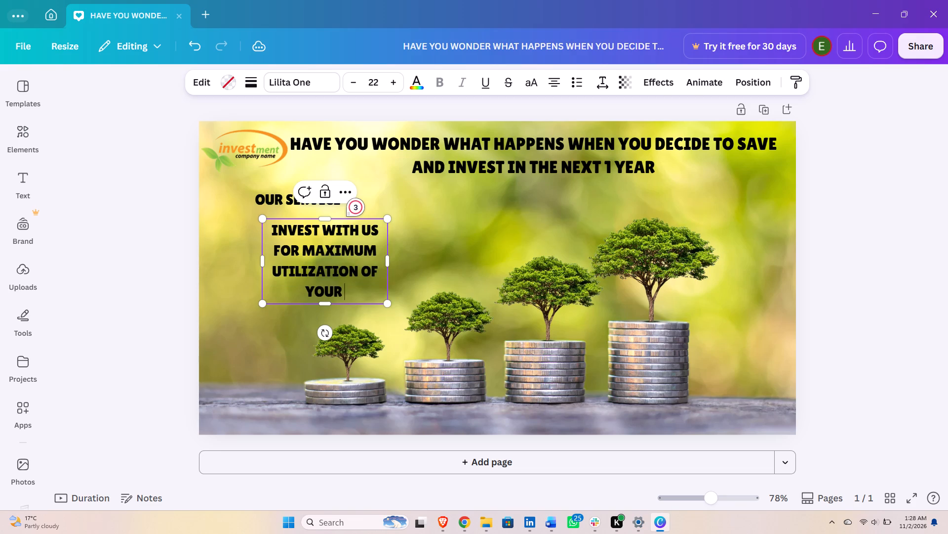
{"action": "type", "text": "MONEY"}
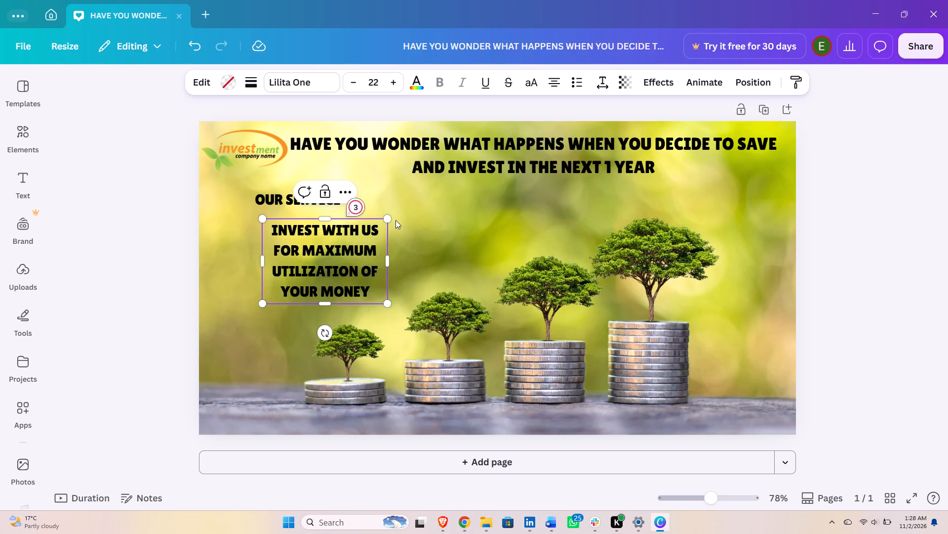
Widen the investment slogan's text box to about 318, keeping its starting edge in place.
{"action": "left_click_drag", "start_coordinate": [386, 260], "coordinate": [472, 259]}
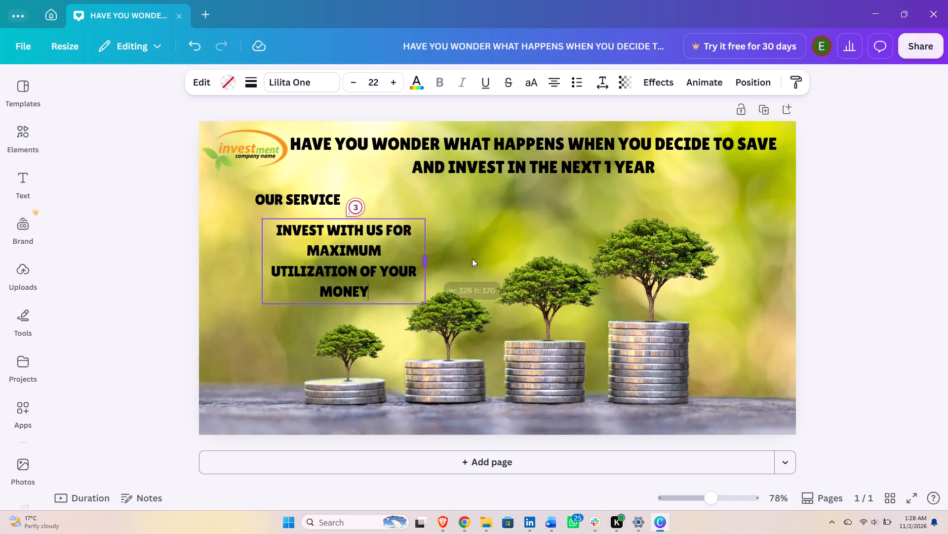
{"action": "left_click_drag", "start_coordinate": [472, 259], "coordinate": [701, 223]}
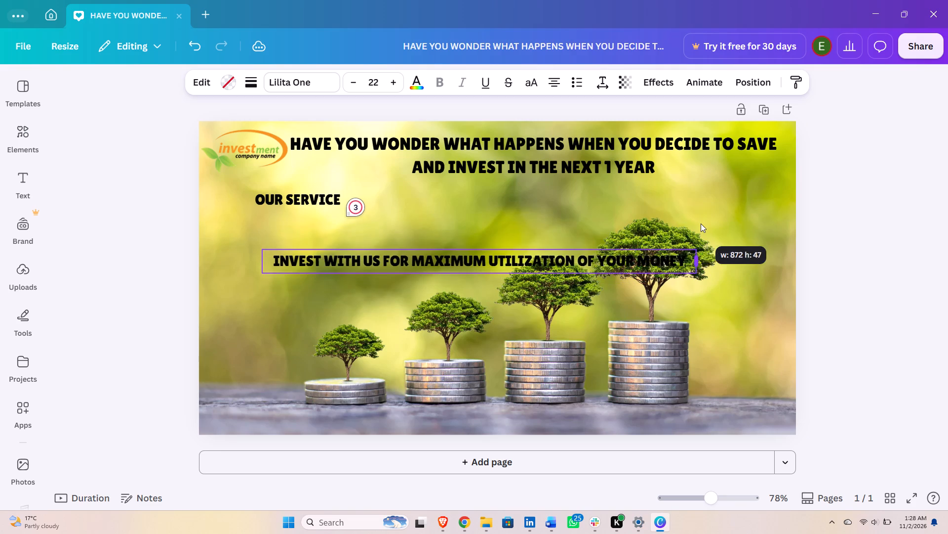
{"action": "left_click_drag", "start_coordinate": [701, 223], "coordinate": [419, 209]}
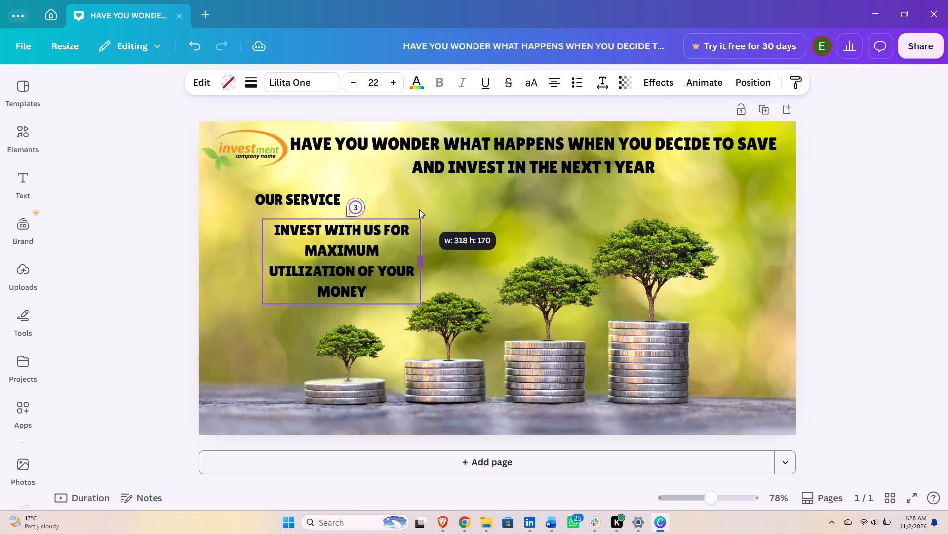
Delete the OUR SERVICE text above the investment slogan.
{"action": "left_click", "coordinate": [276, 211]}
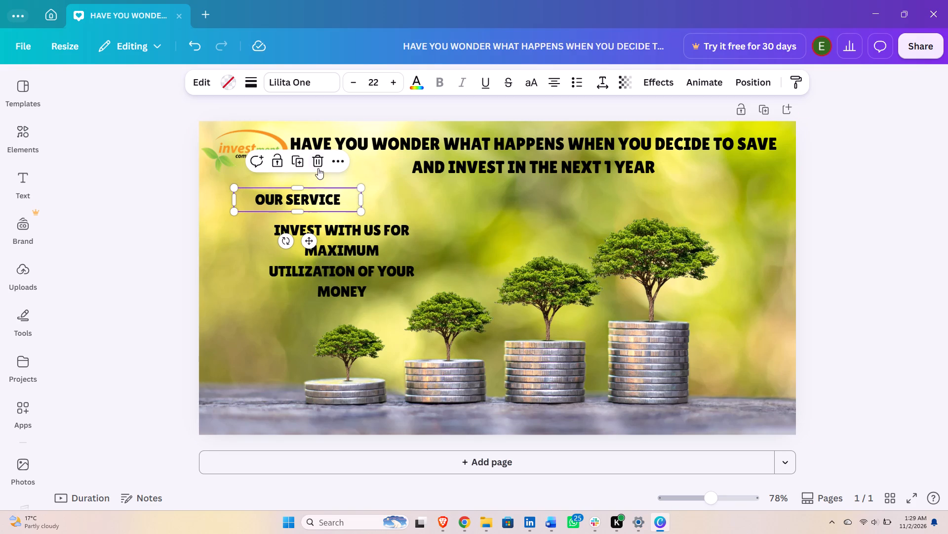
{"action": "left_click", "coordinate": [321, 164]}
Resize the slogan's text box to sit just below the logo, with its wording fitted tightly on two lines.
{"action": "left_click", "coordinate": [313, 236]}
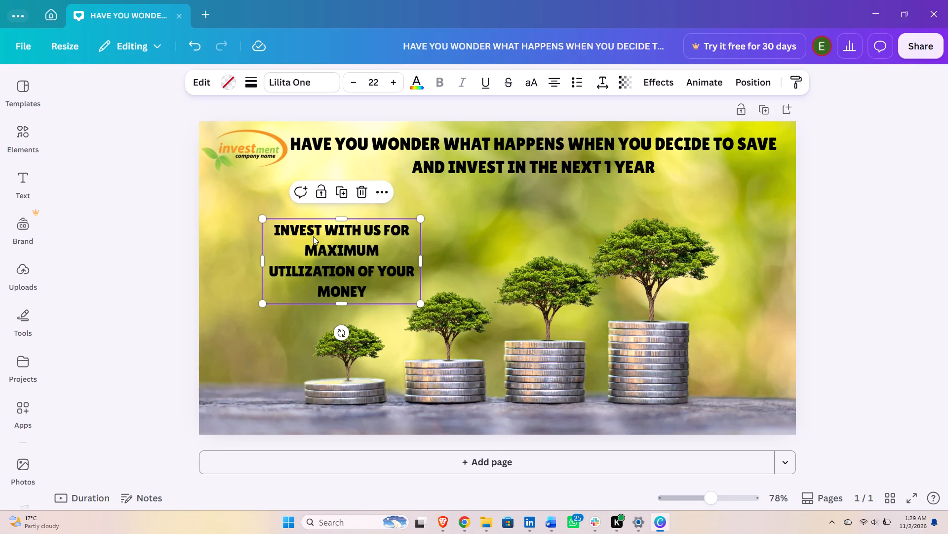
{"action": "left_click_drag", "start_coordinate": [258, 258], "coordinate": [209, 258]}
{"action": "left_click_drag", "start_coordinate": [316, 228], "coordinate": [323, 186]}
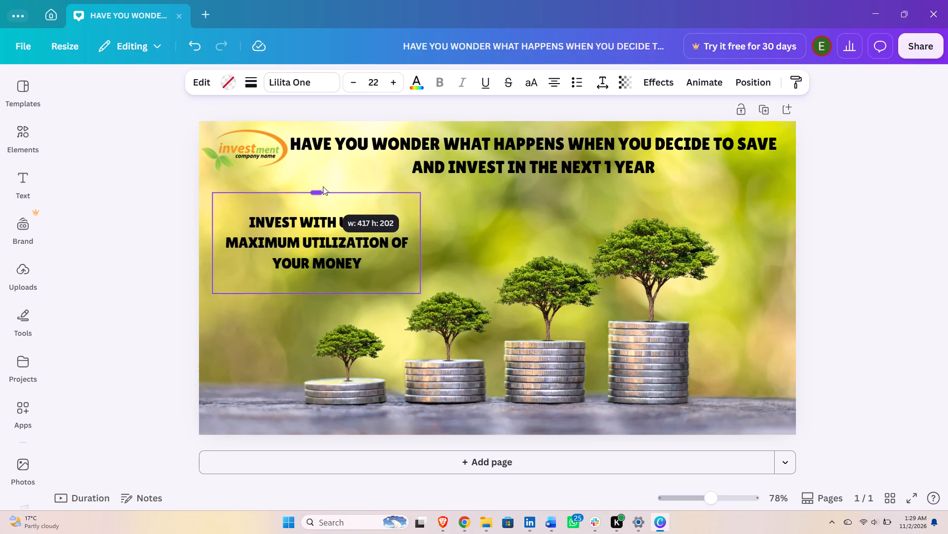
{"action": "left_click_drag", "start_coordinate": [323, 186], "coordinate": [323, 182]}
{"action": "left_click_drag", "start_coordinate": [418, 237], "coordinate": [509, 201]}
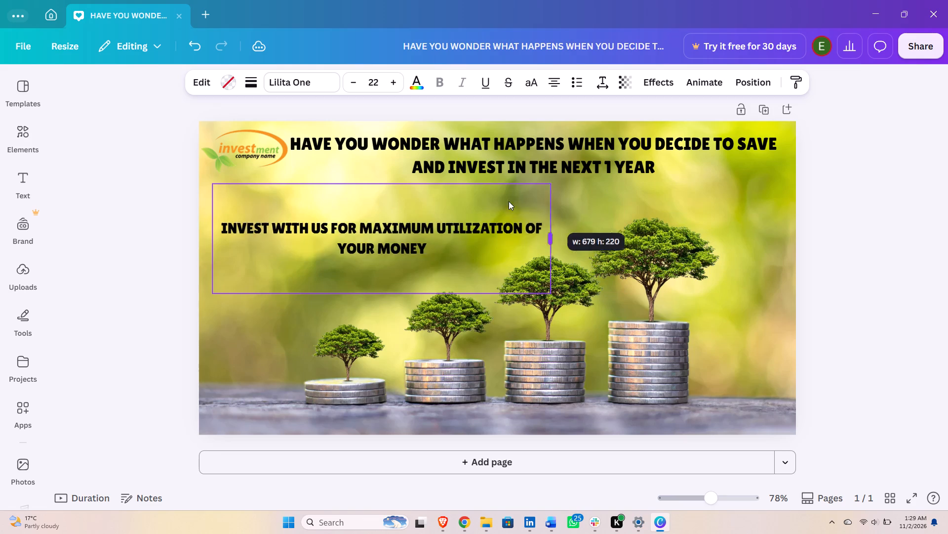
{"action": "left_click_drag", "start_coordinate": [509, 201], "coordinate": [433, 195]}
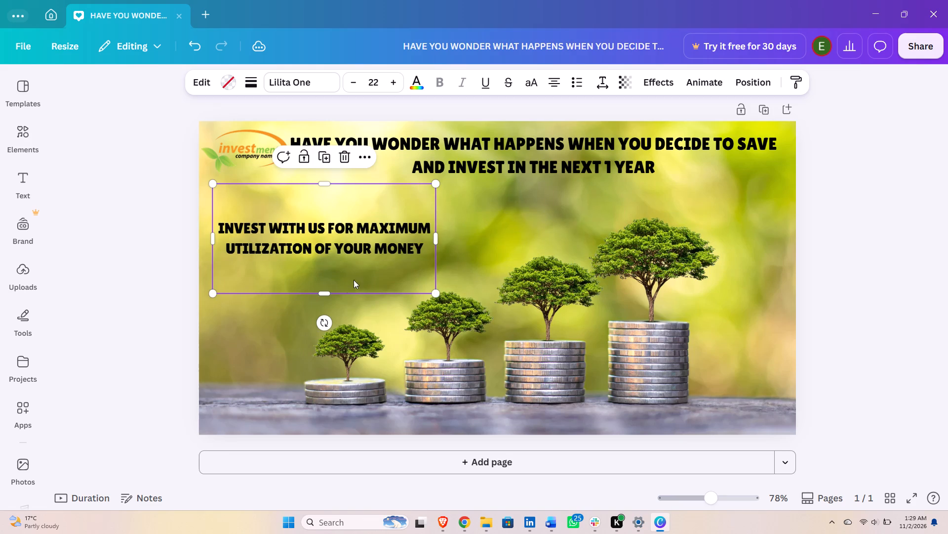
{"action": "left_click_drag", "start_coordinate": [326, 292], "coordinate": [334, 220]}
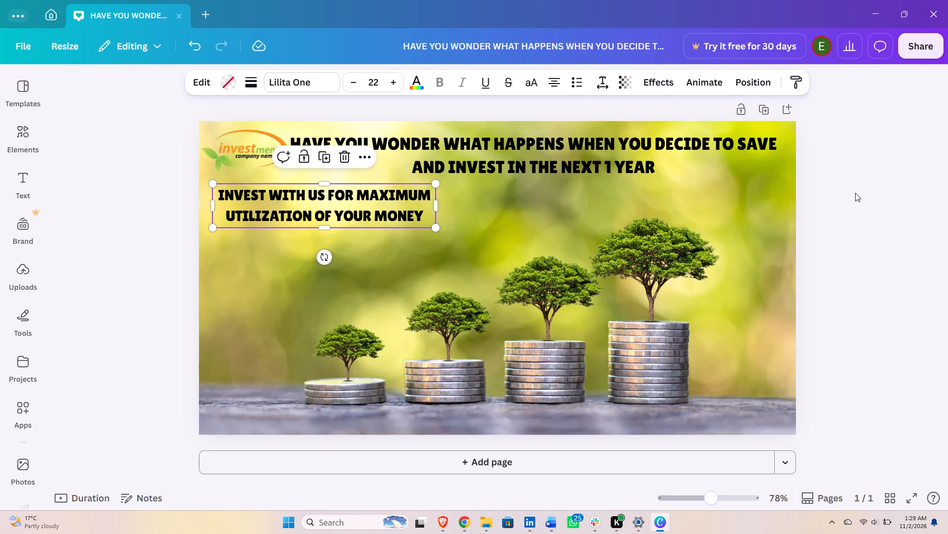
{"action": "left_click", "coordinate": [855, 193]}
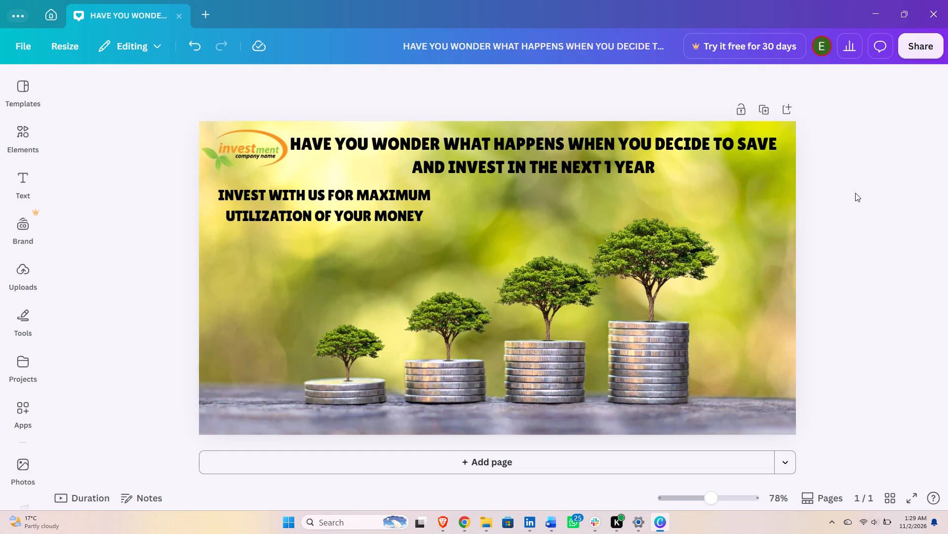
Widen the slogan's text box to about 789 so that only MONEY wraps onto the second line.
{"action": "left_click", "coordinate": [308, 192]}
{"action": "left_click_drag", "start_coordinate": [436, 207], "coordinate": [558, 202]}
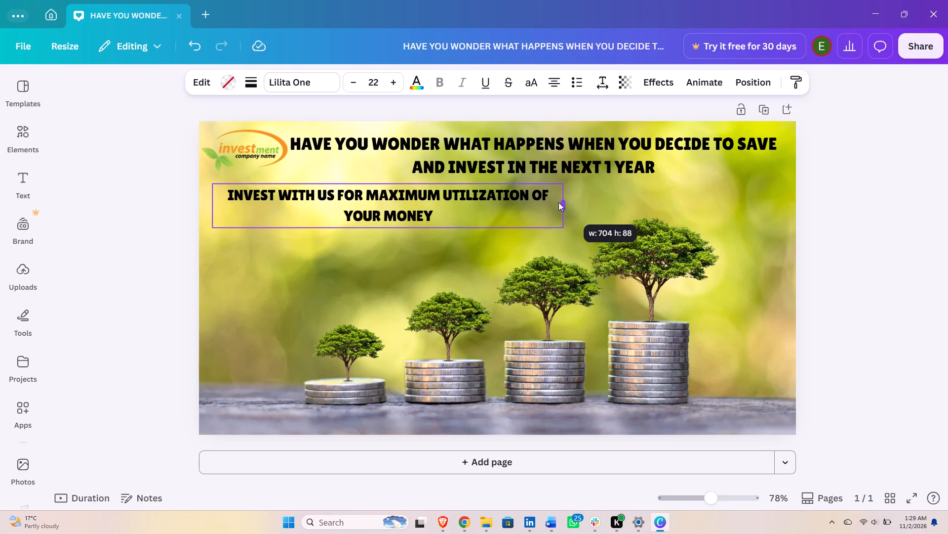
{"action": "left_click_drag", "start_coordinate": [558, 202], "coordinate": [605, 210]}
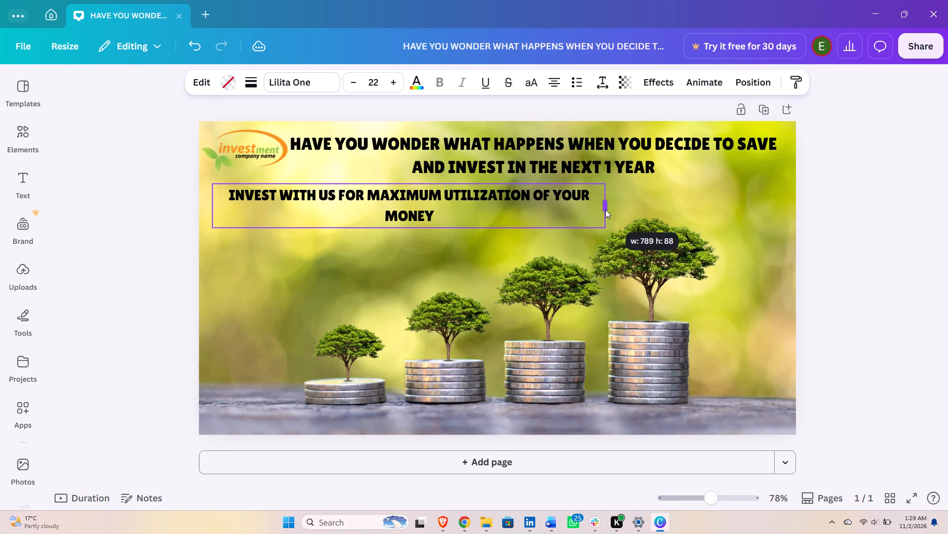
{"action": "left_click_drag", "start_coordinate": [605, 210], "coordinate": [605, 209]}
{"action": "left_click", "coordinate": [833, 207]}
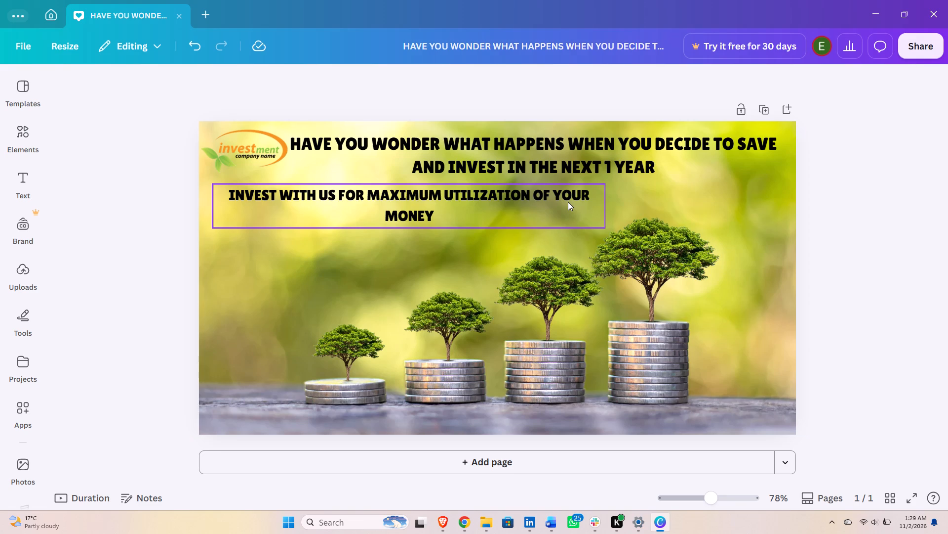
{"action": "left_click", "coordinate": [864, 324]}
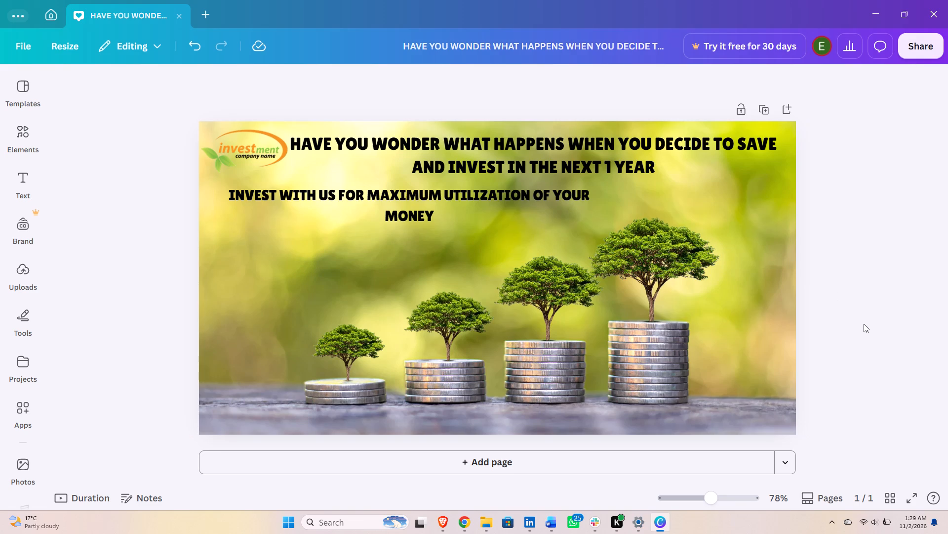
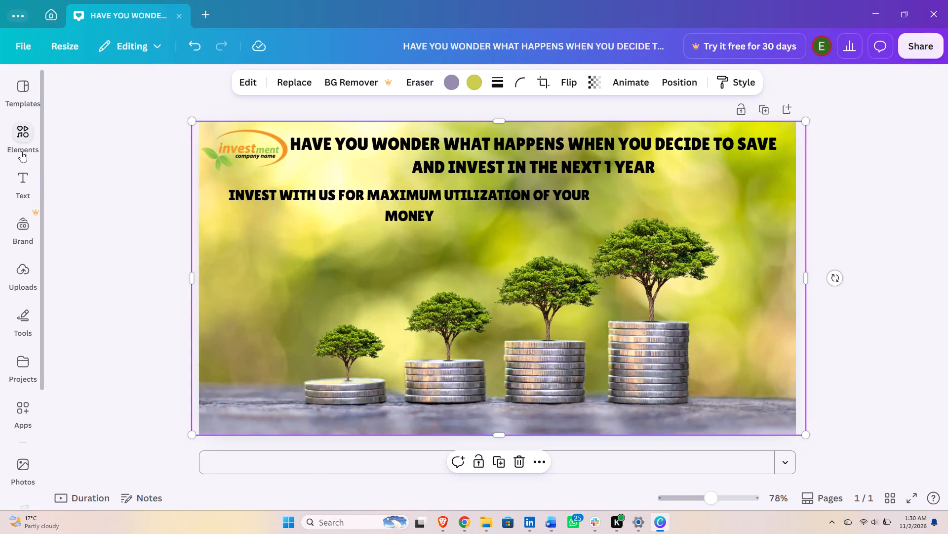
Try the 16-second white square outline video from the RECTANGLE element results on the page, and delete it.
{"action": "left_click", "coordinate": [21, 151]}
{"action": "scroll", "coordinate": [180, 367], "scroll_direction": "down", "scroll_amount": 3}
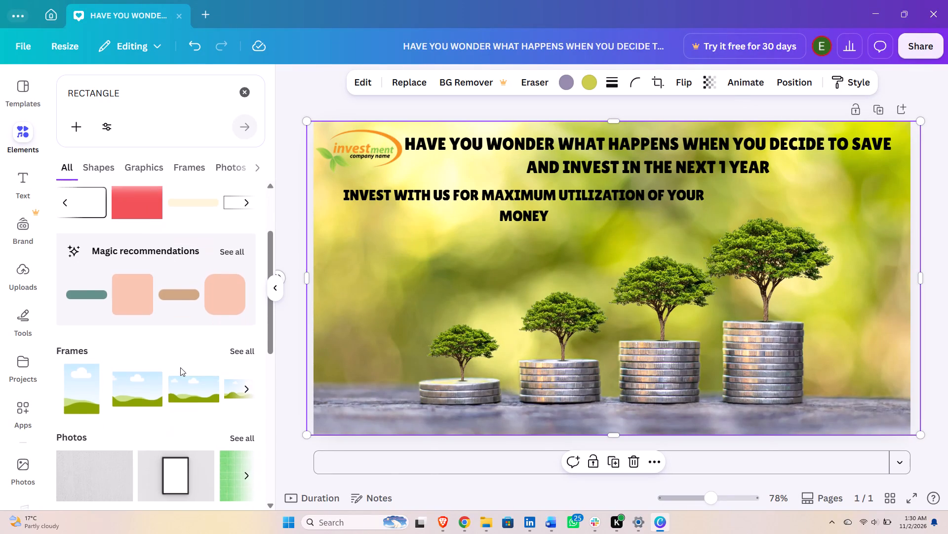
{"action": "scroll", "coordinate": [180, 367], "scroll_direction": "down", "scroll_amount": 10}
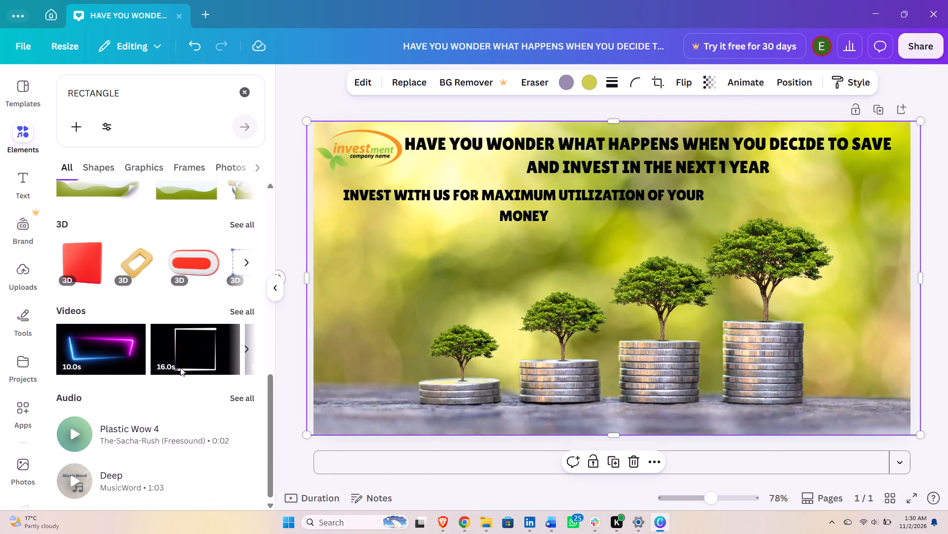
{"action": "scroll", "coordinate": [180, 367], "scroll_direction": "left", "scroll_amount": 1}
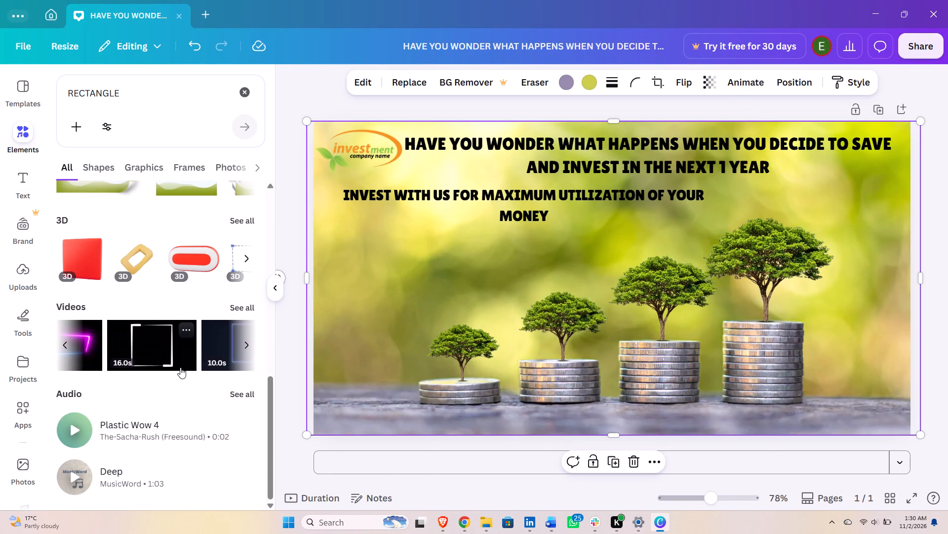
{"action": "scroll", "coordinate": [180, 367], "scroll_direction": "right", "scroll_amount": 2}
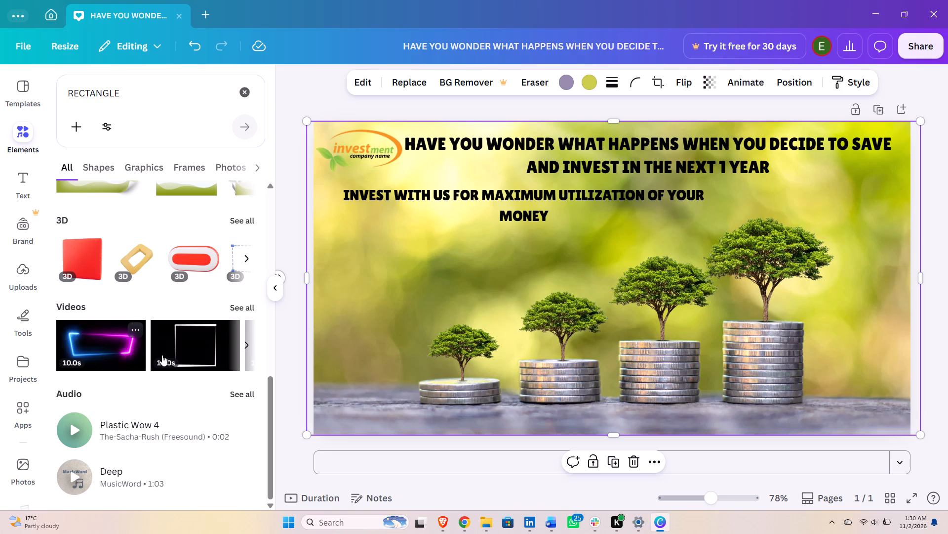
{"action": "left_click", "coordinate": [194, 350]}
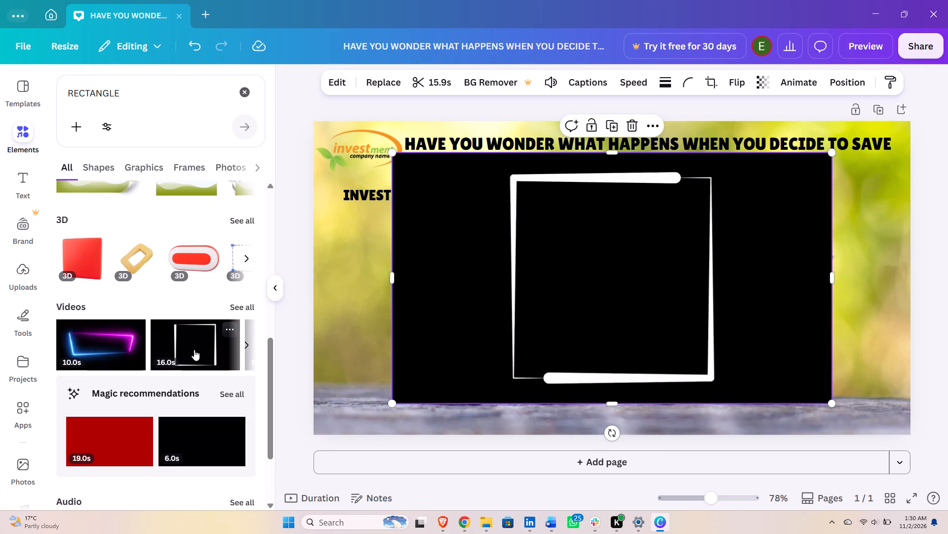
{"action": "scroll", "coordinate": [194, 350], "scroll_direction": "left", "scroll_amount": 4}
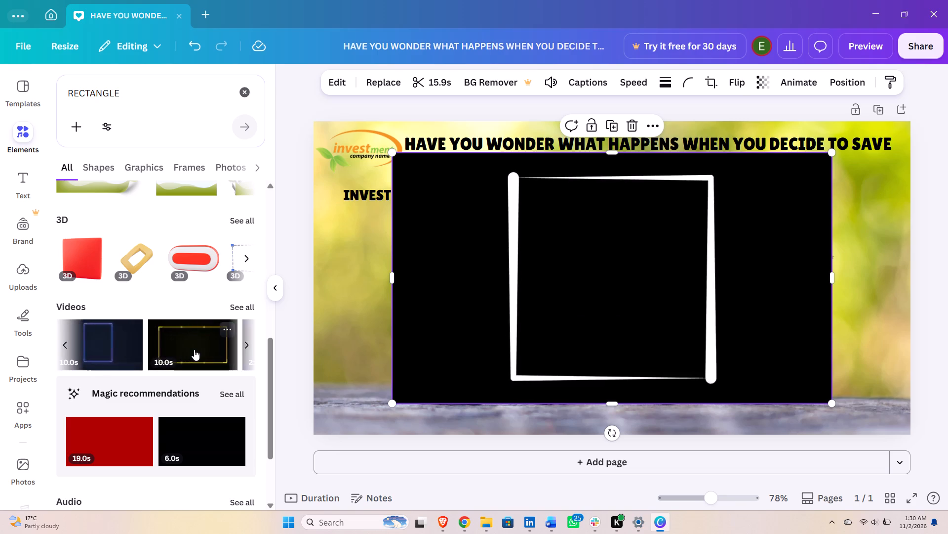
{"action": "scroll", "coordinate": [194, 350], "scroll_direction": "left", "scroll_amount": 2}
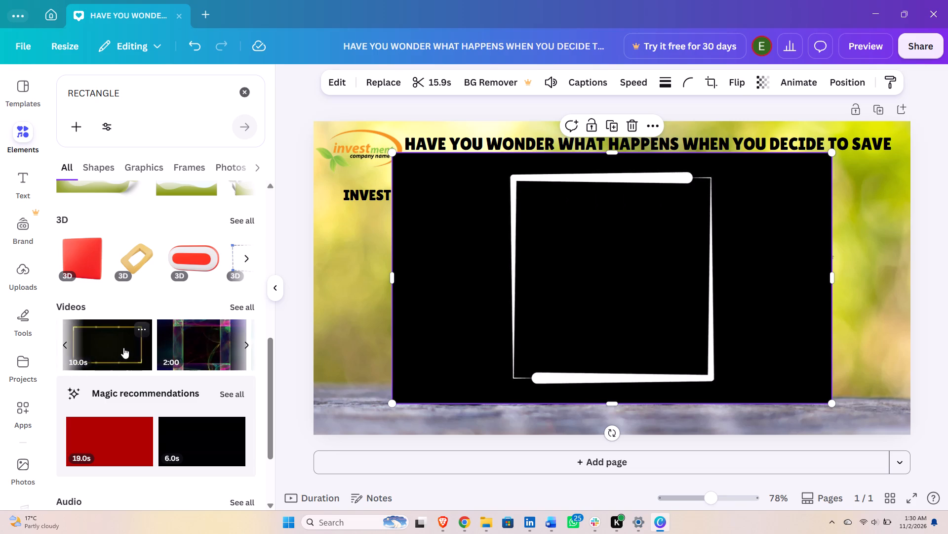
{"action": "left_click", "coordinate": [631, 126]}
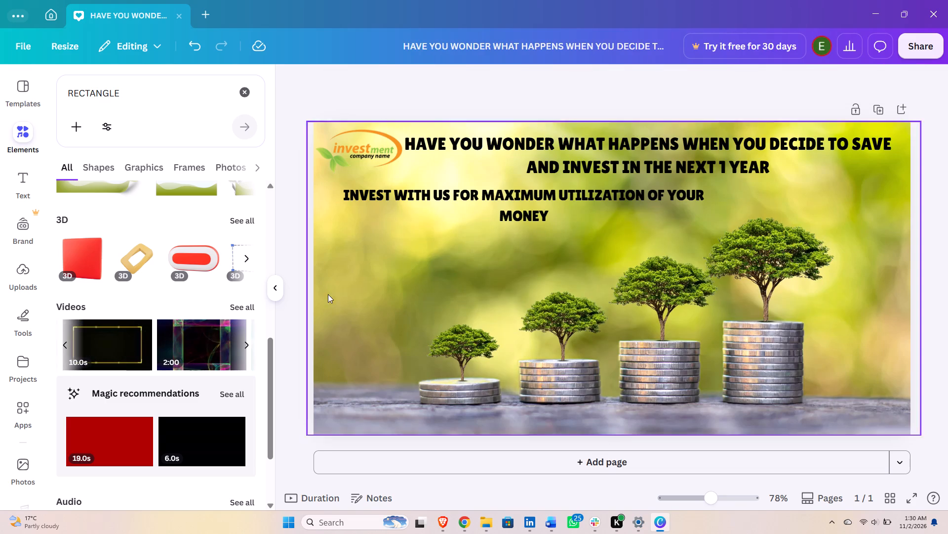
Add the 10-second glowing yellow rectangle frame video from the RECTANGLE results to the page.
{"action": "left_click", "coordinate": [121, 357]}
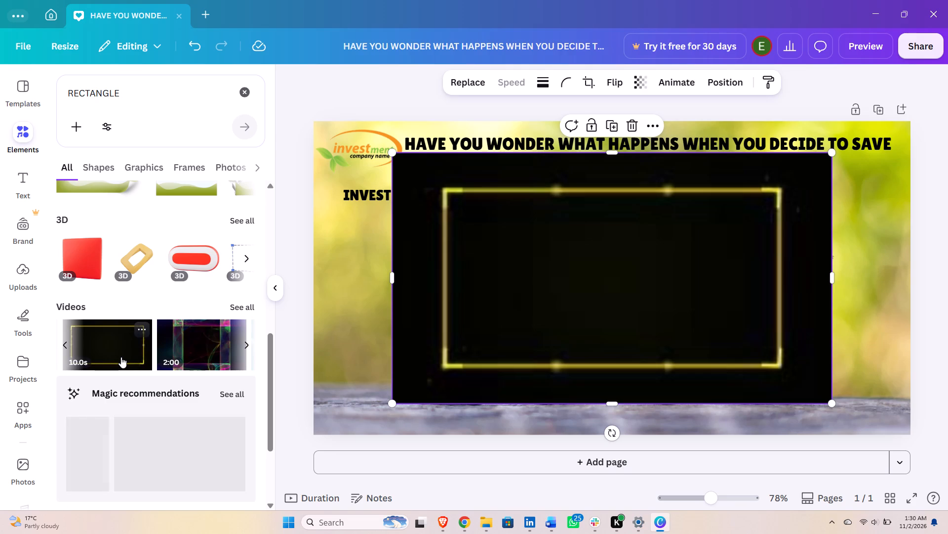
{"action": "scroll", "coordinate": [121, 357], "scroll_direction": "left", "scroll_amount": 2}
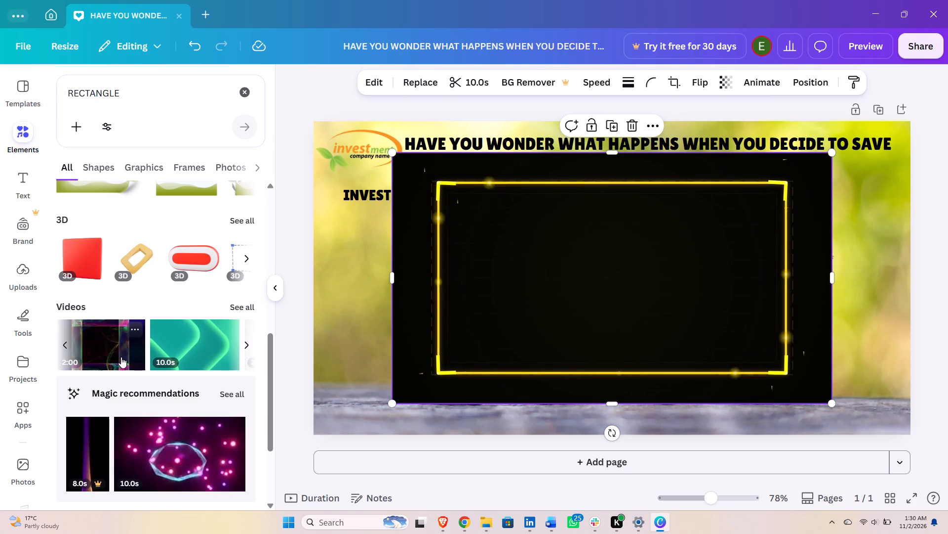
{"action": "left_click", "coordinate": [275, 289]}
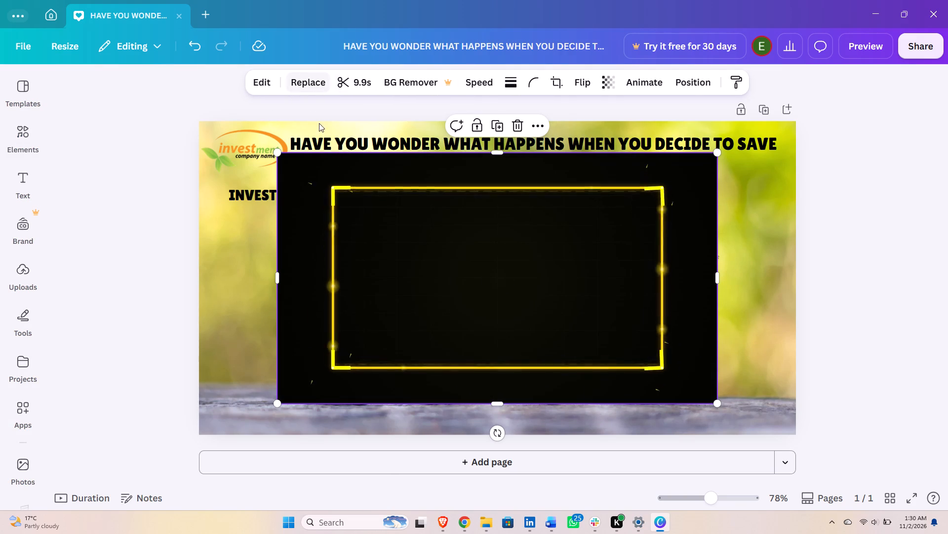
Play the yellow rectangle frame video on the page to preview its animation.
{"action": "left_click", "coordinate": [510, 176]}
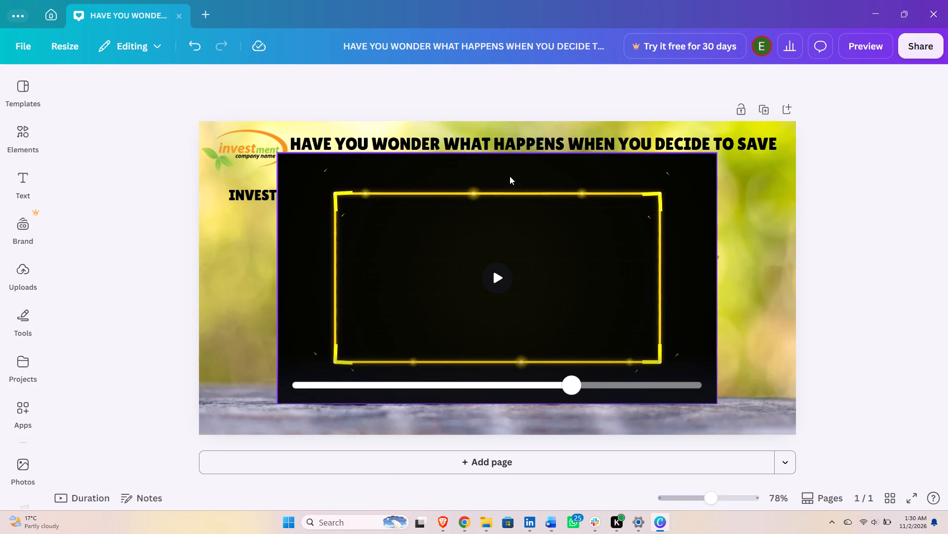
{"action": "left_click", "coordinate": [498, 274]}
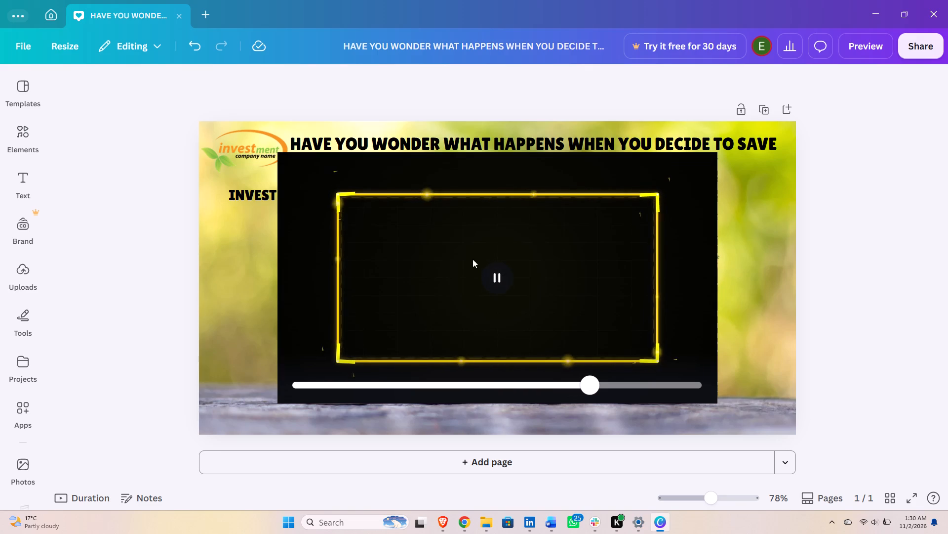
{"action": "left_click", "coordinate": [430, 239]}
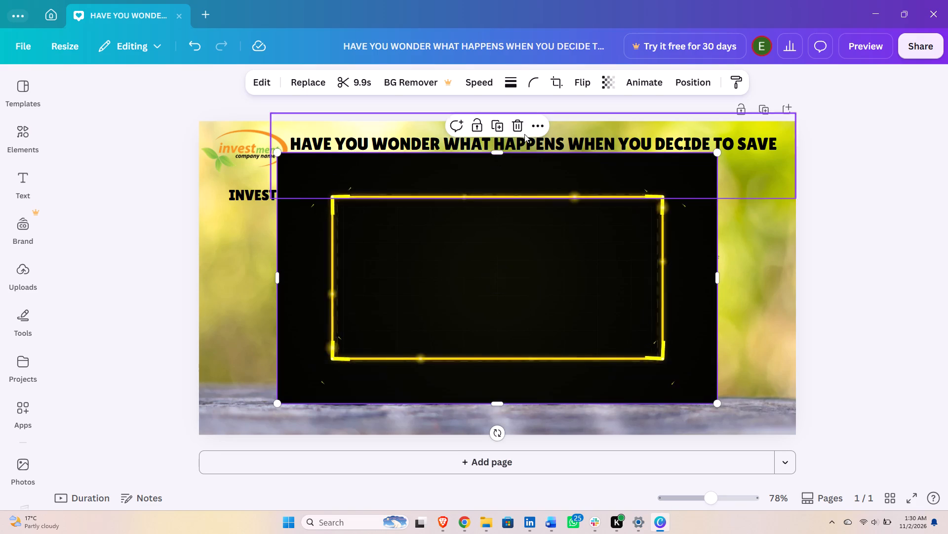
{"action": "left_click", "coordinate": [534, 124]}
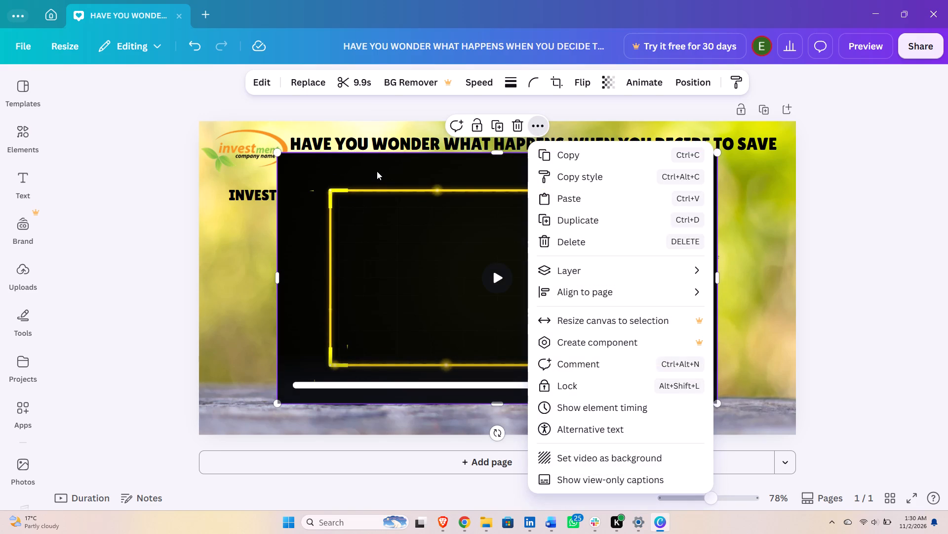
{"action": "left_click", "coordinate": [376, 171]}
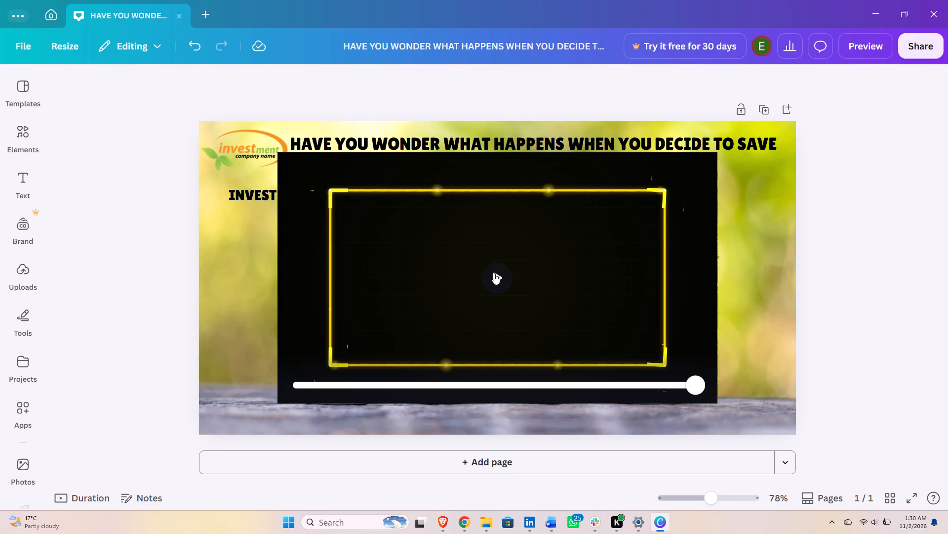
{"action": "left_click", "coordinate": [499, 278]}
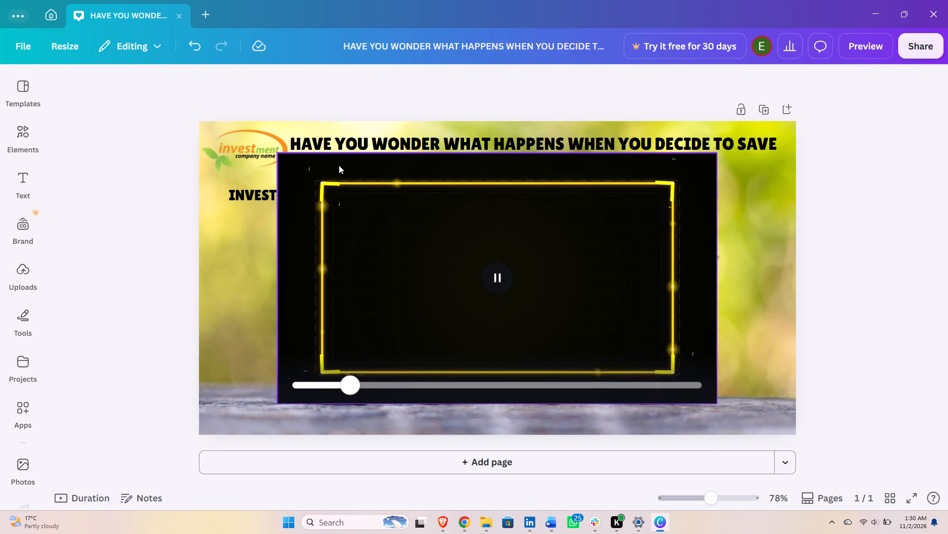
{"action": "left_click", "coordinate": [339, 165]}
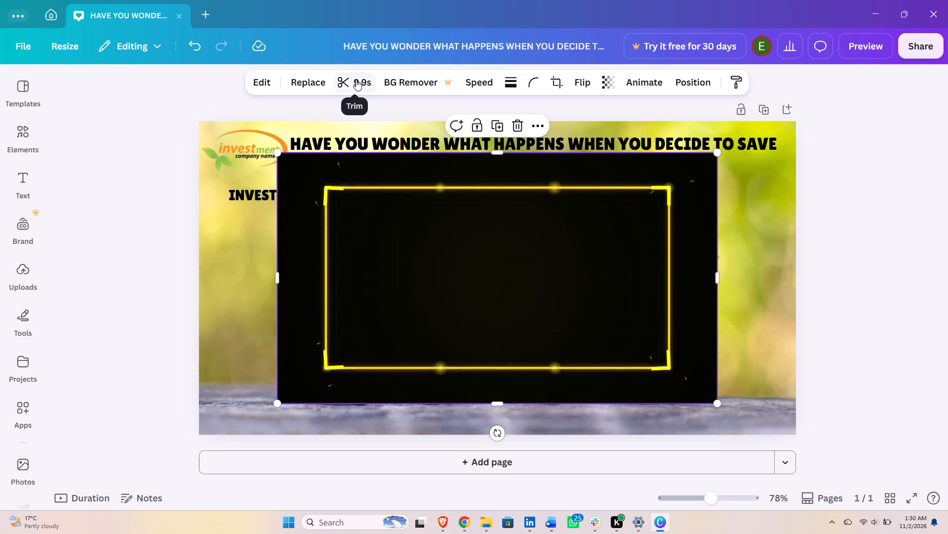
Examine the yellow frame video's editing options, including its filters, apps, speed and playback settings.
{"action": "left_click", "coordinate": [259, 80]}
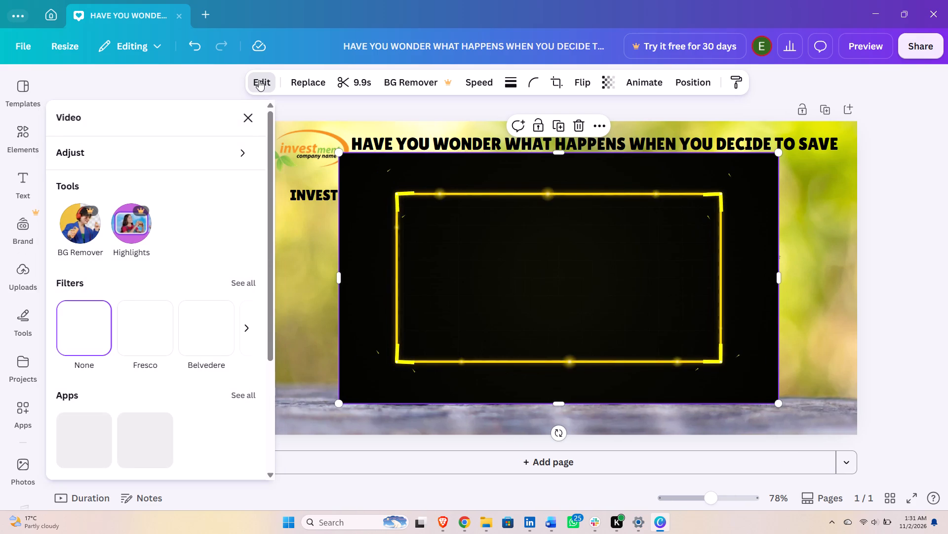
{"action": "scroll", "coordinate": [183, 326], "scroll_direction": "left", "scroll_amount": 1}
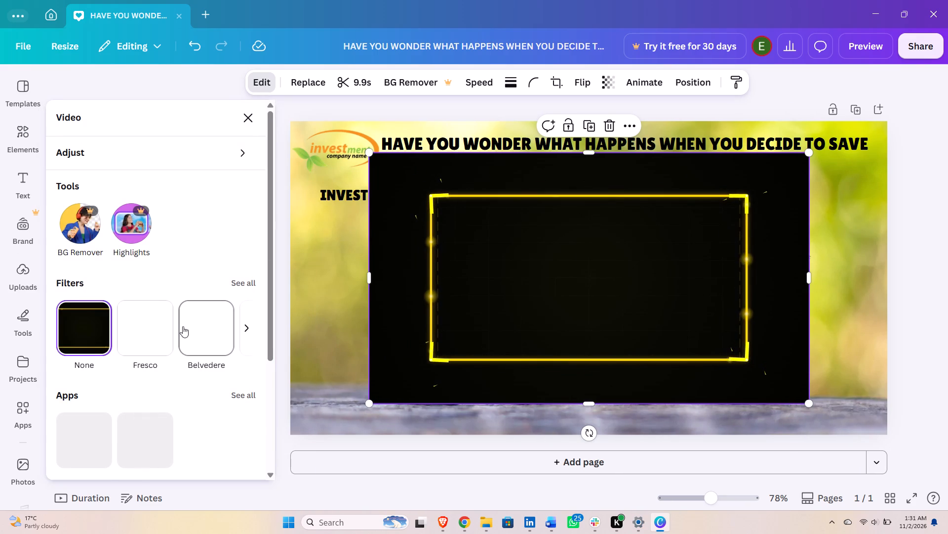
{"action": "scroll", "coordinate": [183, 326], "scroll_direction": "left", "scroll_amount": 3}
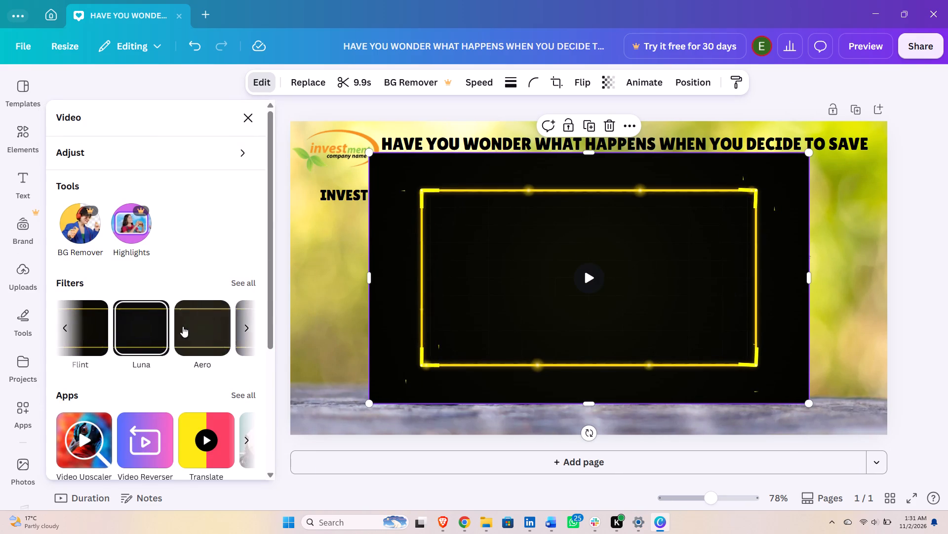
{"action": "scroll", "coordinate": [183, 326], "scroll_direction": "left", "scroll_amount": 3}
{"action": "scroll", "coordinate": [209, 419], "scroll_direction": "down", "scroll_amount": 3}
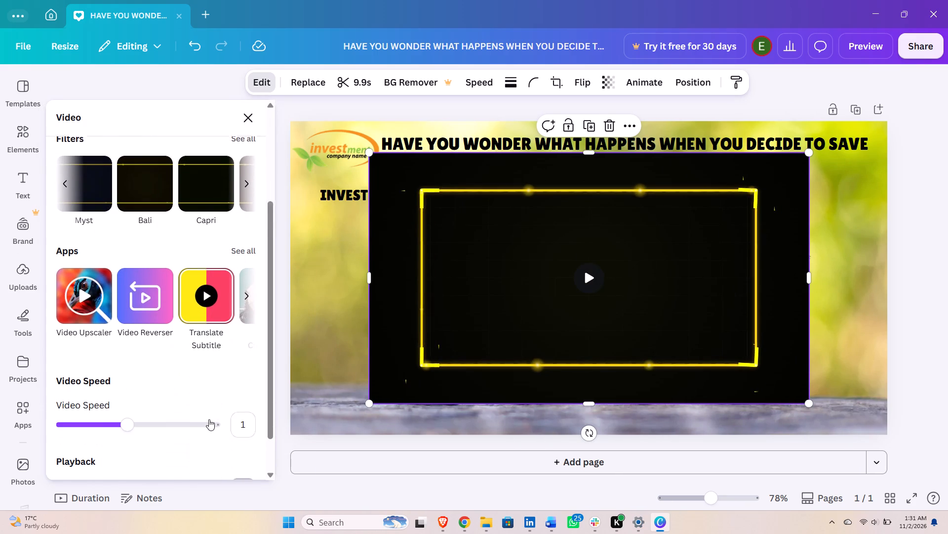
{"action": "scroll", "coordinate": [209, 419], "scroll_direction": "down", "scroll_amount": 3}
{"action": "scroll", "coordinate": [207, 374], "scroll_direction": "up", "scroll_amount": 3}
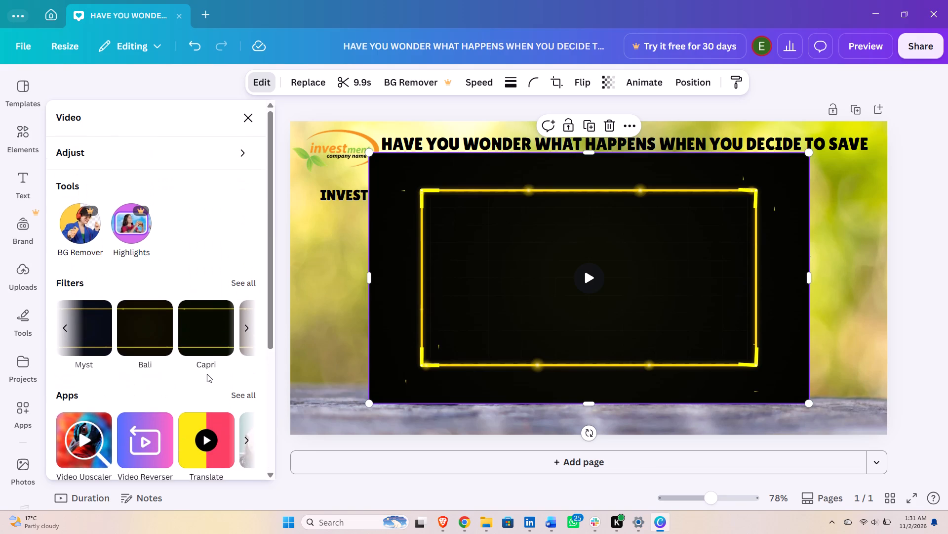
{"action": "right_click", "coordinate": [474, 269]}
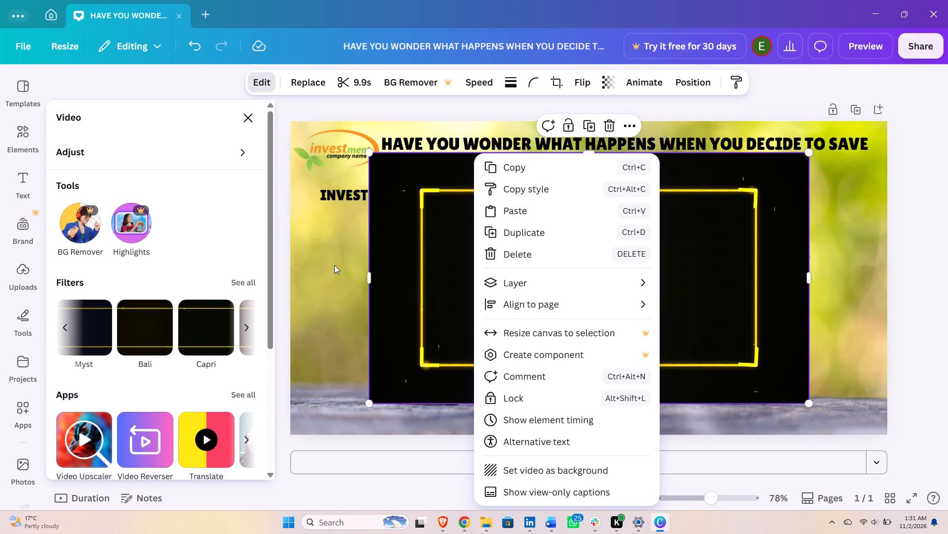
{"action": "scroll", "coordinate": [208, 217], "scroll_direction": "up", "scroll_amount": 2}
{"action": "left_click", "coordinate": [248, 112]}
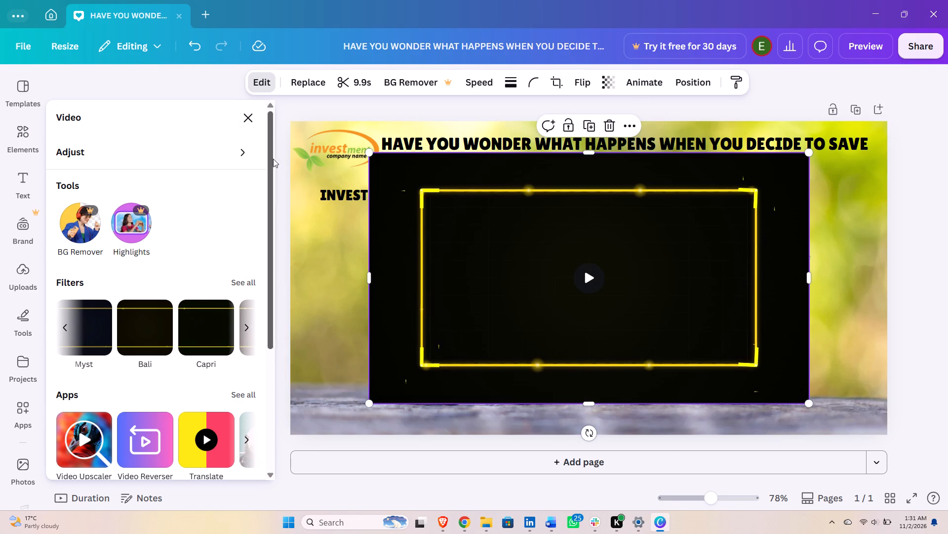
{"action": "left_click", "coordinate": [244, 115]}
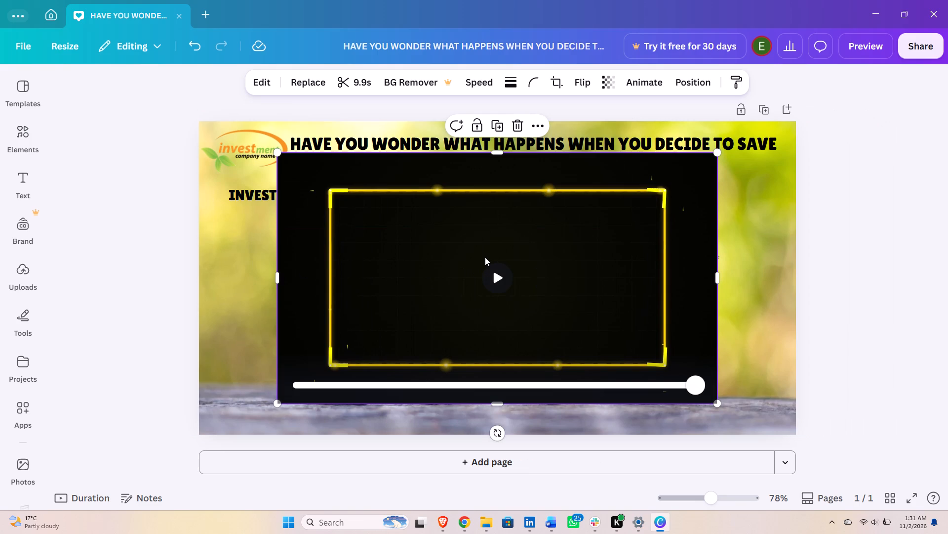
{"action": "left_click", "coordinate": [485, 257]}
{"action": "double_click", "coordinate": [485, 257]}
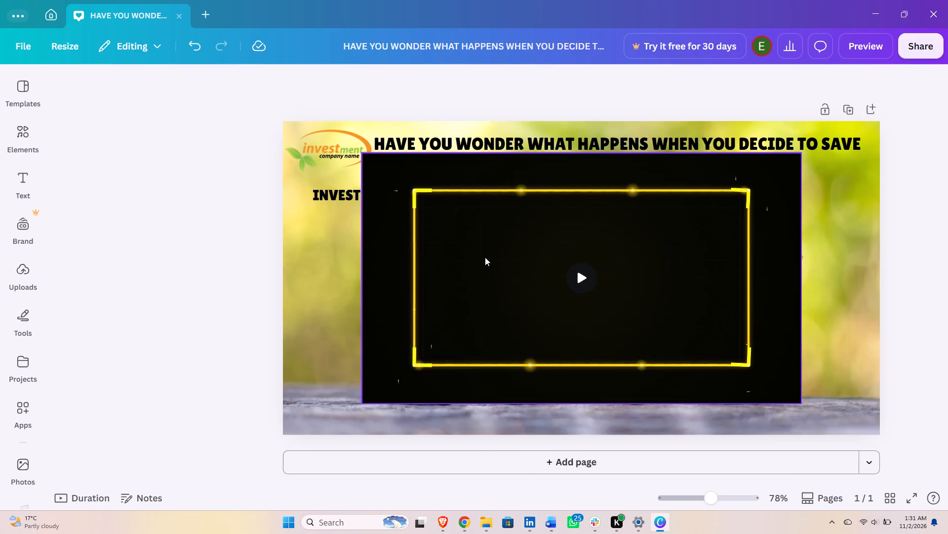
{"action": "left_click", "coordinate": [485, 257]}
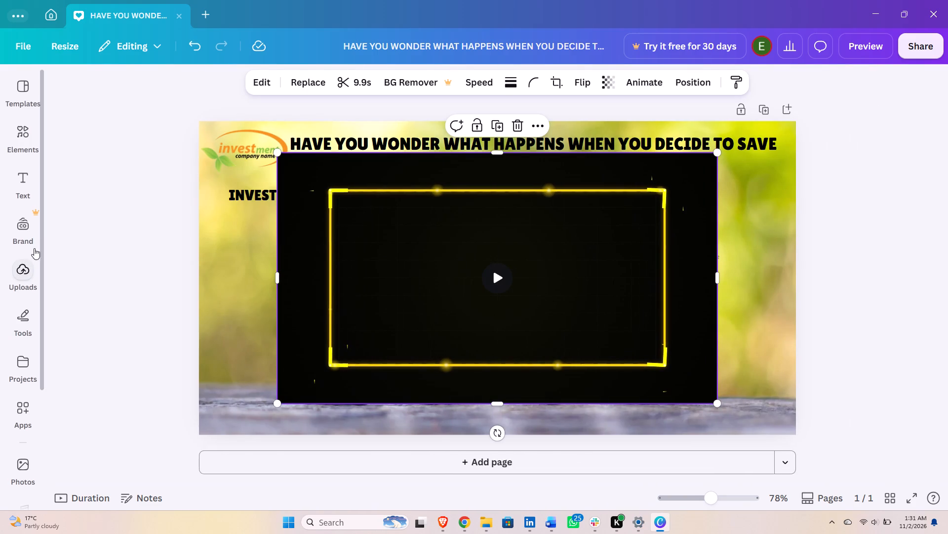
Browse further through the videos in the RECTANGLE element results for another frame design.
{"action": "left_click", "coordinate": [24, 149]}
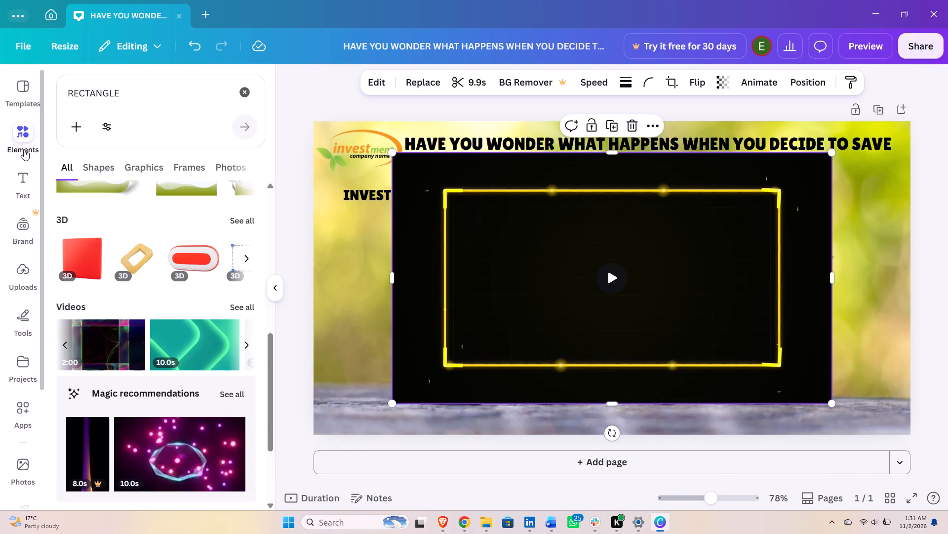
{"action": "scroll", "coordinate": [169, 383], "scroll_direction": "down", "scroll_amount": 1}
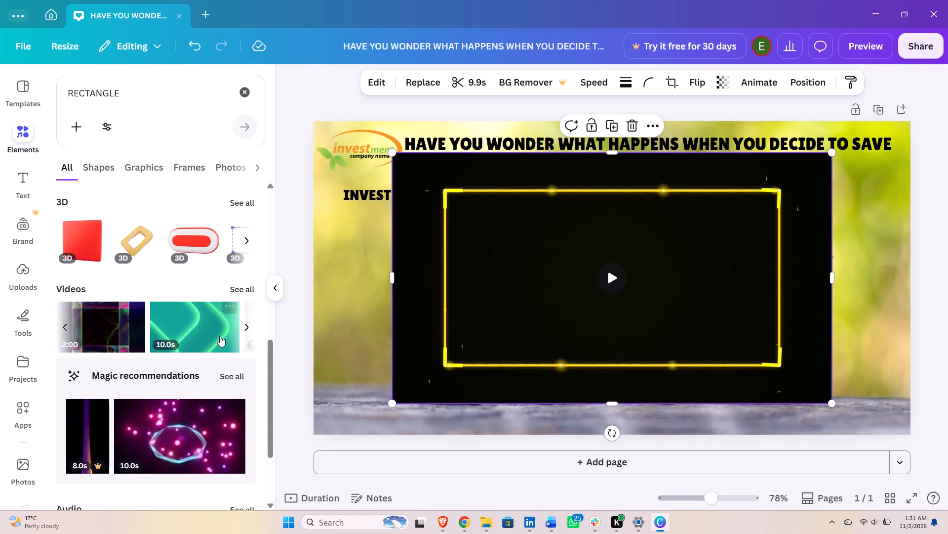
{"action": "left_click", "coordinate": [253, 323]}
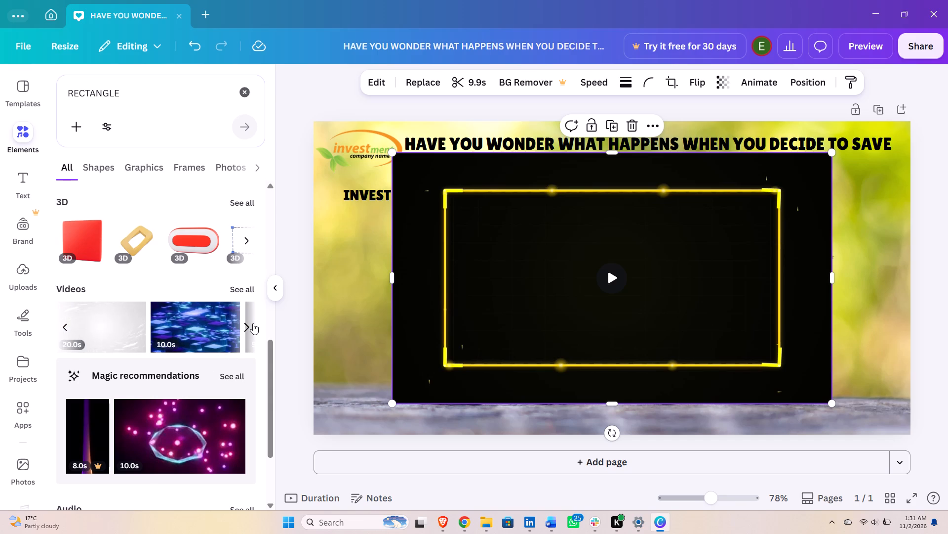
{"action": "left_click", "coordinate": [244, 328]}
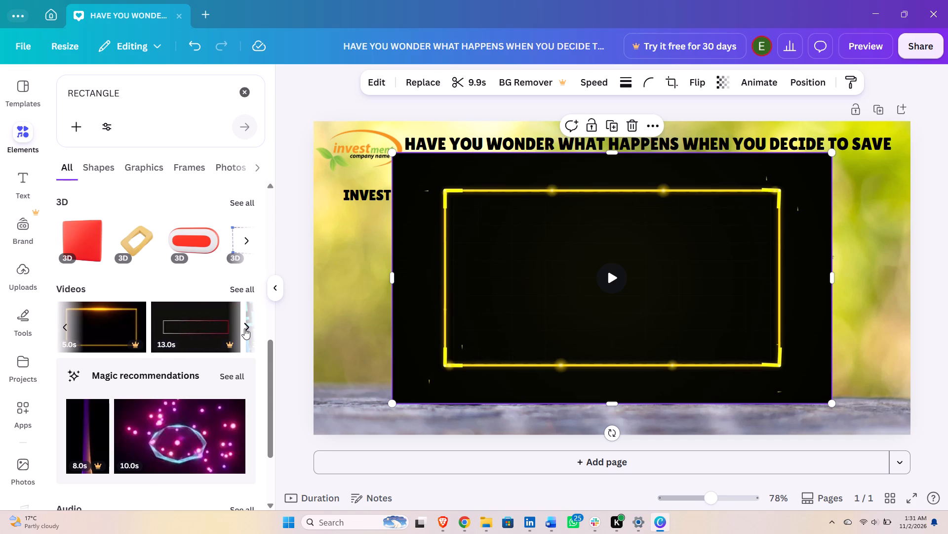
{"action": "left_click", "coordinate": [244, 328]}
{"action": "left_click", "coordinate": [244, 328]}
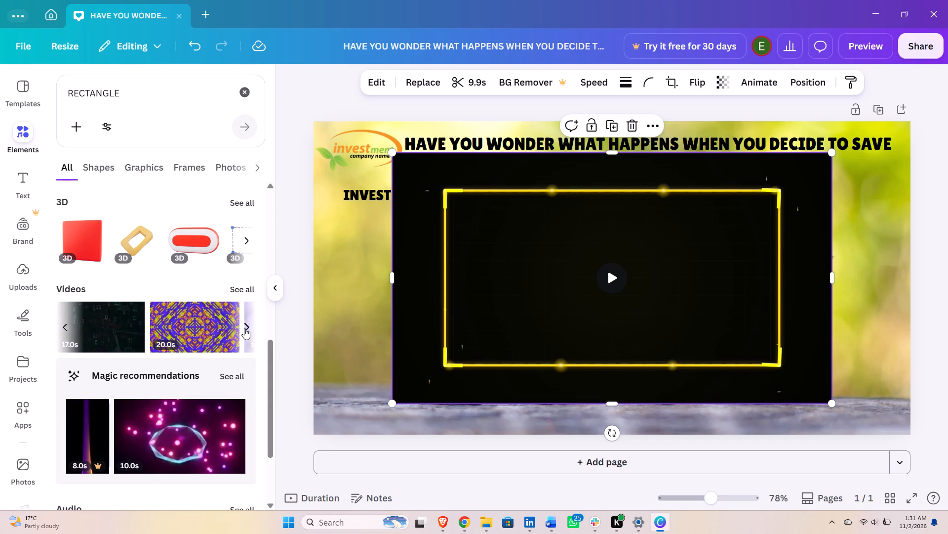
{"action": "left_click", "coordinate": [244, 328]}
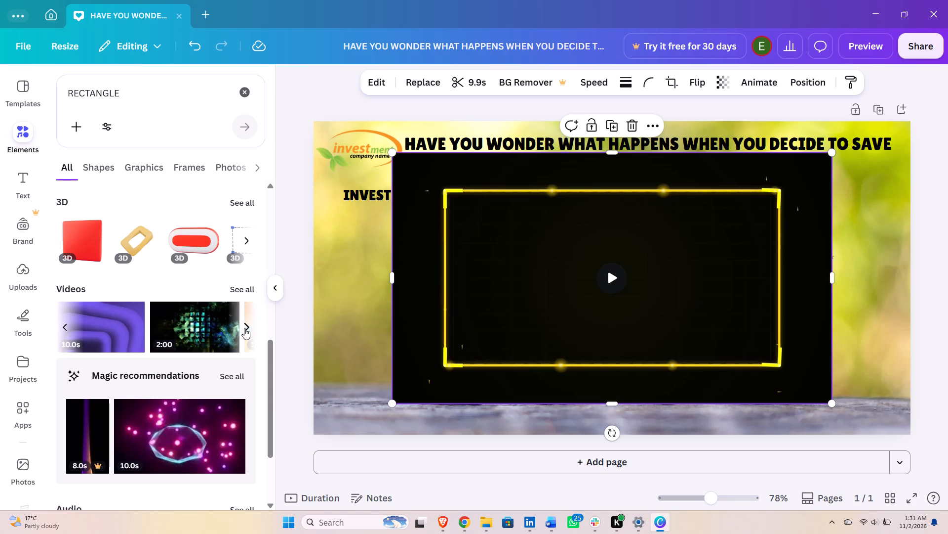
Delete the glowing yellow rectangle frame video from the page.
{"action": "left_click", "coordinate": [631, 131]}
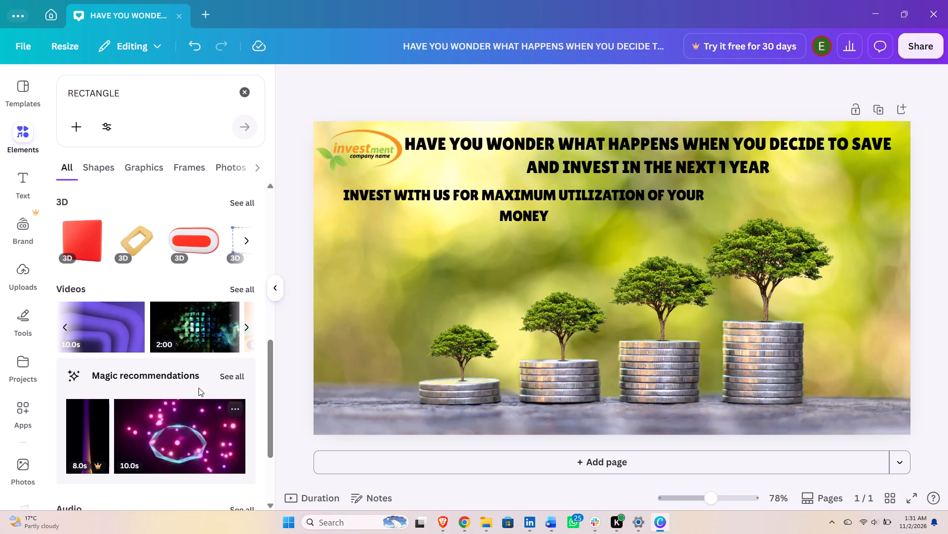
Look through the rest of the RECTANGLE element results, from audio and videos back up to shapes and graphics.
{"action": "scroll", "coordinate": [205, 360], "scroll_direction": "down", "scroll_amount": 8}
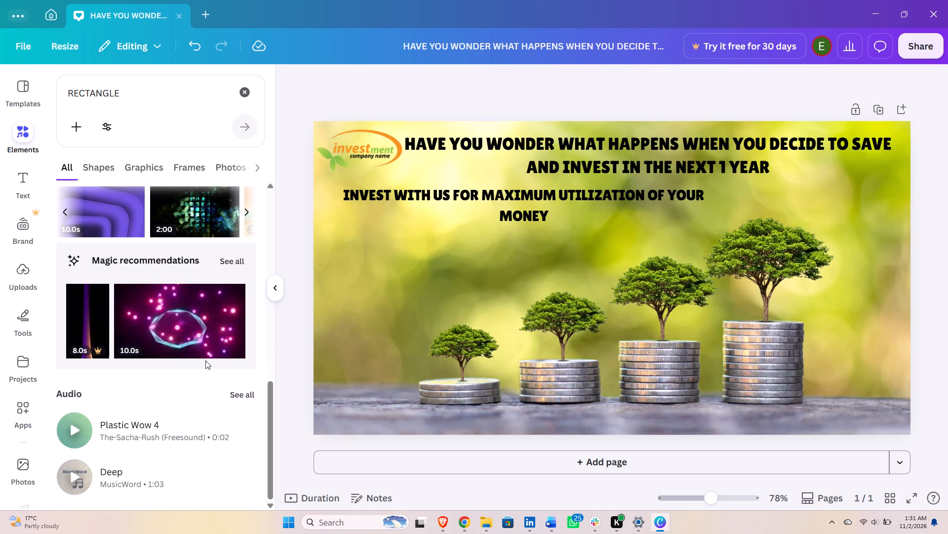
{"action": "scroll", "coordinate": [205, 360], "scroll_direction": "up", "scroll_amount": 6}
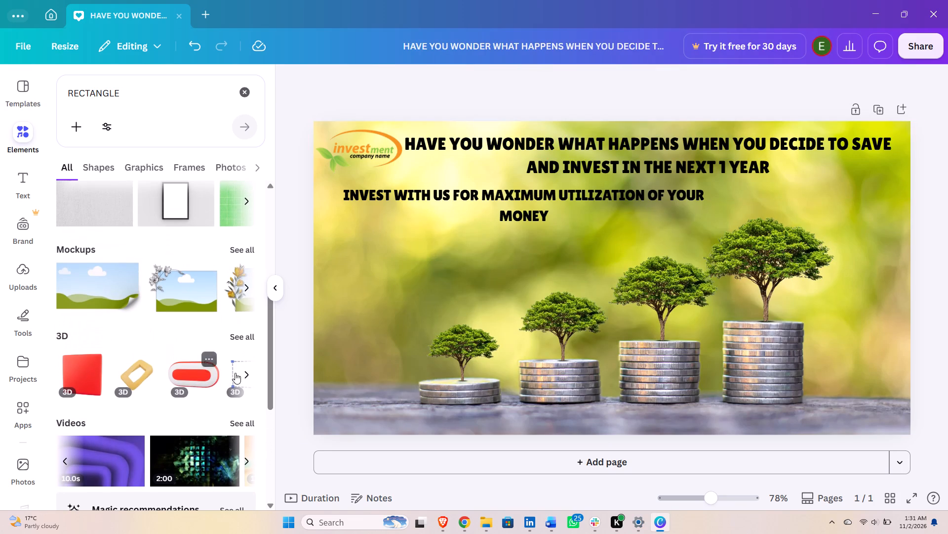
{"action": "scroll", "coordinate": [224, 298], "scroll_direction": "up", "scroll_amount": 2}
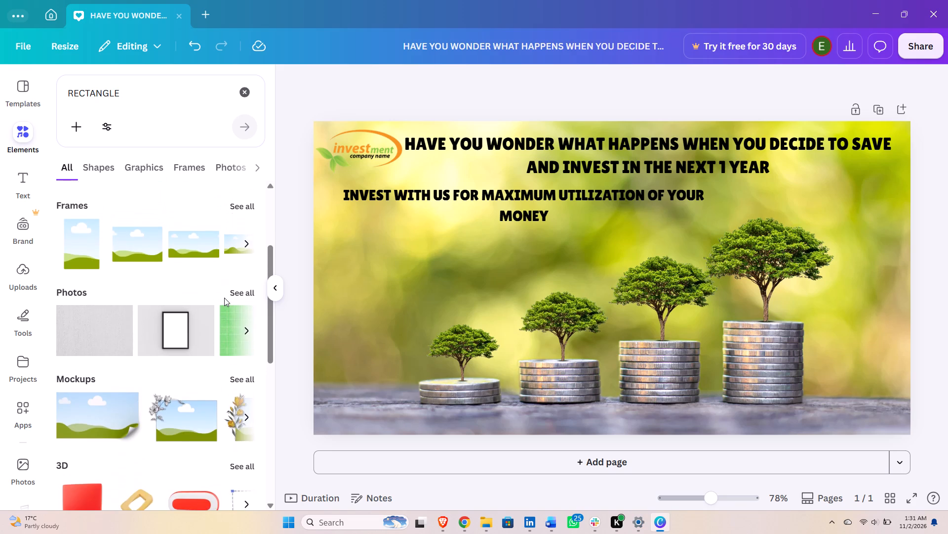
{"action": "scroll", "coordinate": [224, 298], "scroll_direction": "up", "scroll_amount": 6}
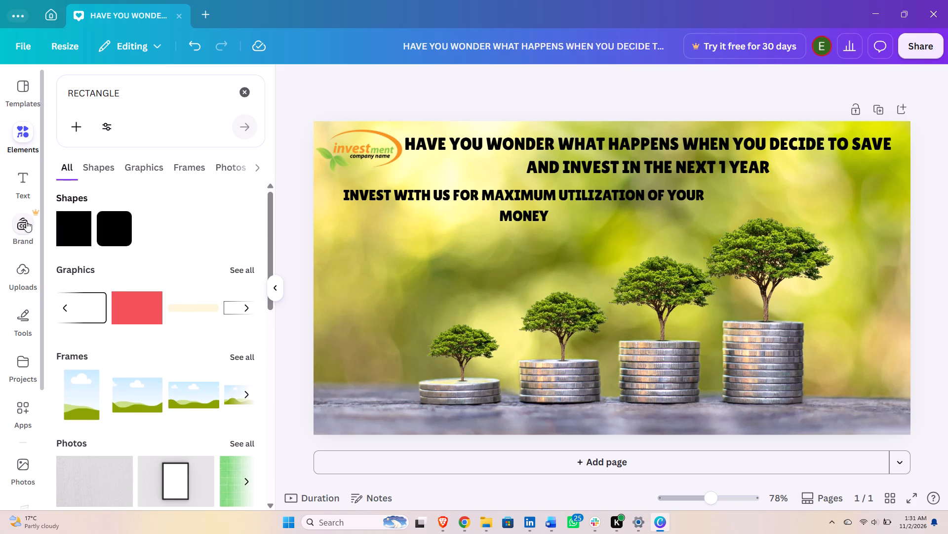
Browse the templates, brand kit, uploaded images, drawing tools and existing projects for something to use in the design.
{"action": "left_click", "coordinate": [26, 97]}
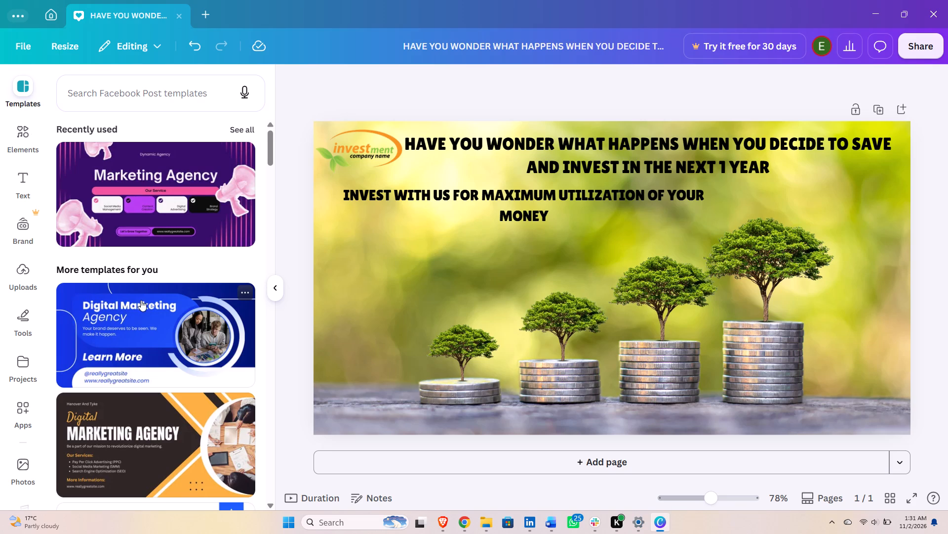
{"action": "scroll", "coordinate": [141, 300], "scroll_direction": "down", "scroll_amount": 4}
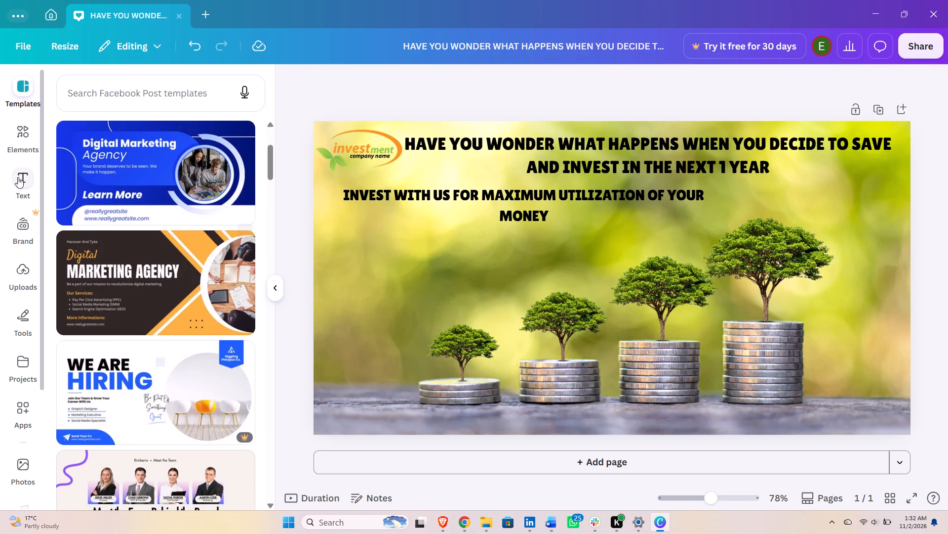
{"action": "left_click", "coordinate": [25, 225]}
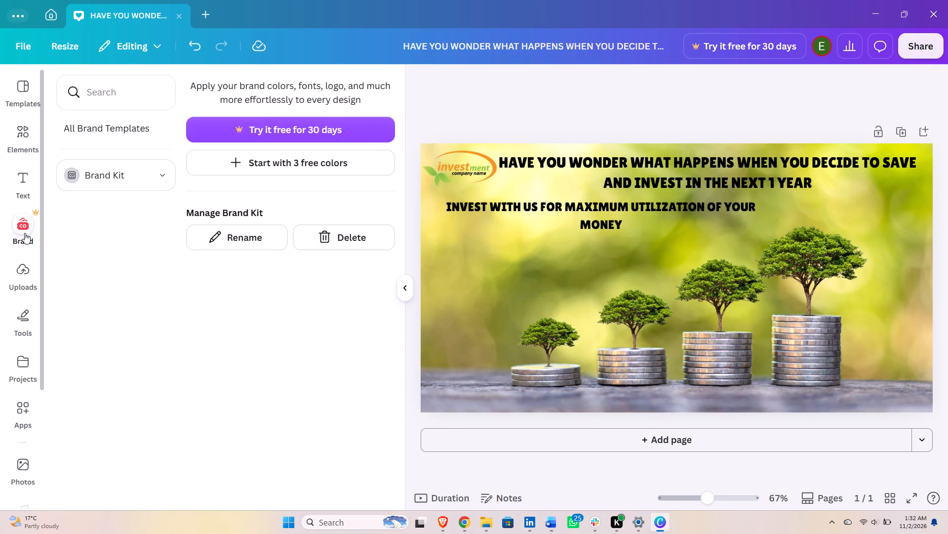
{"action": "left_click", "coordinate": [18, 276]}
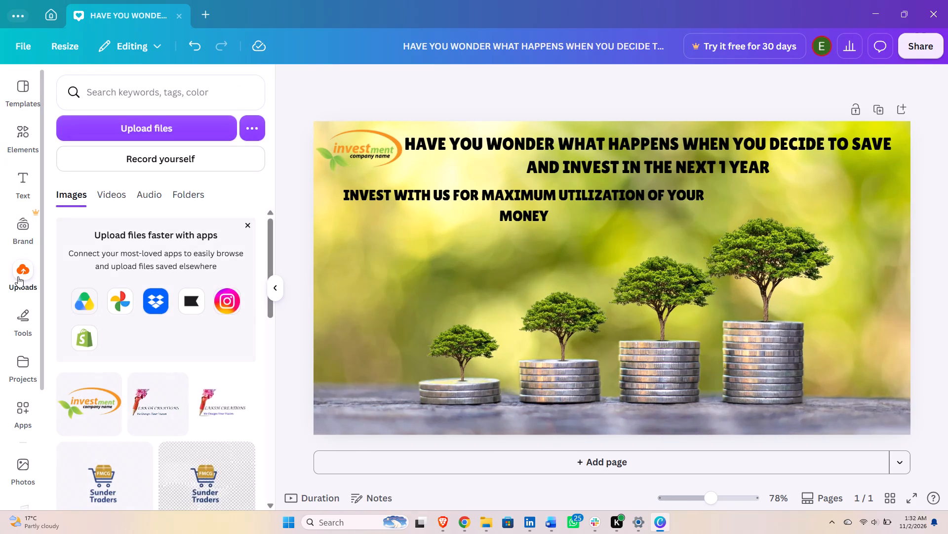
{"action": "scroll", "coordinate": [161, 361], "scroll_direction": "down", "scroll_amount": 4}
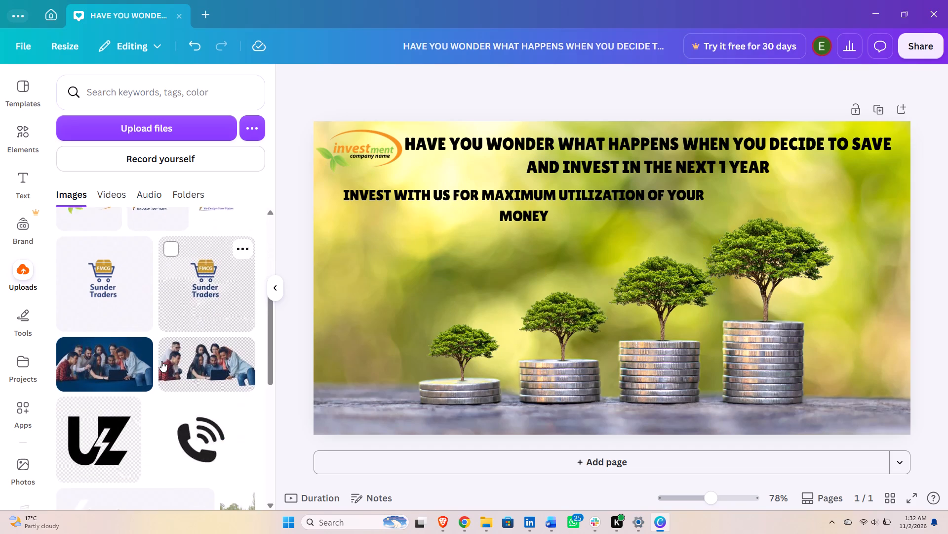
{"action": "scroll", "coordinate": [161, 361], "scroll_direction": "down", "scroll_amount": 7}
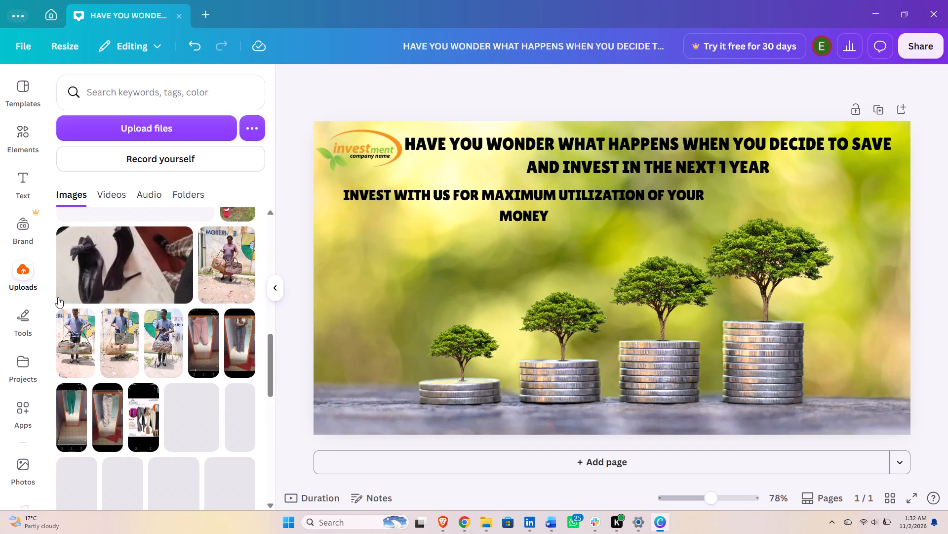
{"action": "left_click", "coordinate": [21, 312]}
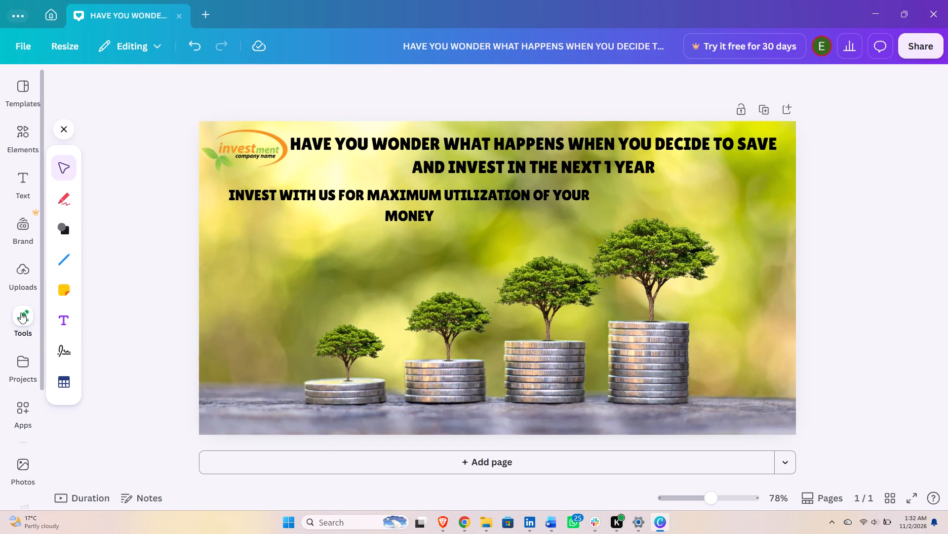
{"action": "left_click", "coordinate": [22, 356]}
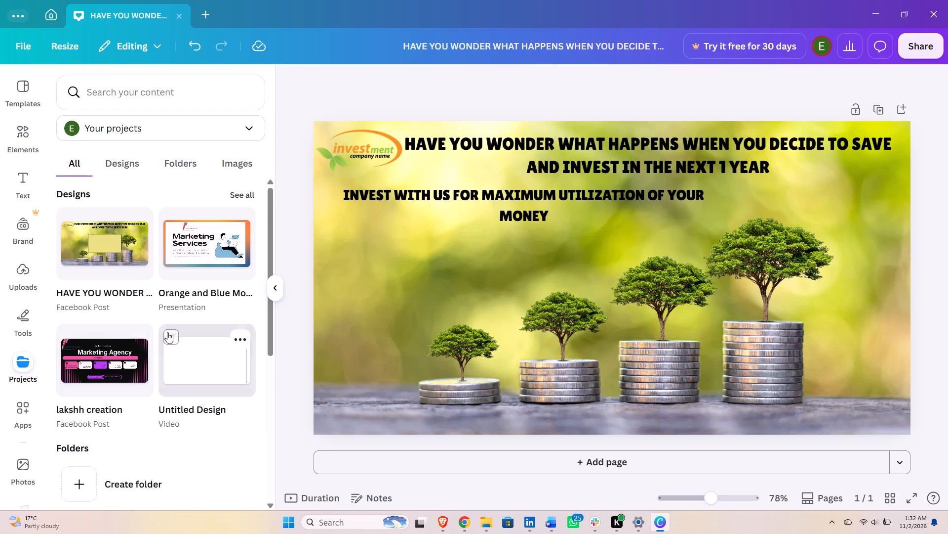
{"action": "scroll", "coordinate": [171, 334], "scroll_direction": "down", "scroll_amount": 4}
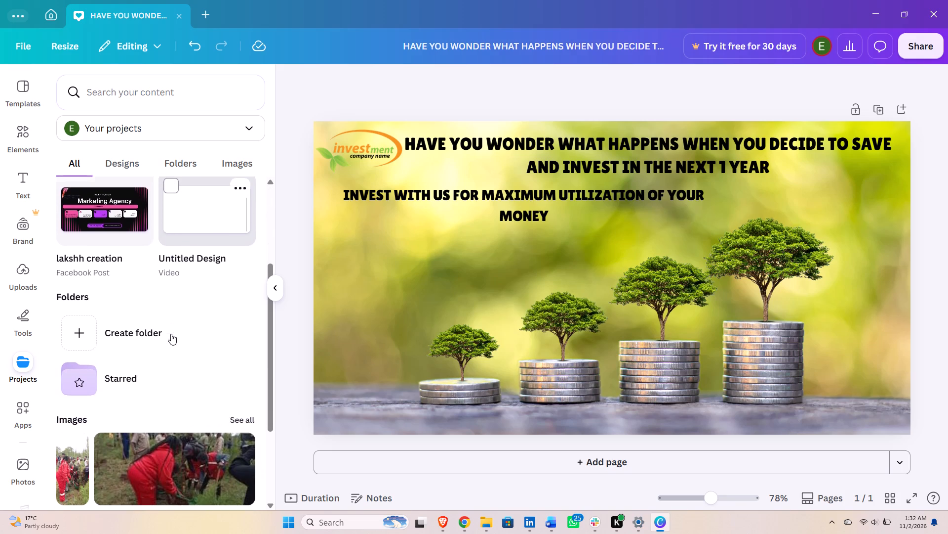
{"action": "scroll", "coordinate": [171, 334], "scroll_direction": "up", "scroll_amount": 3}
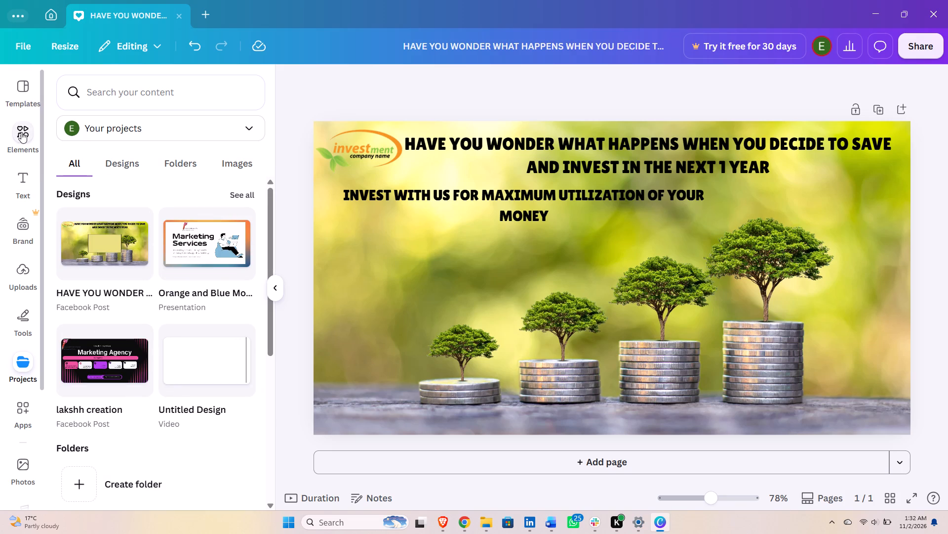
Browse the RECTANGLE element results again, checking the videos, magic recommendations, mockups, photos and frames for a suitable design.
{"action": "left_click", "coordinate": [21, 132]}
{"action": "scroll", "coordinate": [205, 321], "scroll_direction": "down", "scroll_amount": 2}
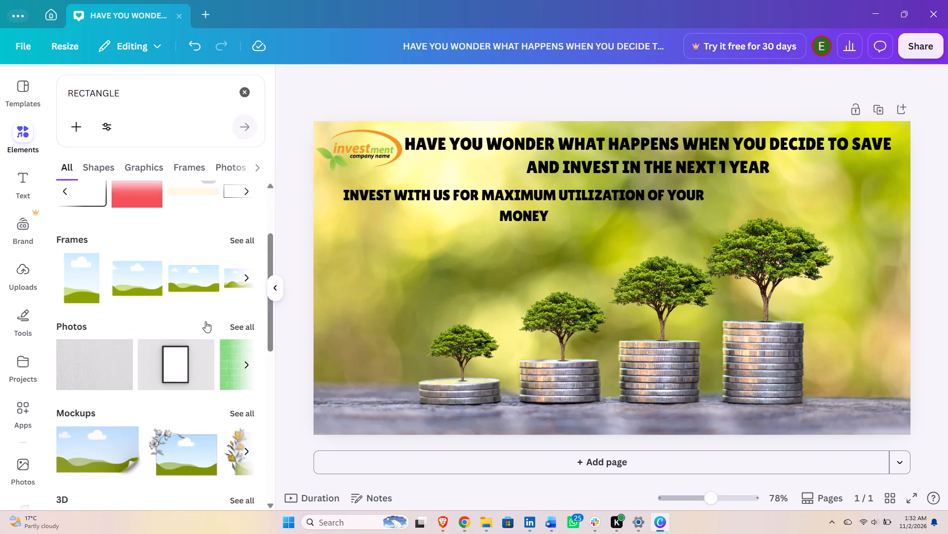
{"action": "scroll", "coordinate": [205, 321], "scroll_direction": "down", "scroll_amount": 7}
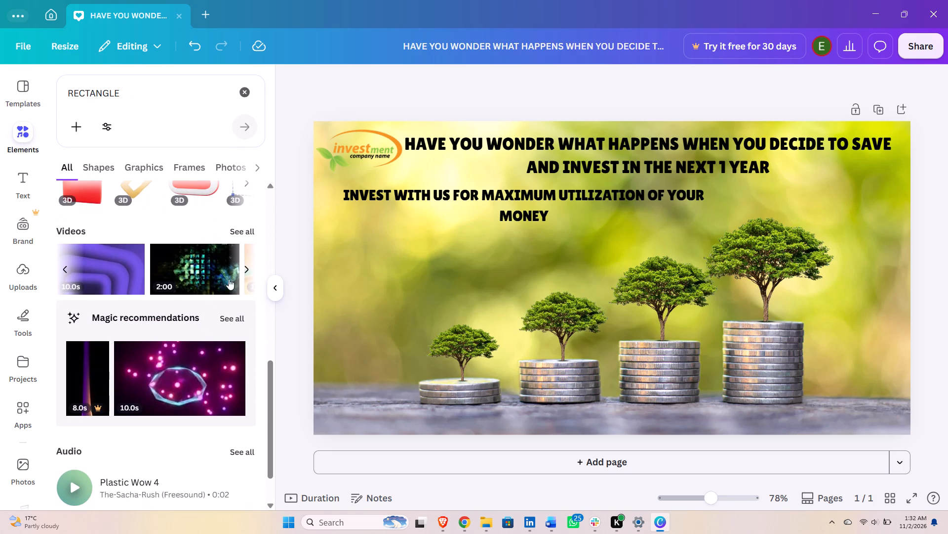
{"action": "left_click", "coordinate": [248, 266]}
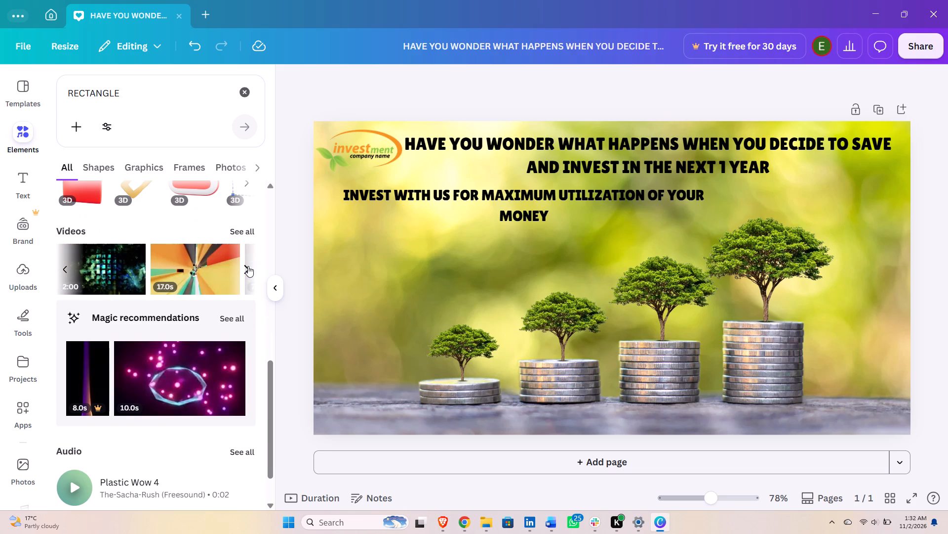
{"action": "scroll", "coordinate": [193, 297], "scroll_direction": "down", "scroll_amount": 6}
{"action": "scroll", "coordinate": [193, 297], "scroll_direction": "up", "scroll_amount": 1}
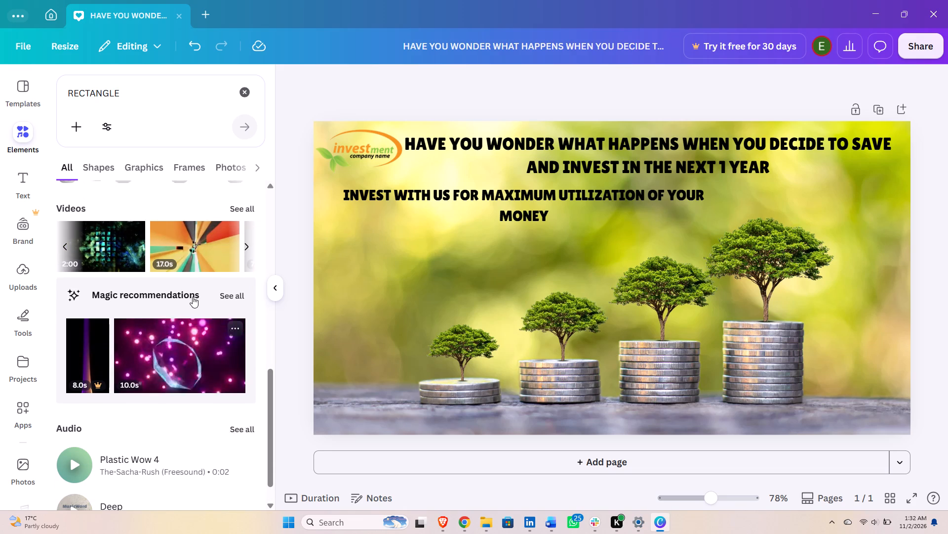
{"action": "scroll", "coordinate": [193, 297], "scroll_direction": "up", "scroll_amount": 2}
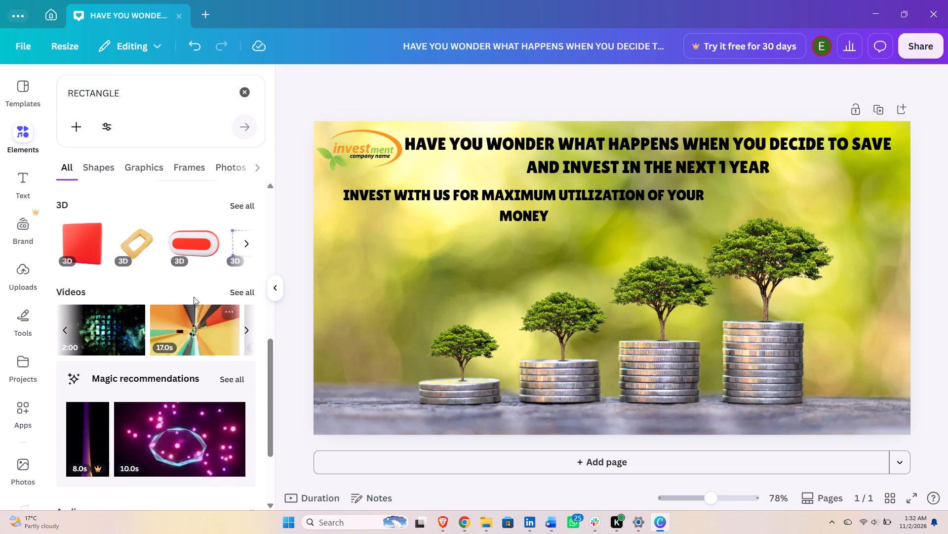
{"action": "scroll", "coordinate": [194, 296], "scroll_direction": "up", "scroll_amount": 2}
{"action": "scroll", "coordinate": [202, 282], "scroll_direction": "left", "scroll_amount": 1}
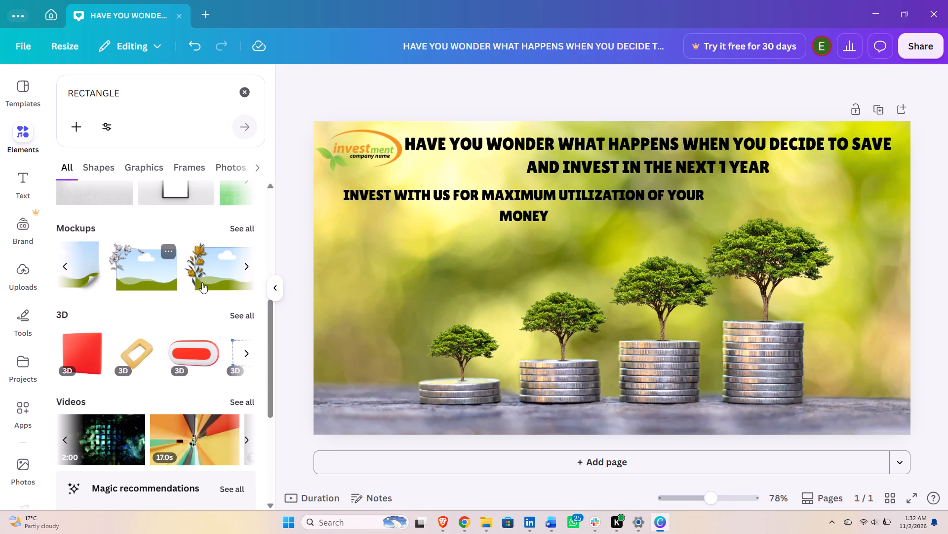
{"action": "scroll", "coordinate": [202, 282], "scroll_direction": "left", "scroll_amount": 5}
{"action": "scroll", "coordinate": [202, 282], "scroll_direction": "up", "scroll_amount": 3}
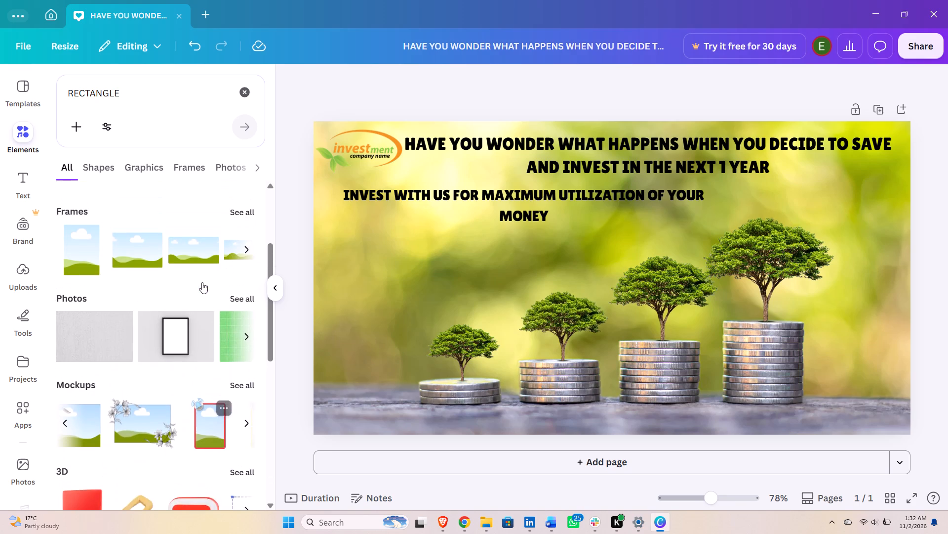
Add the recently used TALK TO US contact text combination to the page and hide the side panel.
{"action": "left_click", "coordinate": [23, 179]}
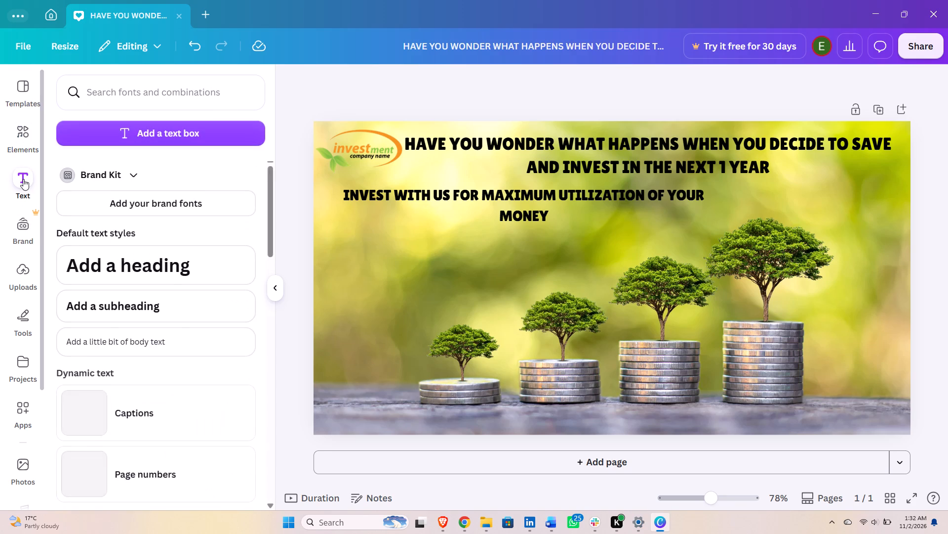
{"action": "scroll", "coordinate": [130, 311], "scroll_direction": "down", "scroll_amount": 3}
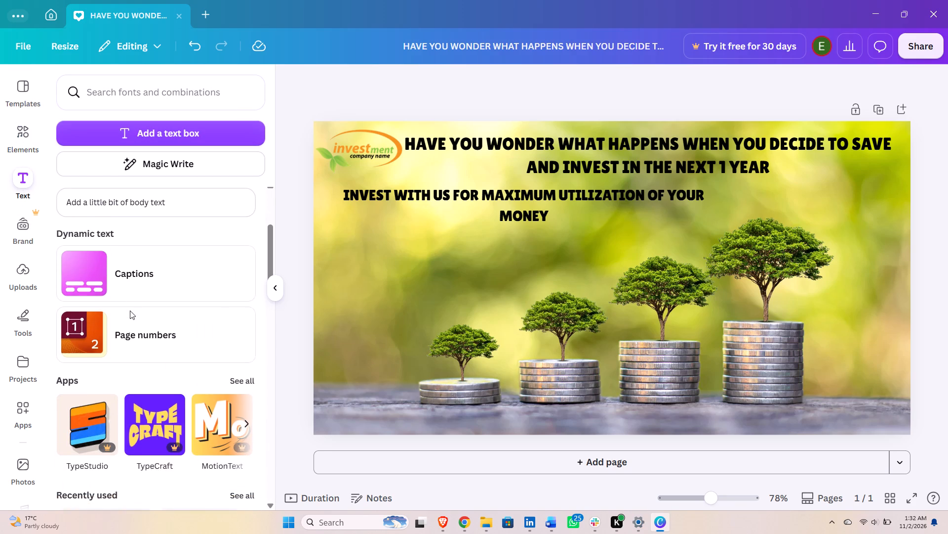
{"action": "scroll", "coordinate": [130, 311], "scroll_direction": "down", "scroll_amount": 6}
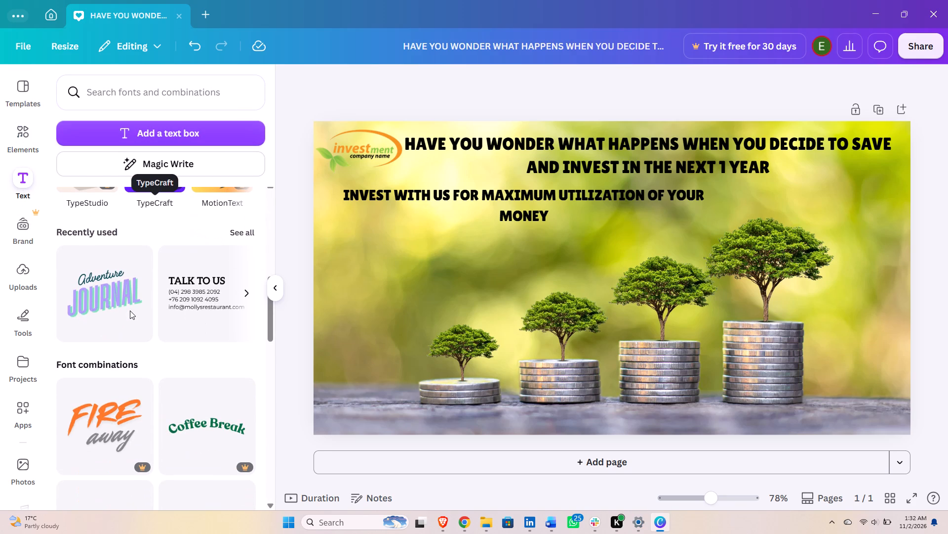
{"action": "scroll", "coordinate": [130, 311], "scroll_direction": "down", "scroll_amount": 2}
{"action": "left_click", "coordinate": [200, 277]}
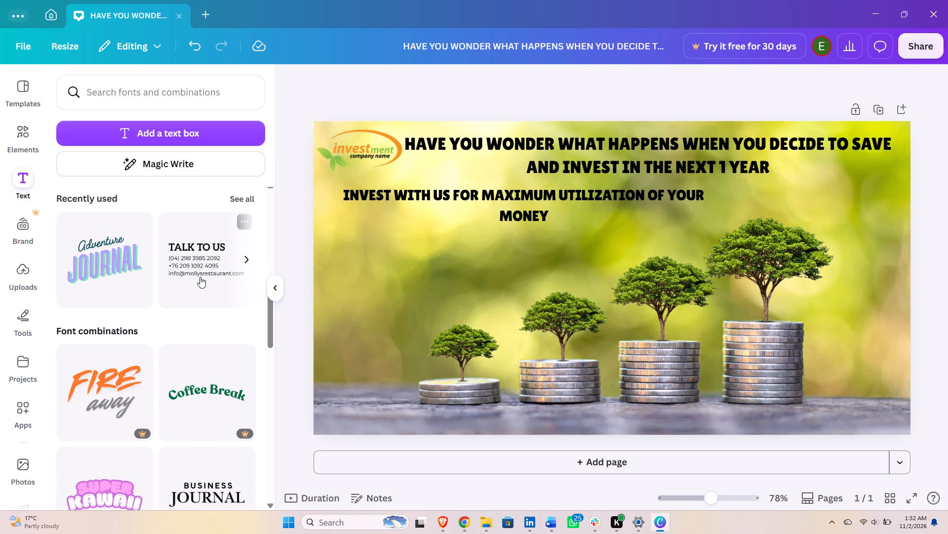
{"action": "left_click", "coordinate": [271, 287]}
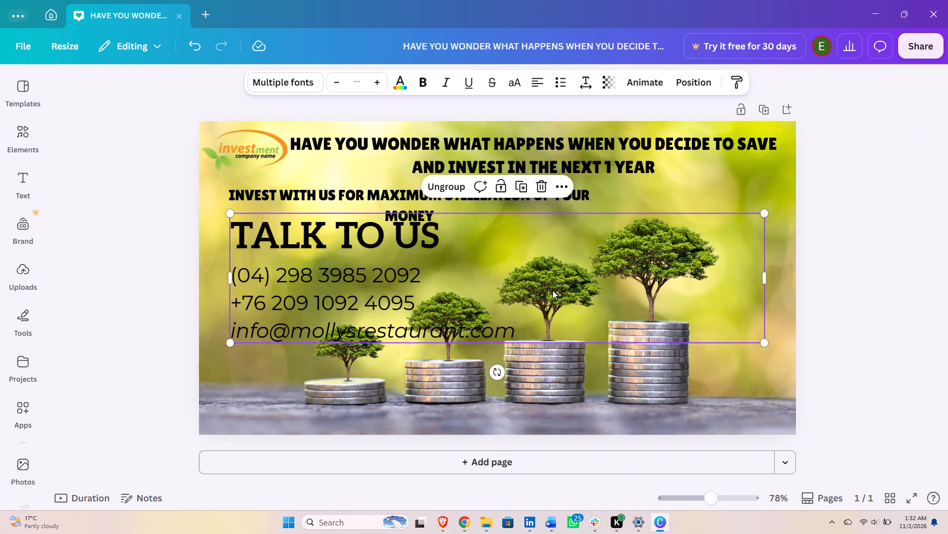
Shrink the TALK TO US contact block and place it against the page's left edge, between the slogan and the smallest coin stack.
{"action": "left_click_drag", "start_coordinate": [764, 343], "coordinate": [407, 333]}
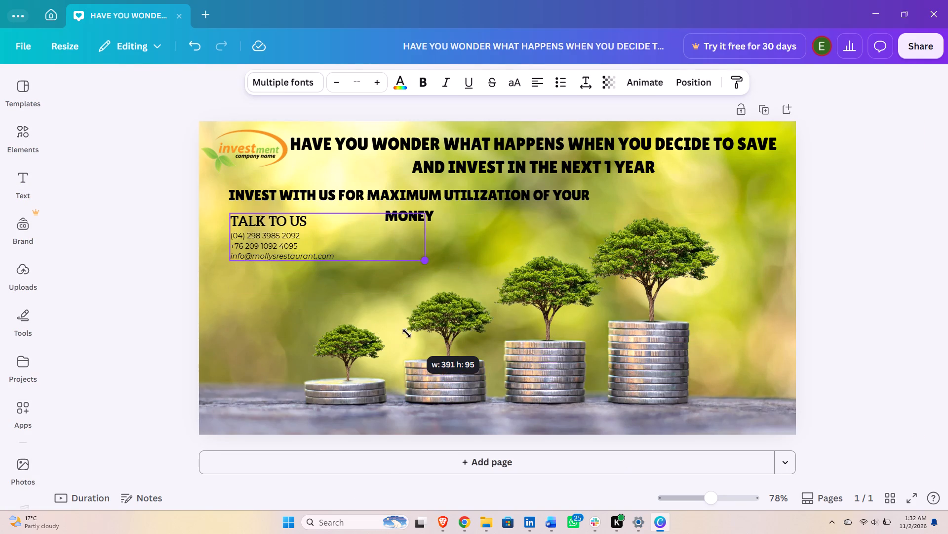
{"action": "left_click_drag", "start_coordinate": [407, 333], "coordinate": [392, 309]}
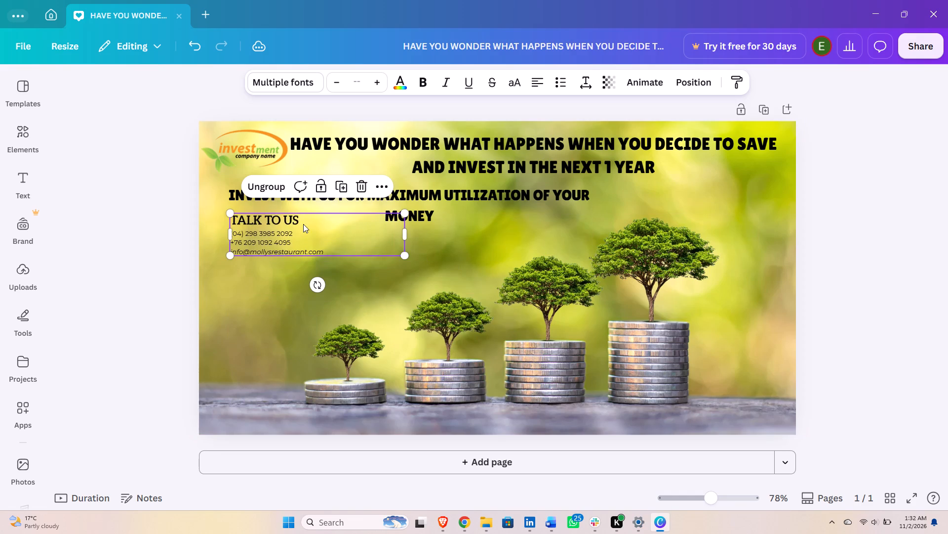
{"action": "left_click_drag", "start_coordinate": [297, 221], "coordinate": [270, 372]}
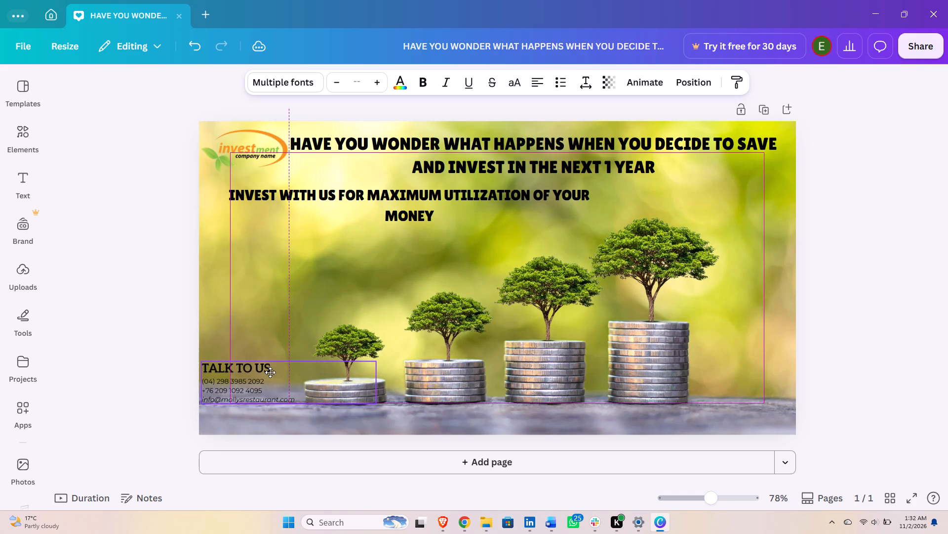
{"action": "left_click_drag", "start_coordinate": [270, 372], "coordinate": [271, 386]}
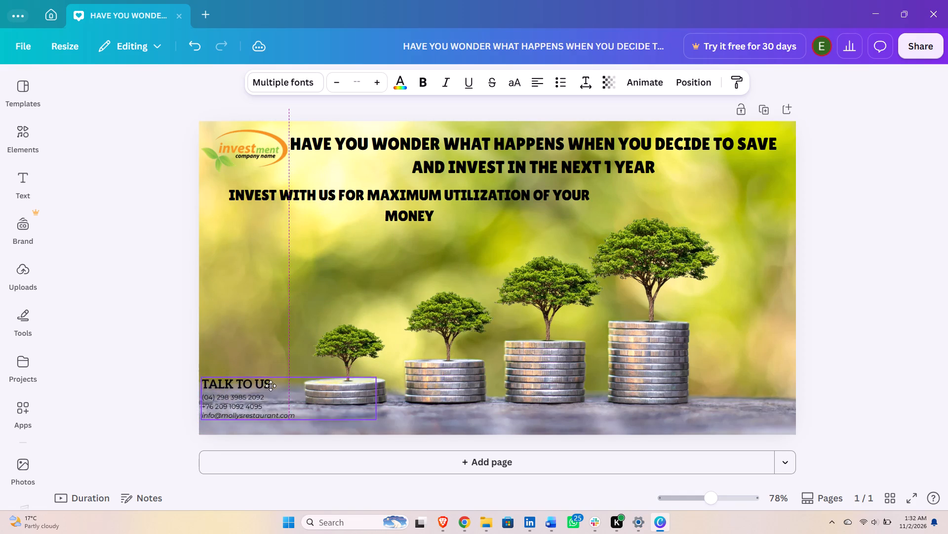
{"action": "left_click_drag", "start_coordinate": [271, 386], "coordinate": [269, 397]}
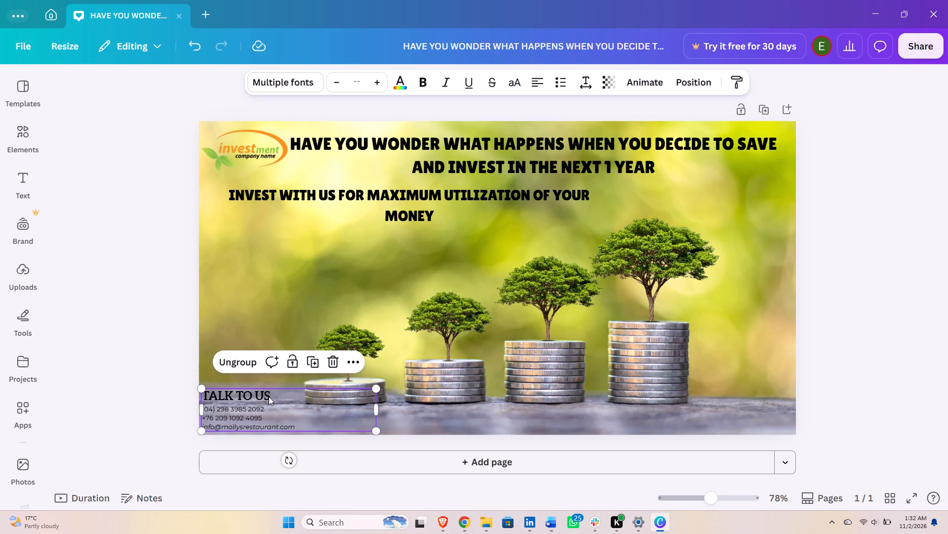
{"action": "left_click_drag", "start_coordinate": [262, 416], "coordinate": [265, 330]}
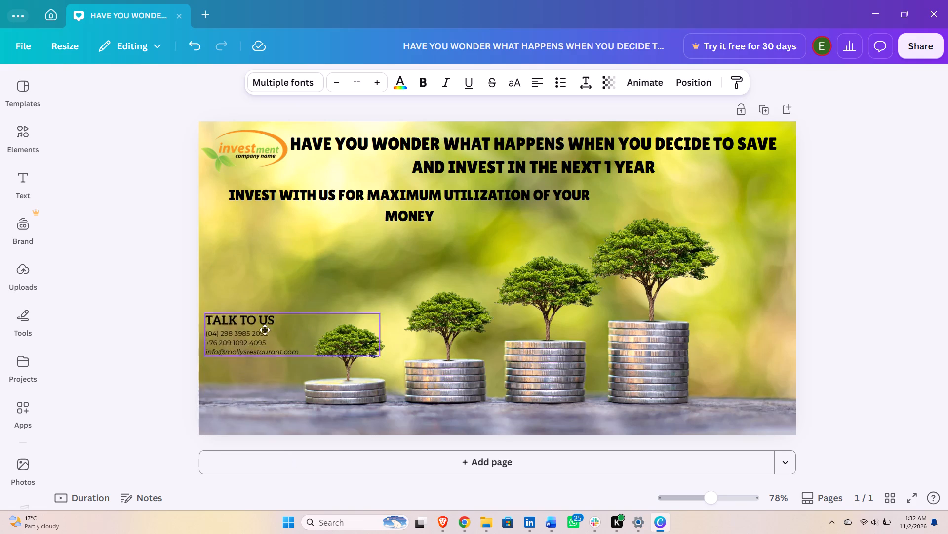
{"action": "left_click_drag", "start_coordinate": [265, 330], "coordinate": [261, 282]}
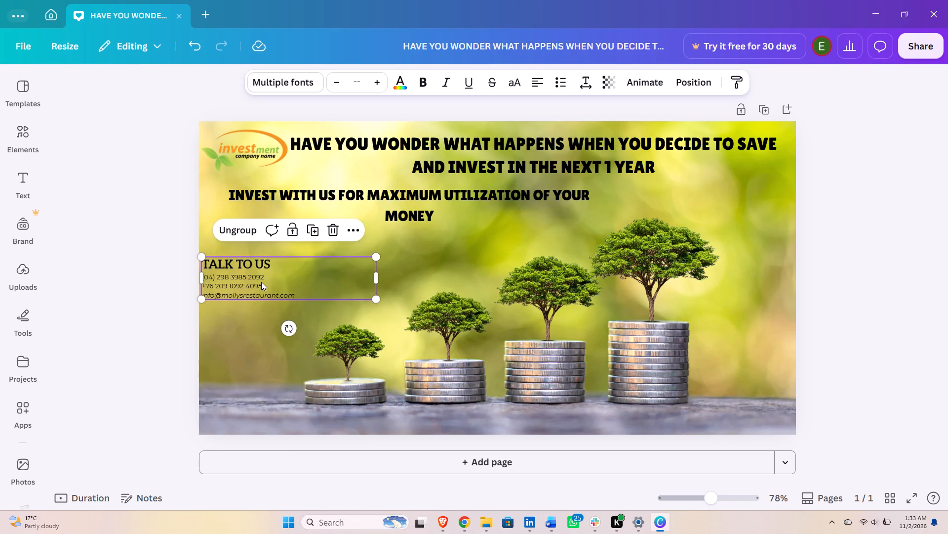
Scale the TALK TO US contact block down further, keeping it against the page's left edge.
{"action": "left_click_drag", "start_coordinate": [379, 298], "coordinate": [379, 305]}
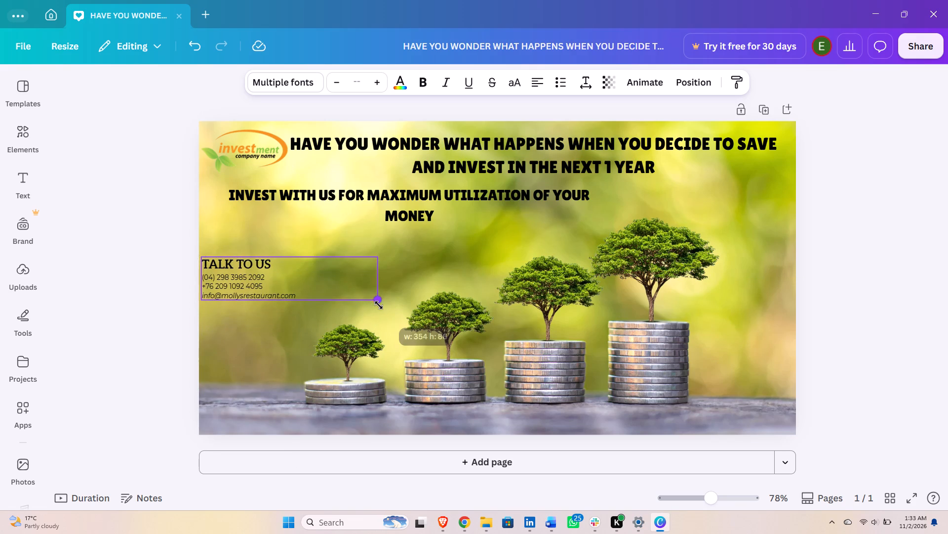
{"action": "left_click_drag", "start_coordinate": [379, 305], "coordinate": [298, 295]}
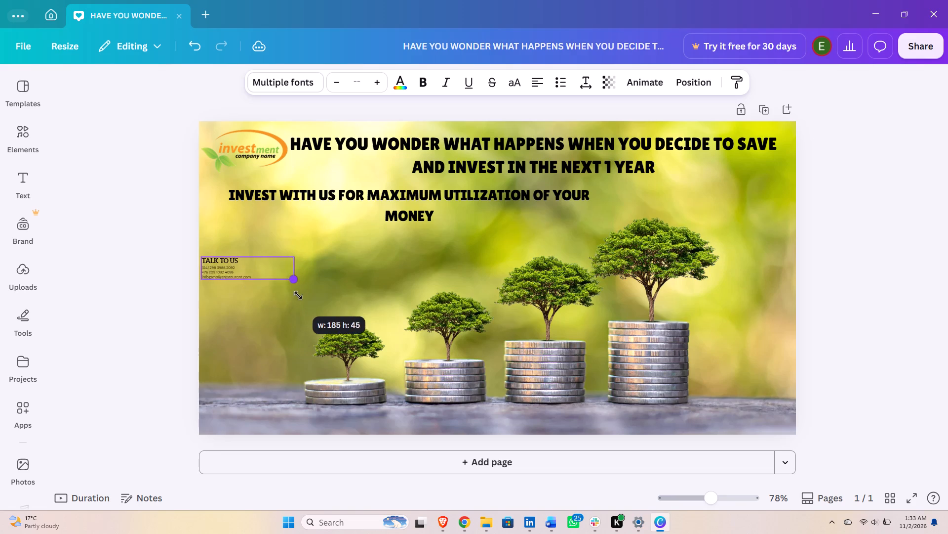
{"action": "left_click_drag", "start_coordinate": [298, 295], "coordinate": [319, 297]}
Enlarge the contact block's text to size 23 for the heading and 17.4 for the details, widening it so the email fits one line.
{"action": "triple_click", "coordinate": [377, 78]}
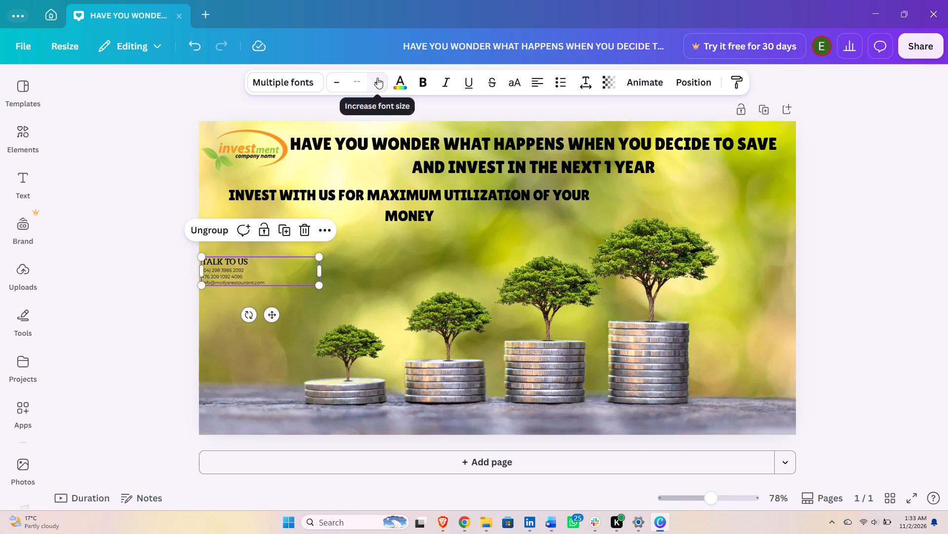
{"action": "triple_click", "coordinate": [377, 78]}
{"action": "triple_click", "coordinate": [377, 78]}
{"action": "double_click", "coordinate": [377, 78]}
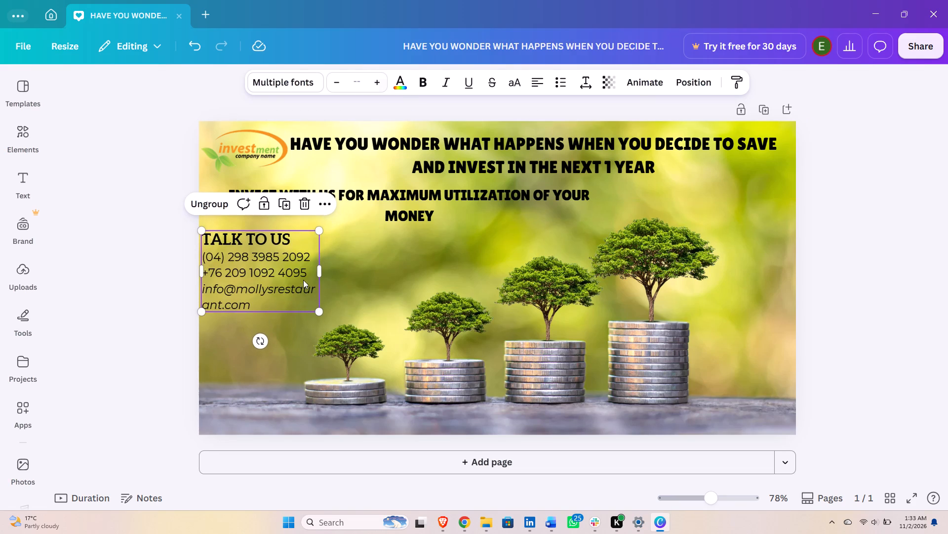
{"action": "left_click_drag", "start_coordinate": [317, 271], "coordinate": [412, 256]}
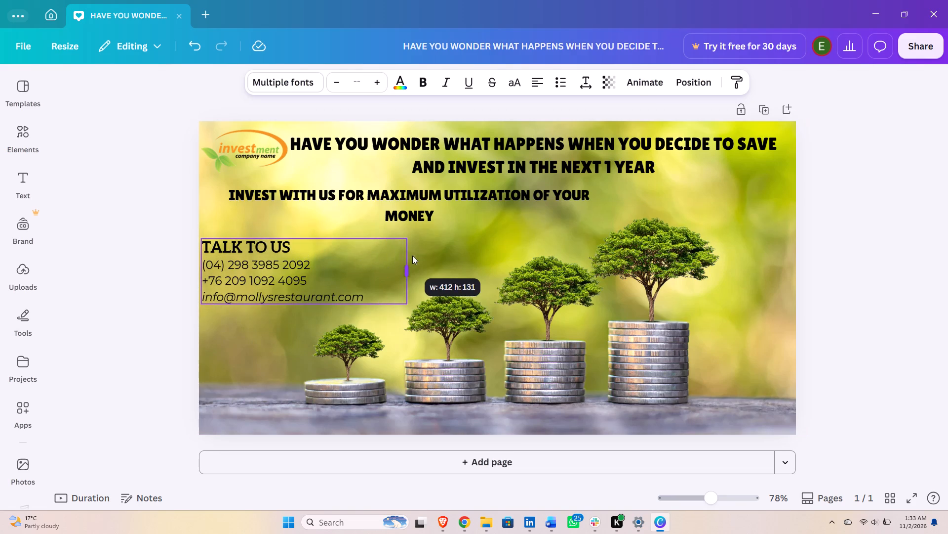
{"action": "left_click_drag", "start_coordinate": [412, 256], "coordinate": [371, 264]}
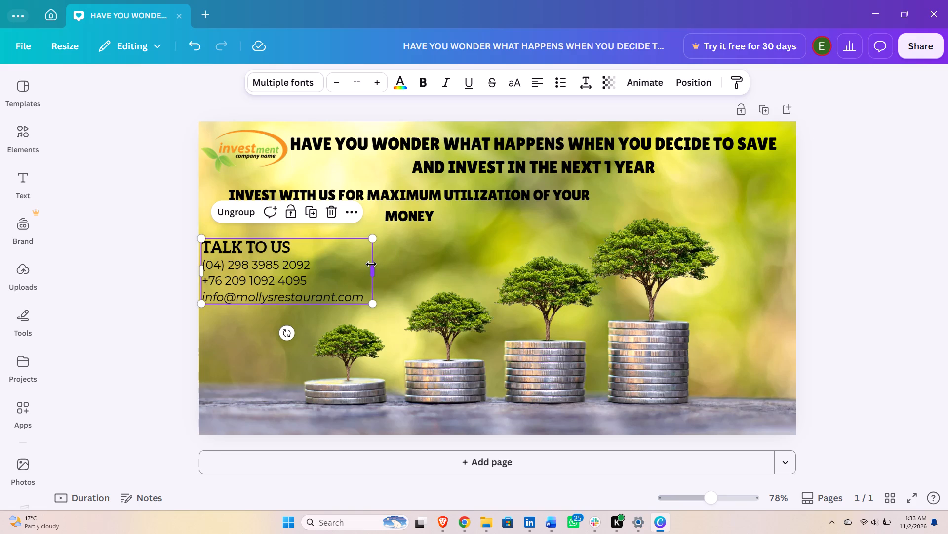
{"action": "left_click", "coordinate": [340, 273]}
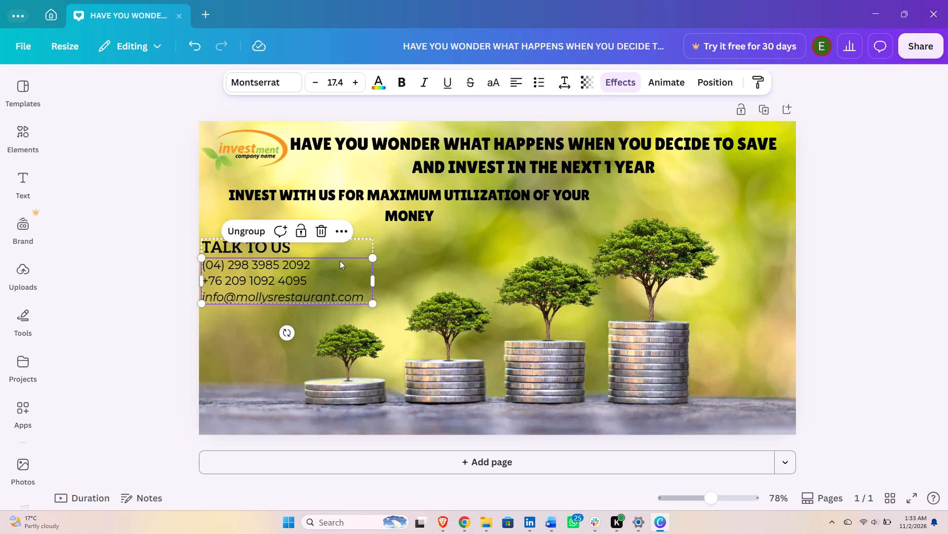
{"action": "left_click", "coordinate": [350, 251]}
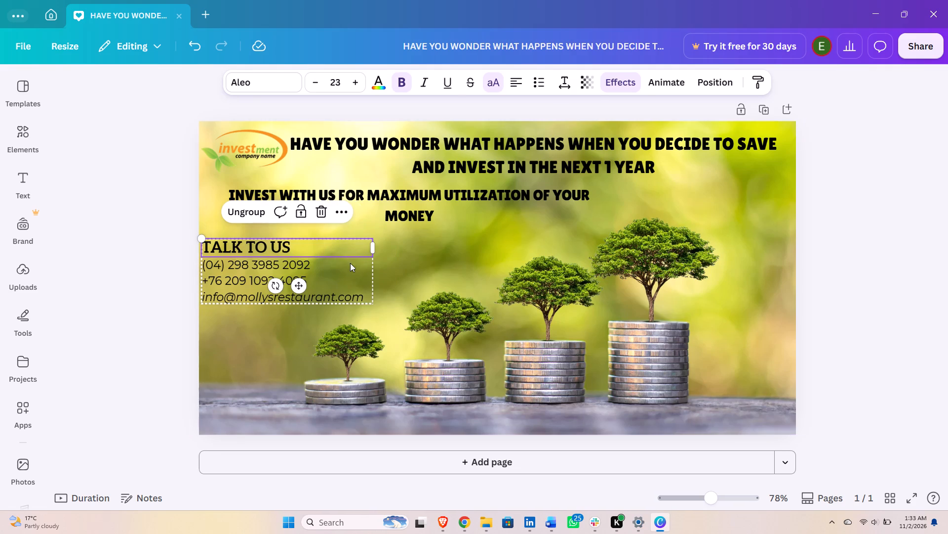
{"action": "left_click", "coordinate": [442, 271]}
Scale the whole TALK TO US group down proportionally to about 290 wide, keeping its lower-left corner in place.
{"action": "left_click", "coordinate": [330, 286]}
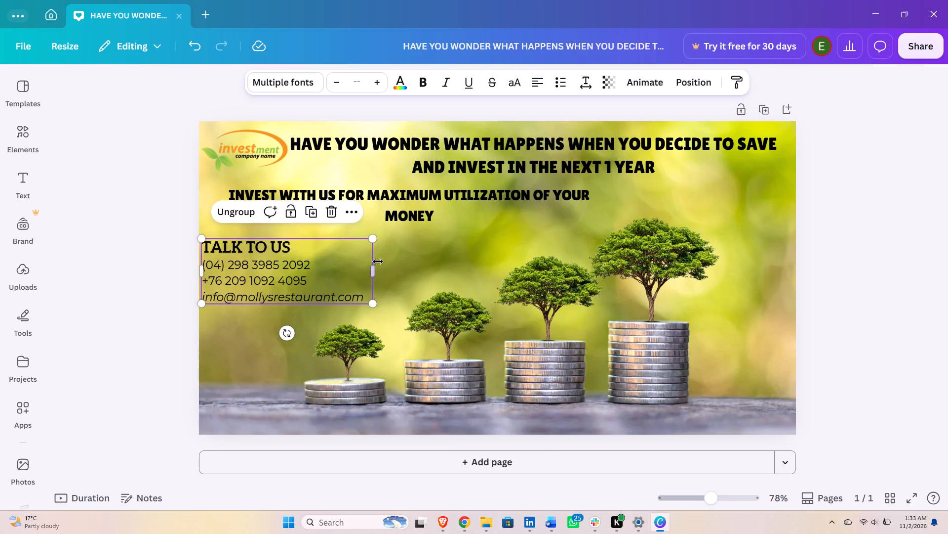
{"action": "left_click_drag", "start_coordinate": [372, 238], "coordinate": [371, 238]}
{"action": "left_click_drag", "start_coordinate": [371, 238], "coordinate": [345, 252]}
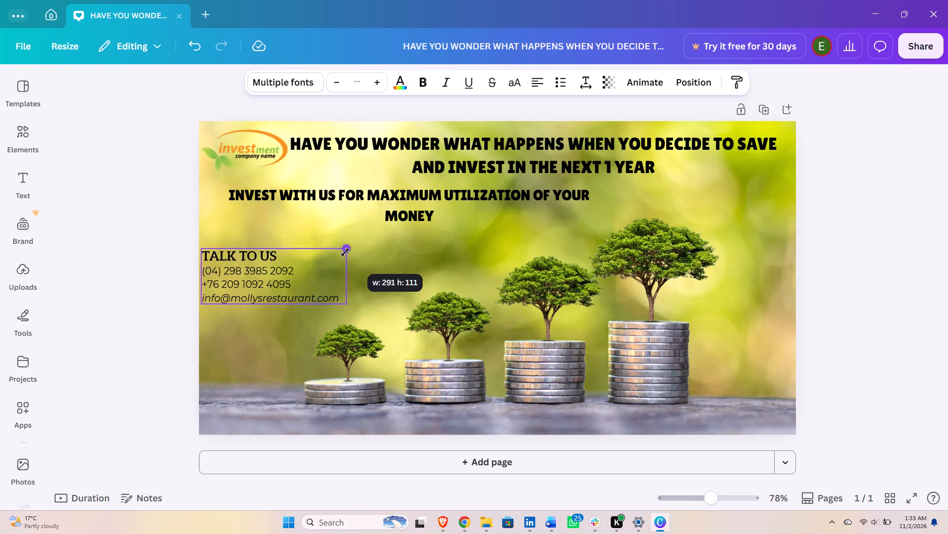
{"action": "left_click_drag", "start_coordinate": [345, 252], "coordinate": [350, 263]}
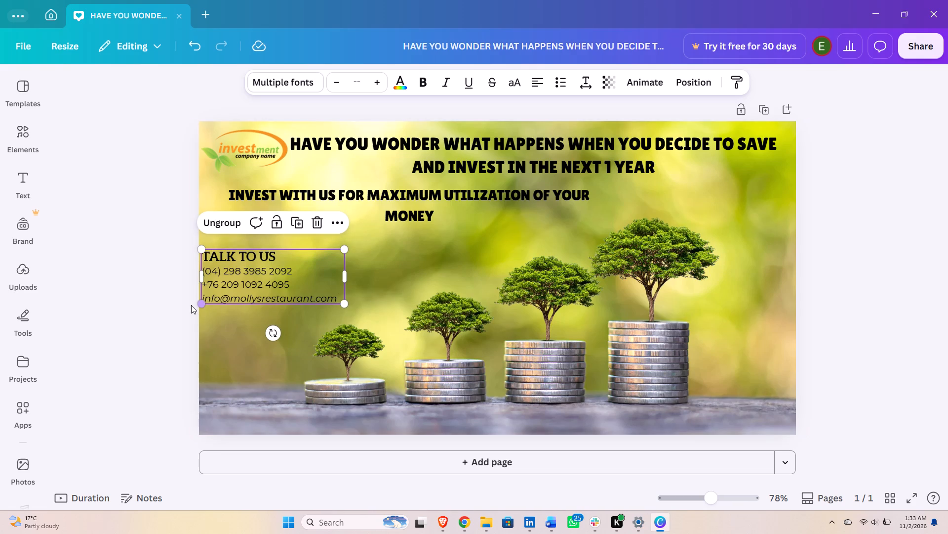
{"action": "left_click", "coordinate": [174, 305]}
{"action": "left_click", "coordinate": [263, 274]}
Move the TALK TO US contact block down into the page's bottom-left corner, flush with the left and bottom edges.
{"action": "left_click_drag", "start_coordinate": [263, 274], "coordinate": [271, 404]}
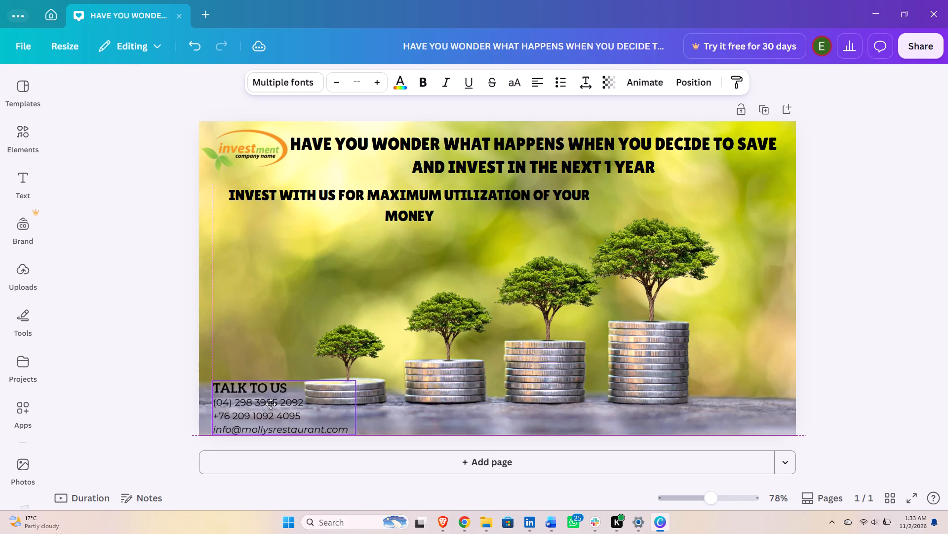
{"action": "left_click_drag", "start_coordinate": [271, 404], "coordinate": [261, 403]}
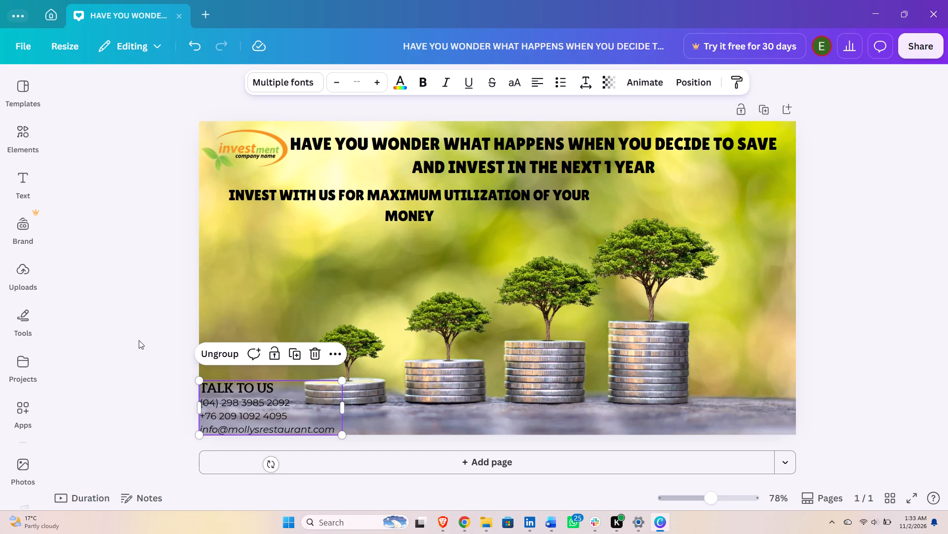
{"action": "left_click", "coordinate": [138, 338]}
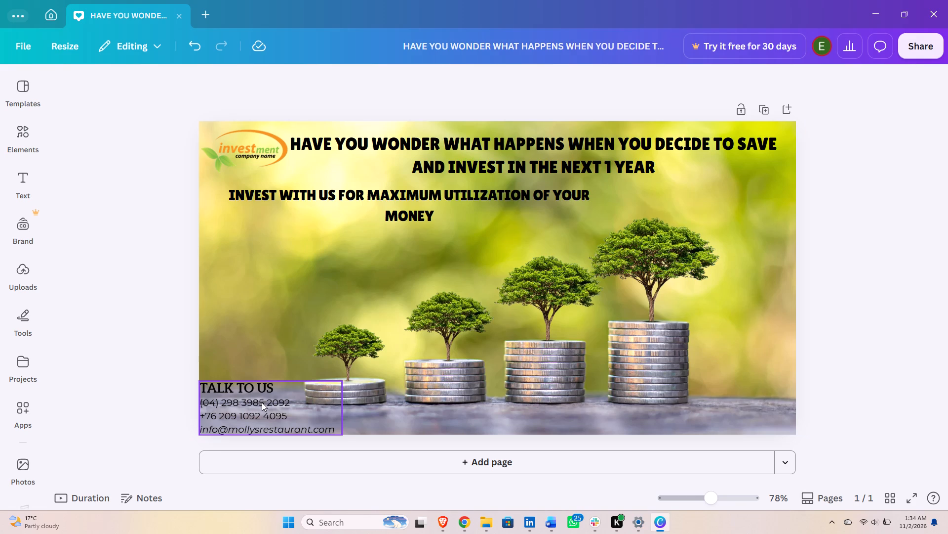
{"action": "left_click", "coordinate": [160, 373]}
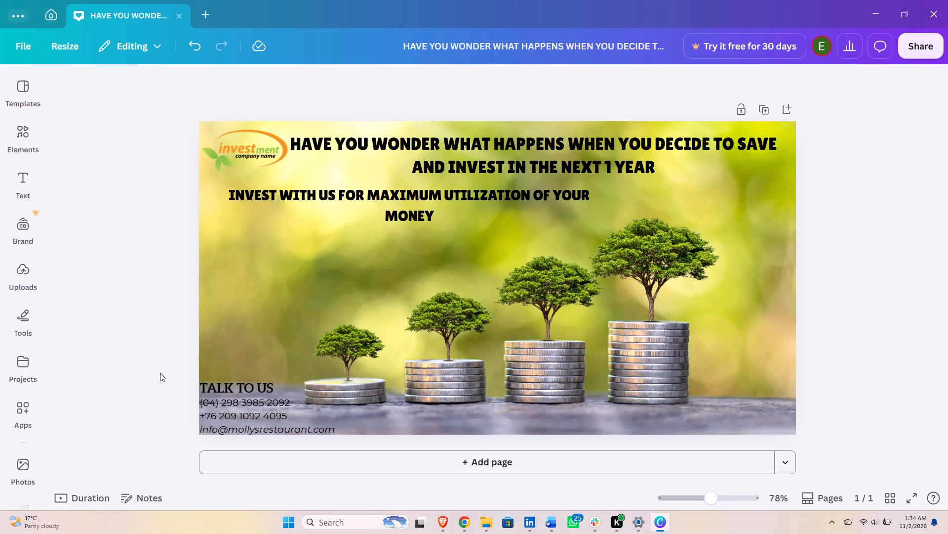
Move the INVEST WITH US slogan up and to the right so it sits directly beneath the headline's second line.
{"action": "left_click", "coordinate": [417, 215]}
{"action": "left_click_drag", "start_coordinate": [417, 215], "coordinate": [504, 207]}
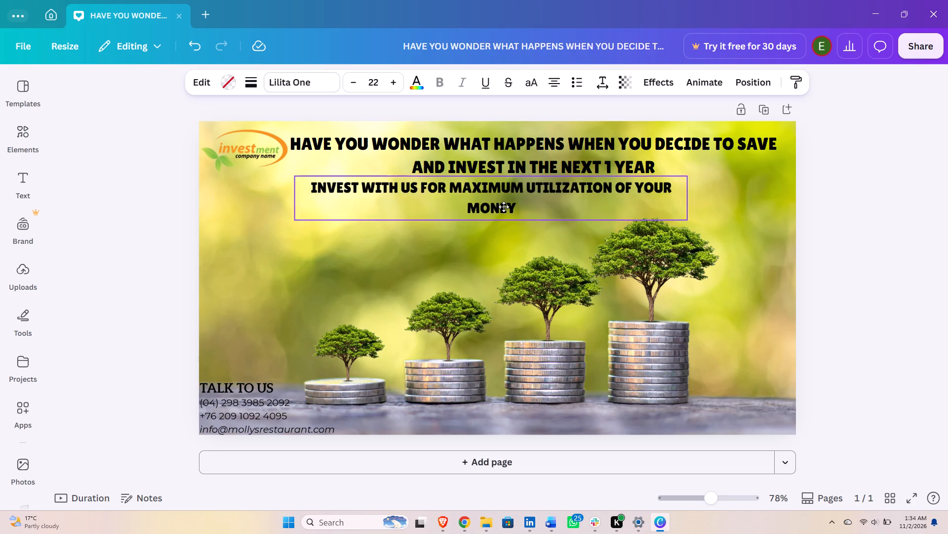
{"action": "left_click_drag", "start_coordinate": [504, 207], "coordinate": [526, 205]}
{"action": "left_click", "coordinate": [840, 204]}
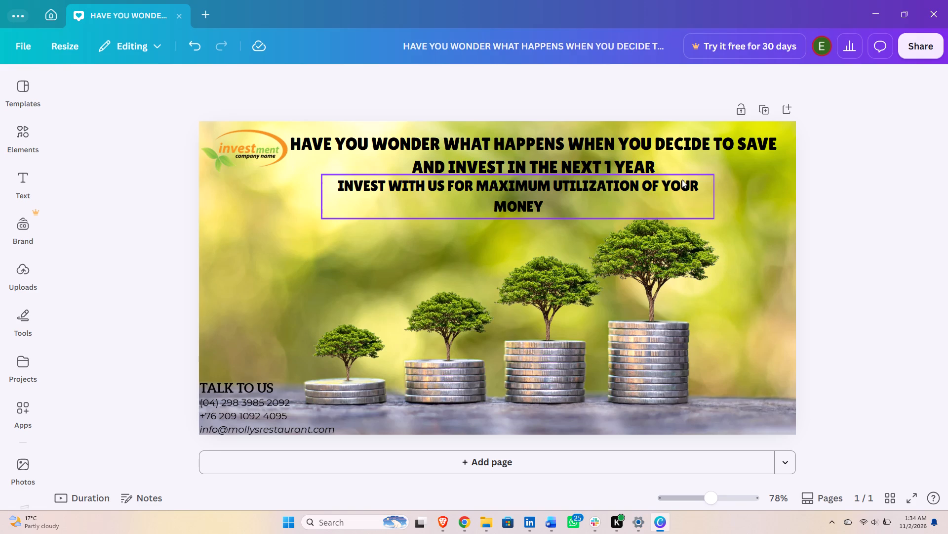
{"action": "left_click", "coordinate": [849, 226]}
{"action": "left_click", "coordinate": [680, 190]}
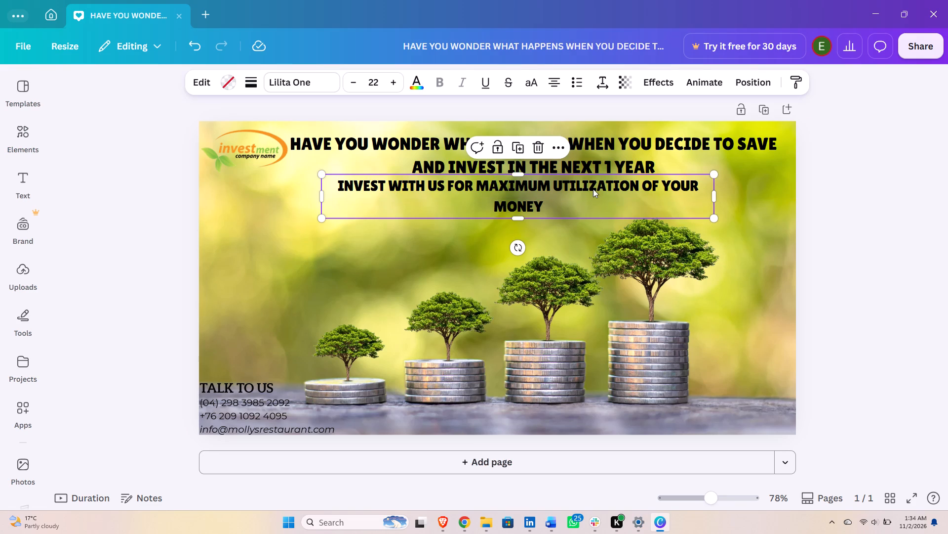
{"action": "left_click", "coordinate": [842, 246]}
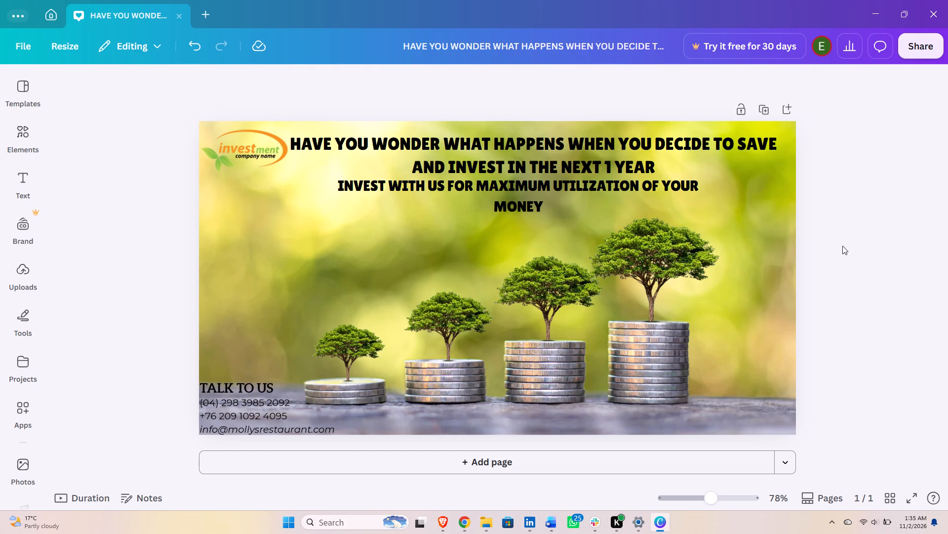
Delete the "INVEST WITH US FOR MAXIMUM UTILIZATION OF YOUR MONEY" slogan from beneath the headline.
{"action": "left_click", "coordinate": [679, 191]}
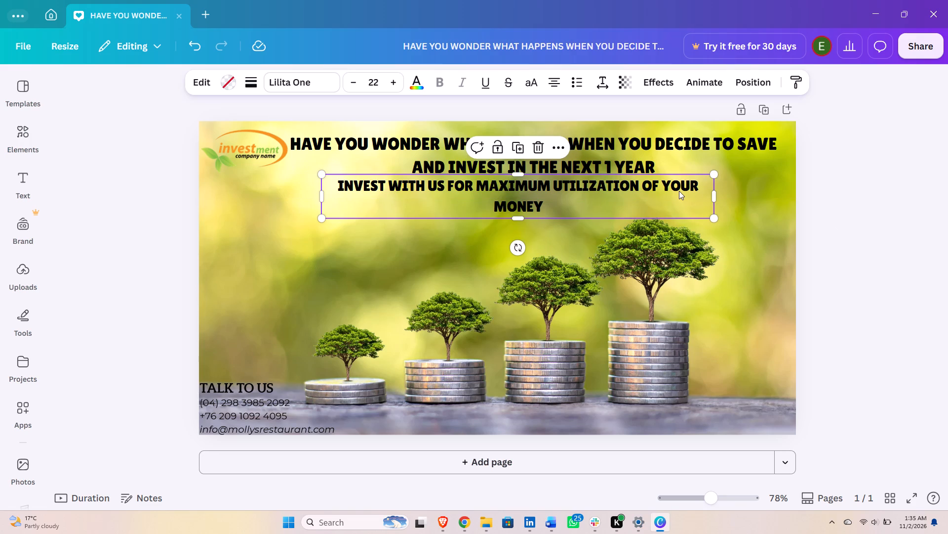
{"action": "left_click", "coordinate": [546, 140]}
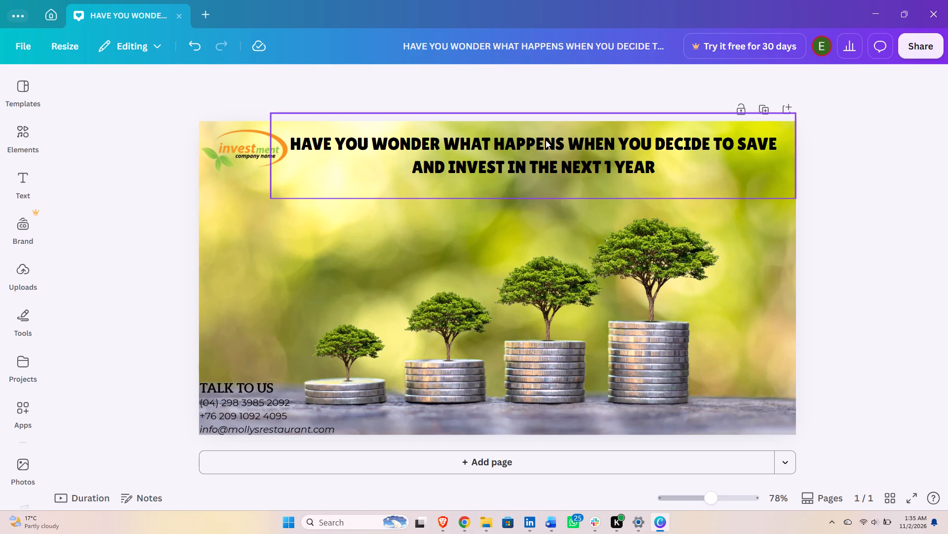
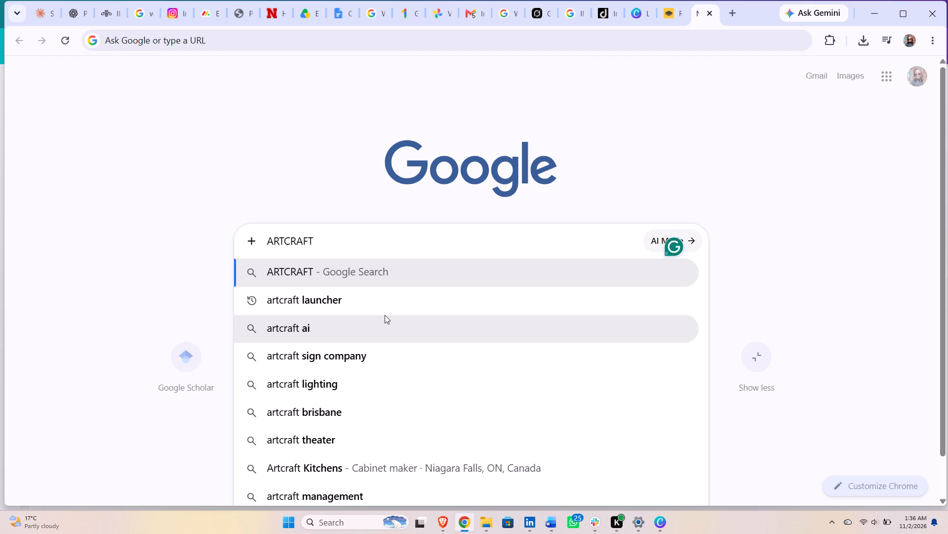
In Google Chrome, search the web for "artcraft launcher" and look through the results.
{"action": "left_click", "coordinate": [380, 297]}
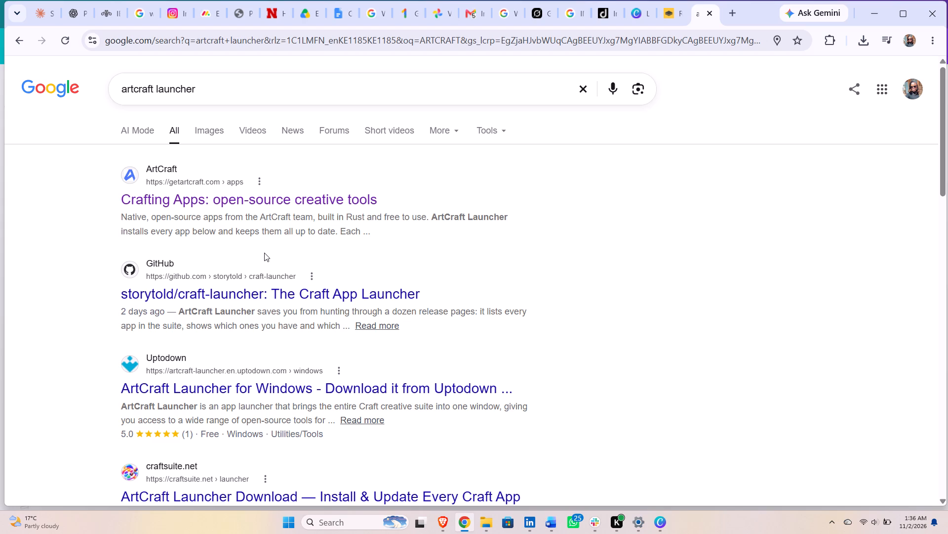
{"action": "scroll", "coordinate": [264, 253], "scroll_direction": "down", "scroll_amount": 3}
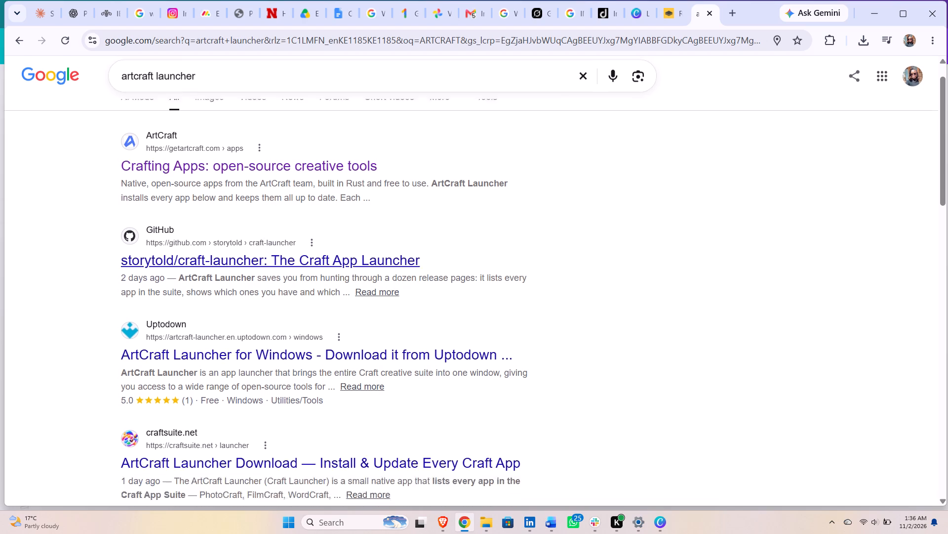
{"action": "scroll", "coordinate": [264, 253], "scroll_direction": "down", "scroll_amount": 8}
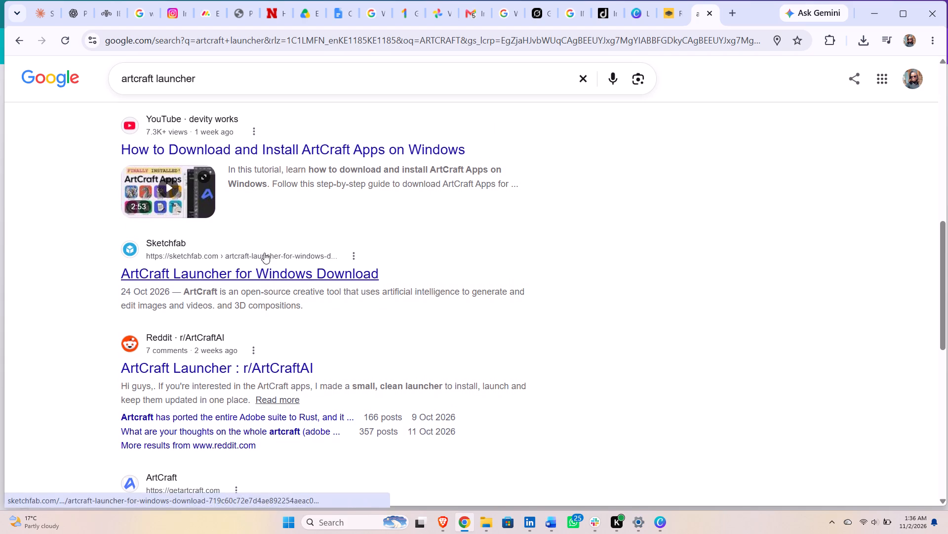
{"action": "scroll", "coordinate": [264, 253], "scroll_direction": "down", "scroll_amount": 4}
{"action": "scroll", "coordinate": [264, 253], "scroll_direction": "up", "scroll_amount": 5}
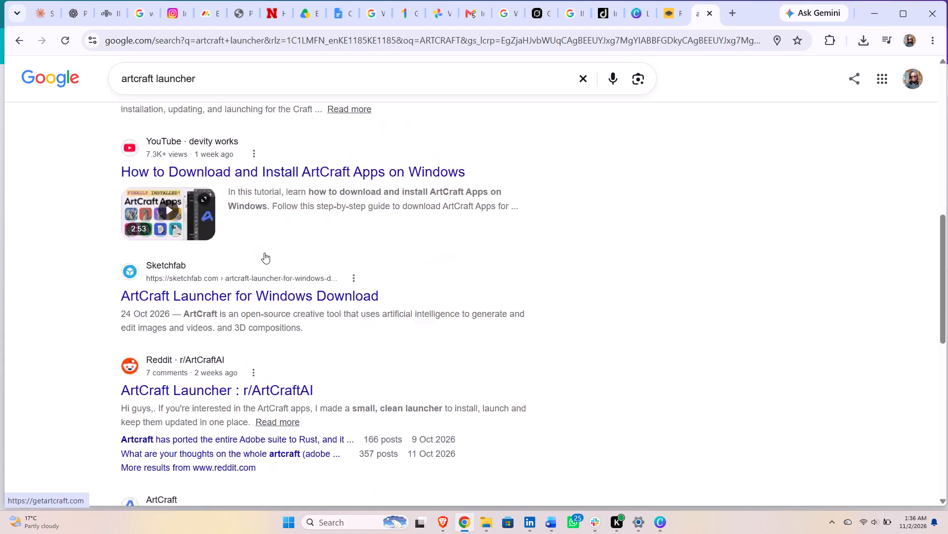
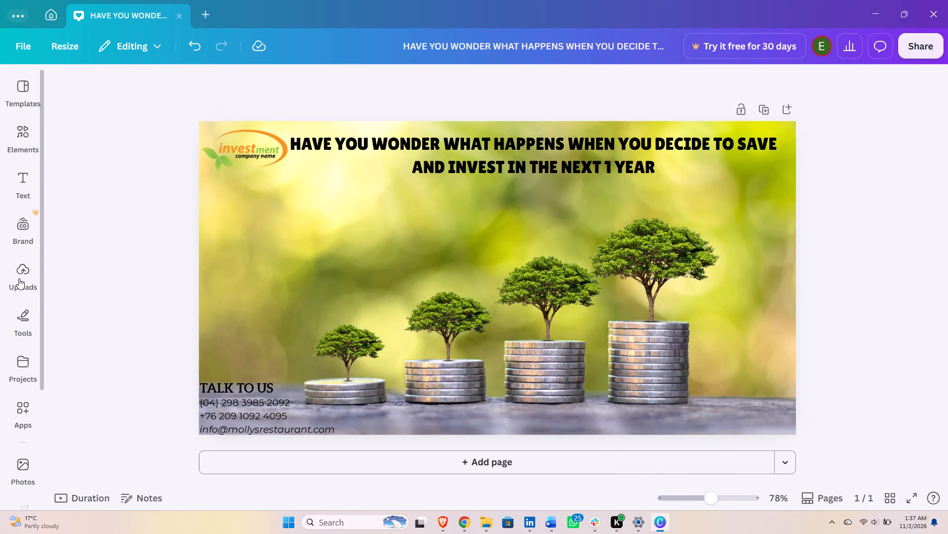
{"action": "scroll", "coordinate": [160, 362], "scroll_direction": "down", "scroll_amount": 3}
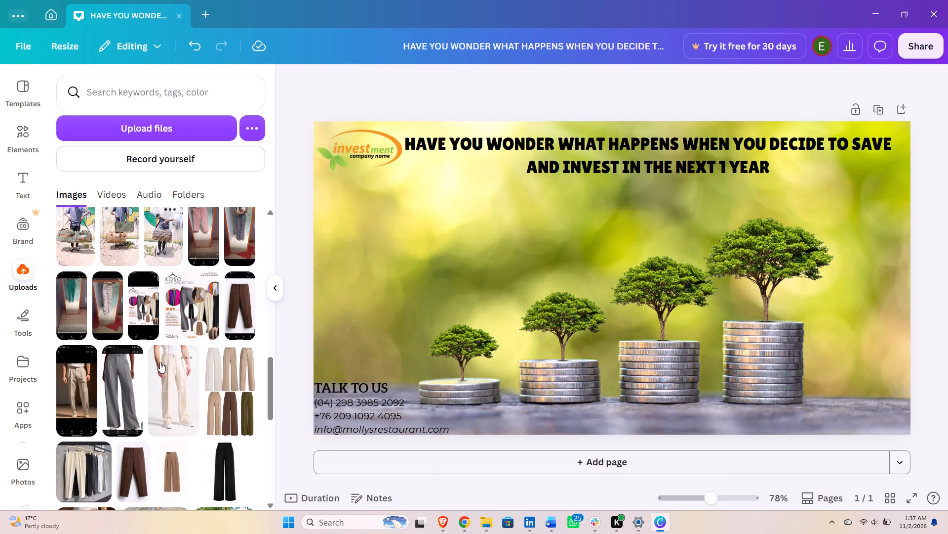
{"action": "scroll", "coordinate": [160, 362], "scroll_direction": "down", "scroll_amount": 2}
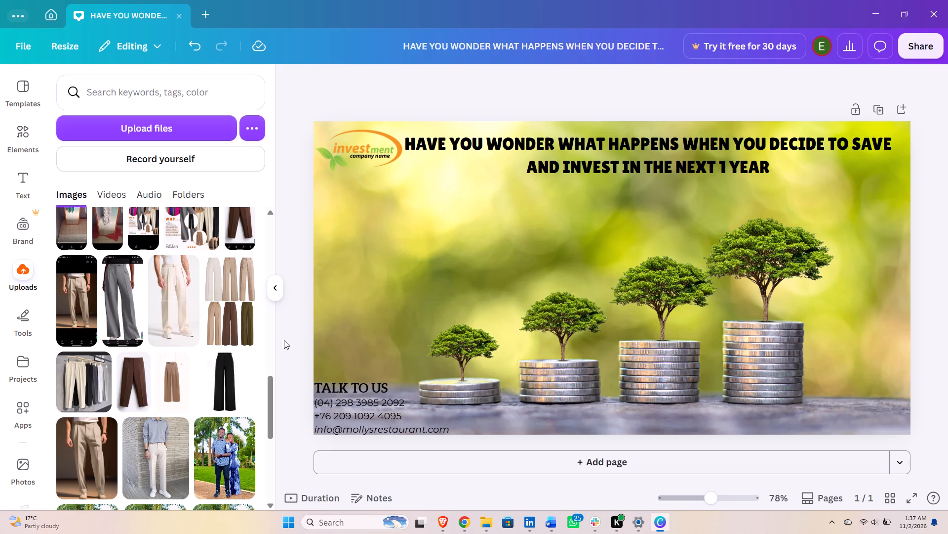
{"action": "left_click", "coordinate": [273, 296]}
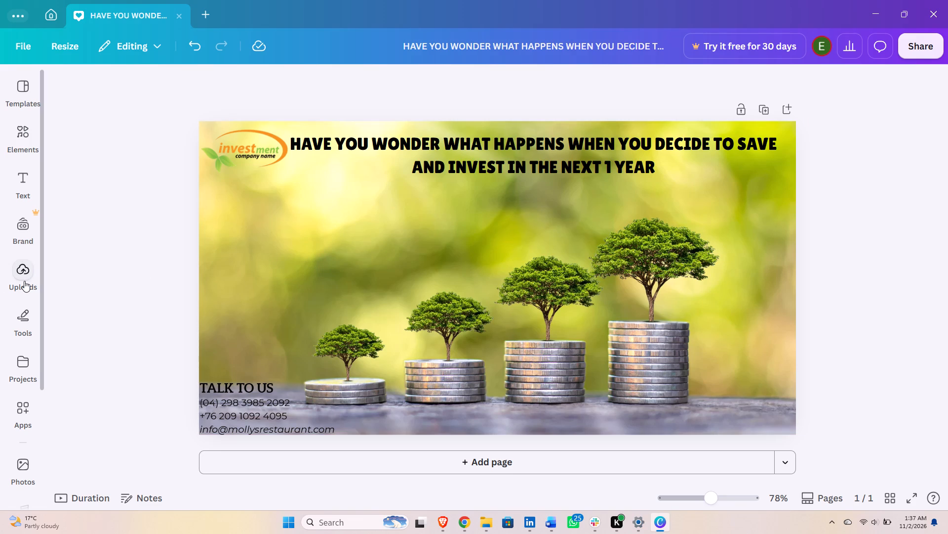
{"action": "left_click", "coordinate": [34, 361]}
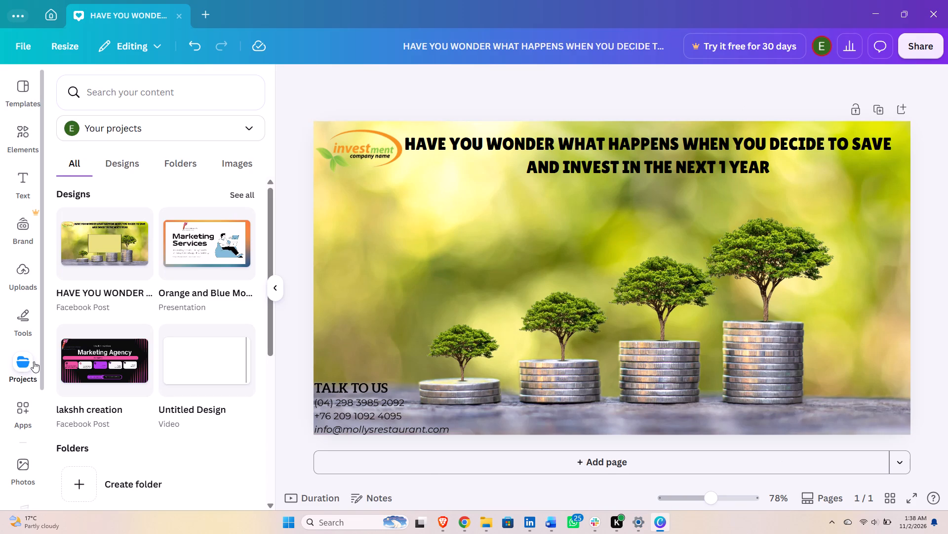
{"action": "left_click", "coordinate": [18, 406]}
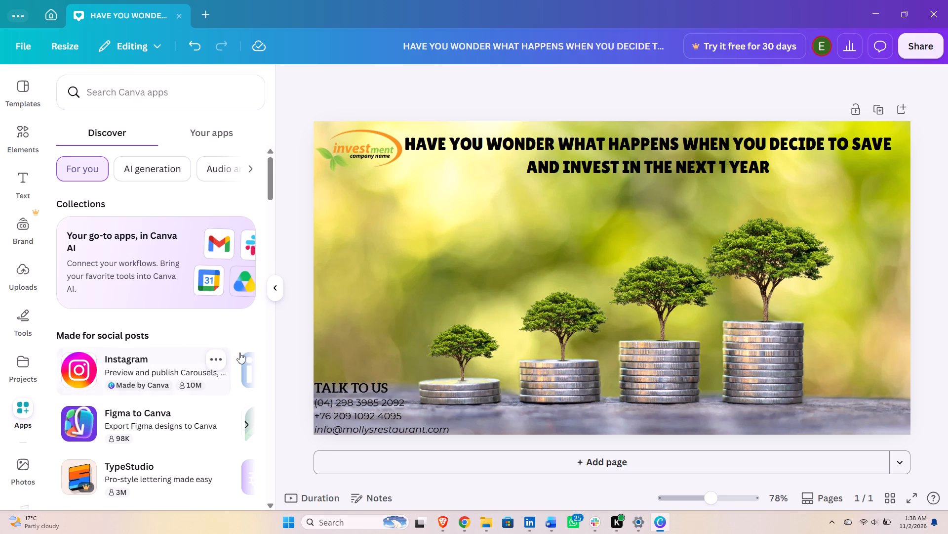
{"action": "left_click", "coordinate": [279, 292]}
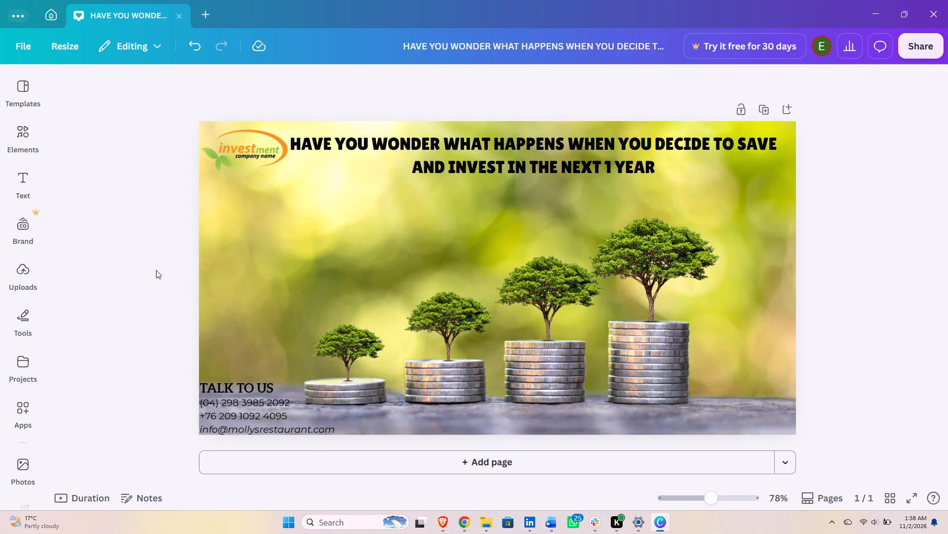
Browse the ready-made font combinations in the text library for a style that suits the investment post.
{"action": "left_click", "coordinate": [23, 195]}
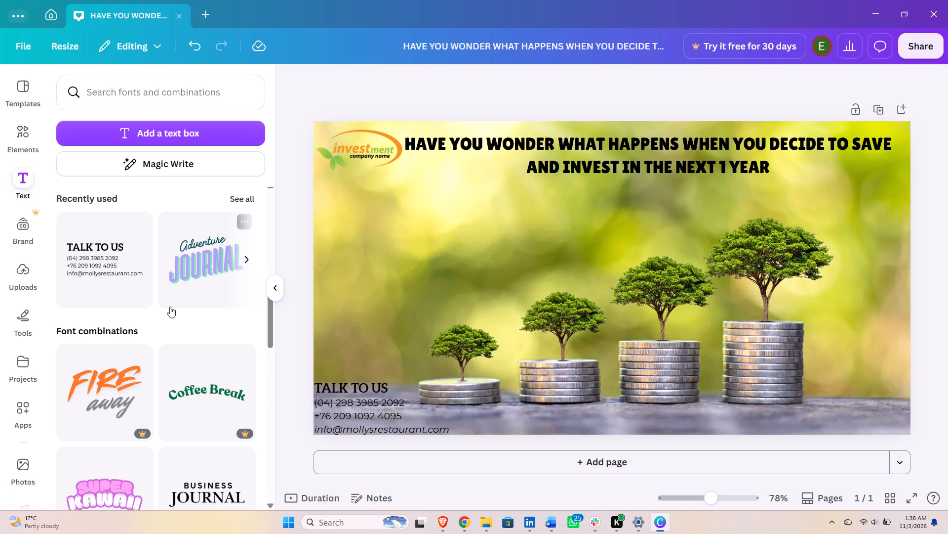
{"action": "scroll", "coordinate": [170, 307], "scroll_direction": "down", "scroll_amount": 10}
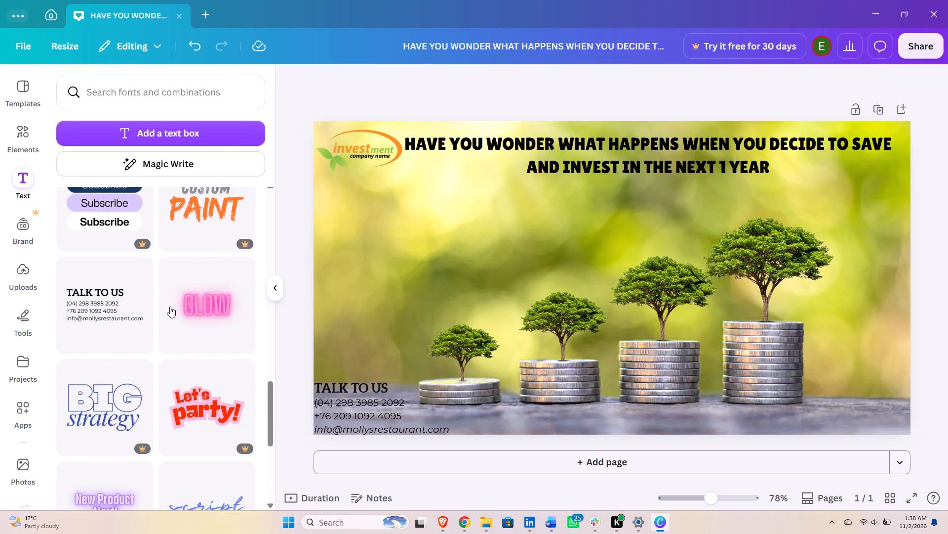
{"action": "scroll", "coordinate": [170, 307], "scroll_direction": "down", "scroll_amount": 5}
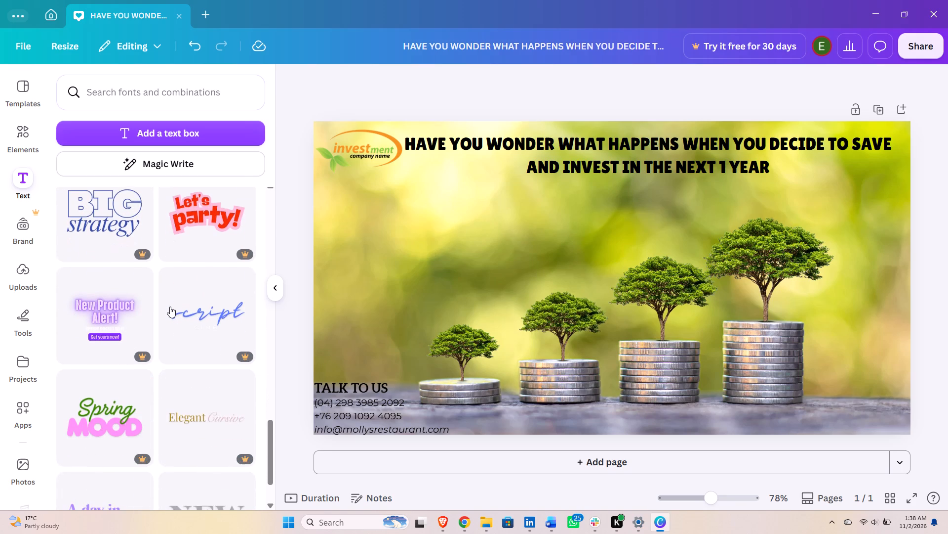
{"action": "scroll", "coordinate": [170, 307], "scroll_direction": "down", "scroll_amount": 7}
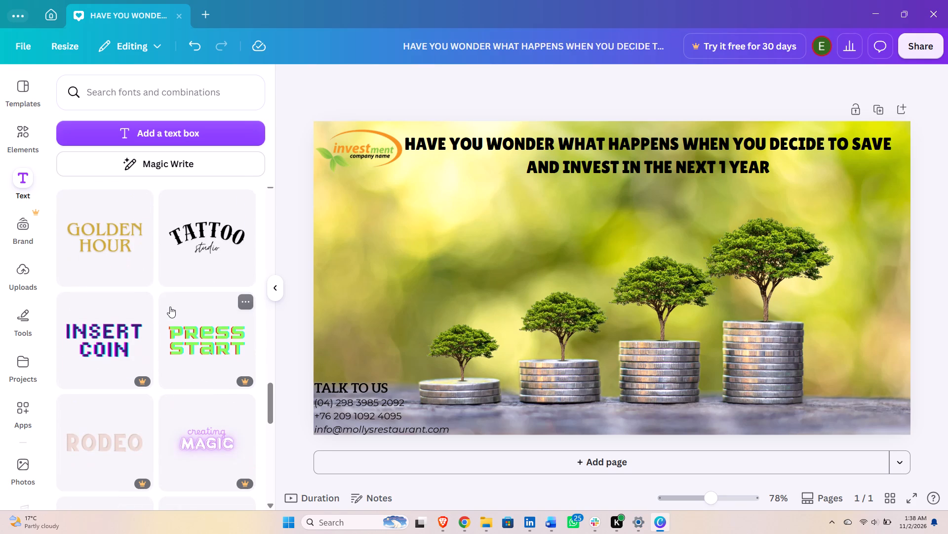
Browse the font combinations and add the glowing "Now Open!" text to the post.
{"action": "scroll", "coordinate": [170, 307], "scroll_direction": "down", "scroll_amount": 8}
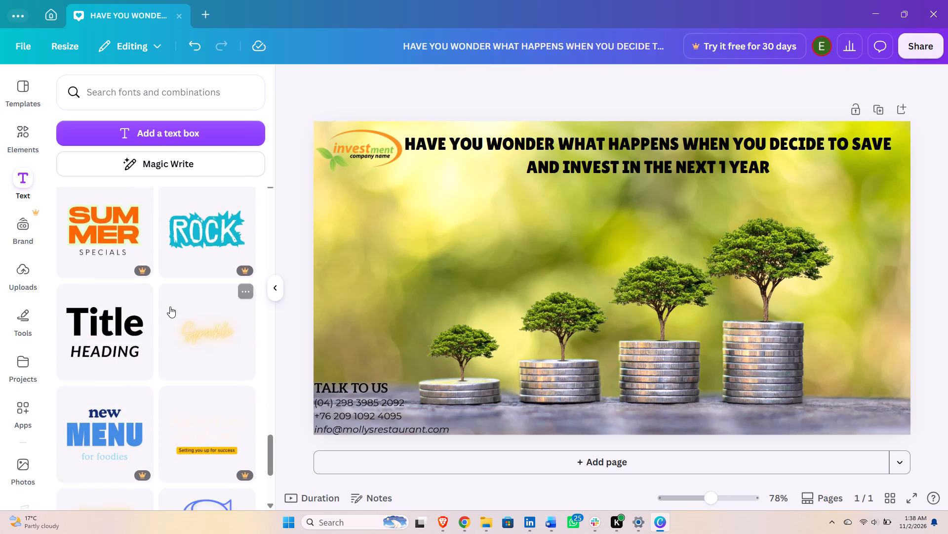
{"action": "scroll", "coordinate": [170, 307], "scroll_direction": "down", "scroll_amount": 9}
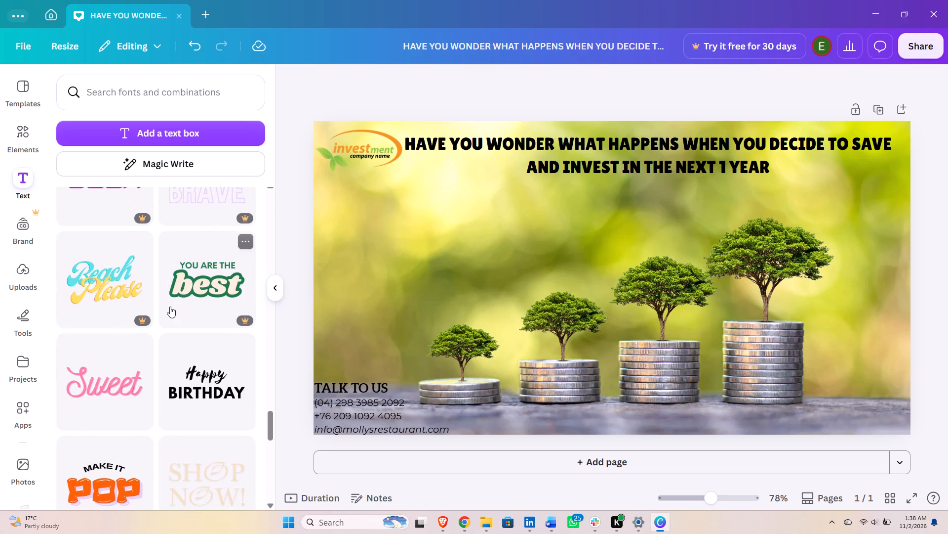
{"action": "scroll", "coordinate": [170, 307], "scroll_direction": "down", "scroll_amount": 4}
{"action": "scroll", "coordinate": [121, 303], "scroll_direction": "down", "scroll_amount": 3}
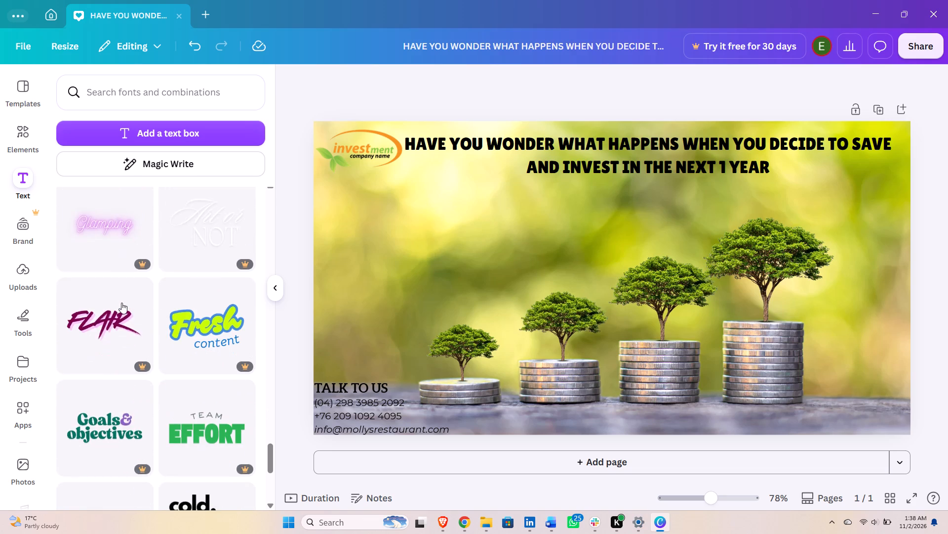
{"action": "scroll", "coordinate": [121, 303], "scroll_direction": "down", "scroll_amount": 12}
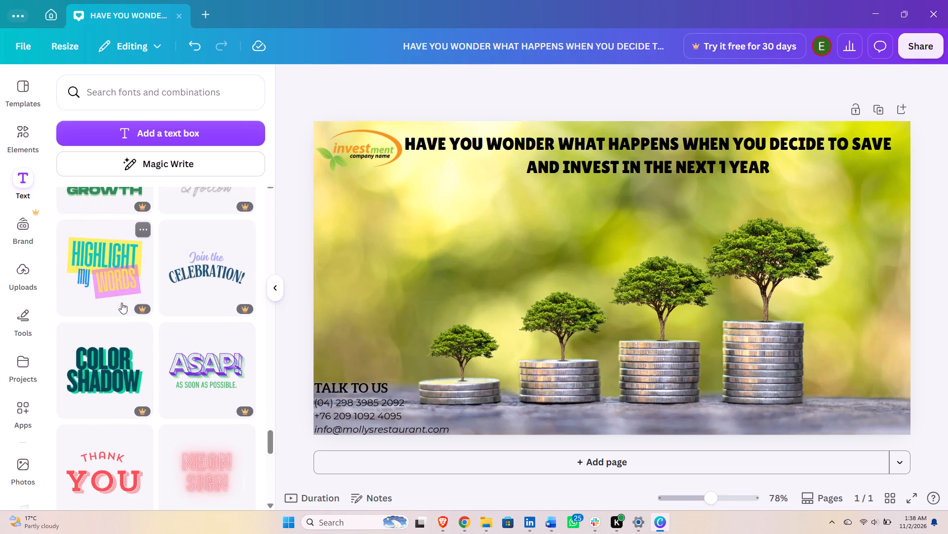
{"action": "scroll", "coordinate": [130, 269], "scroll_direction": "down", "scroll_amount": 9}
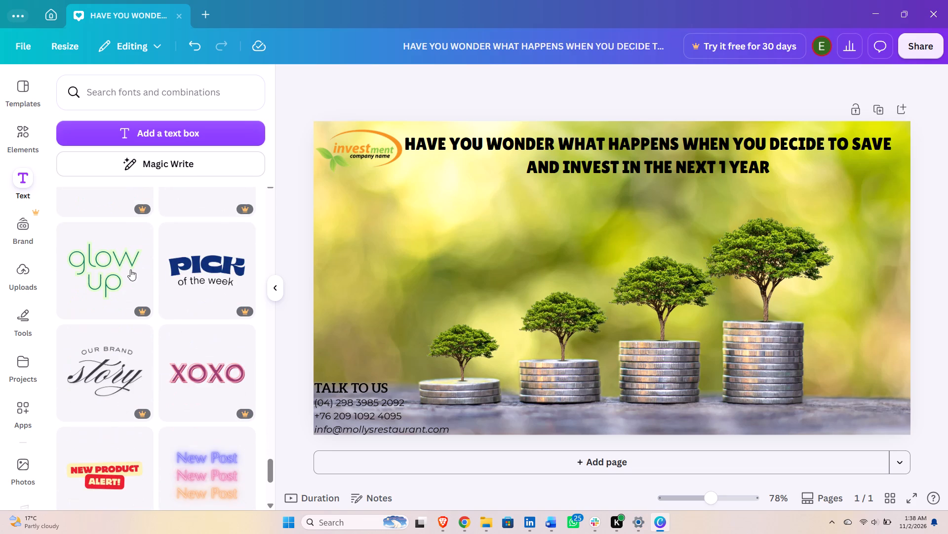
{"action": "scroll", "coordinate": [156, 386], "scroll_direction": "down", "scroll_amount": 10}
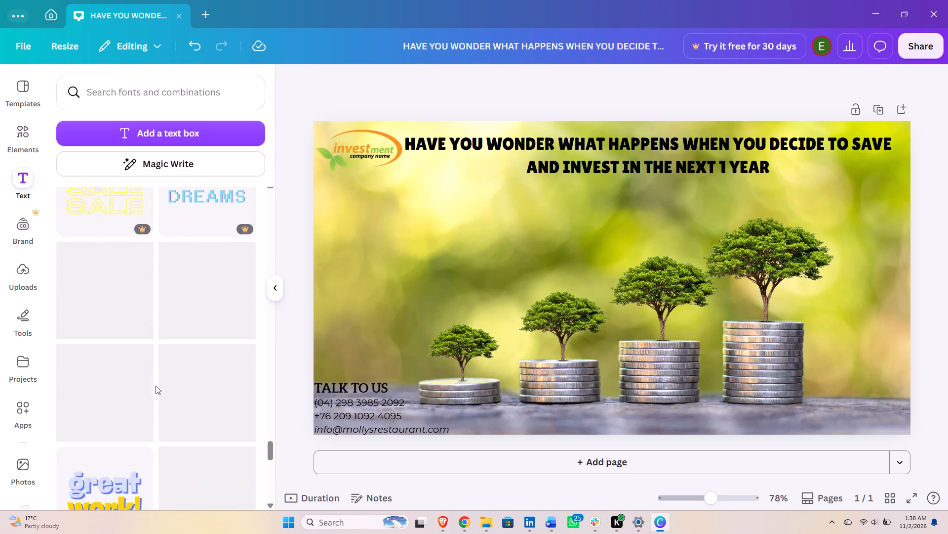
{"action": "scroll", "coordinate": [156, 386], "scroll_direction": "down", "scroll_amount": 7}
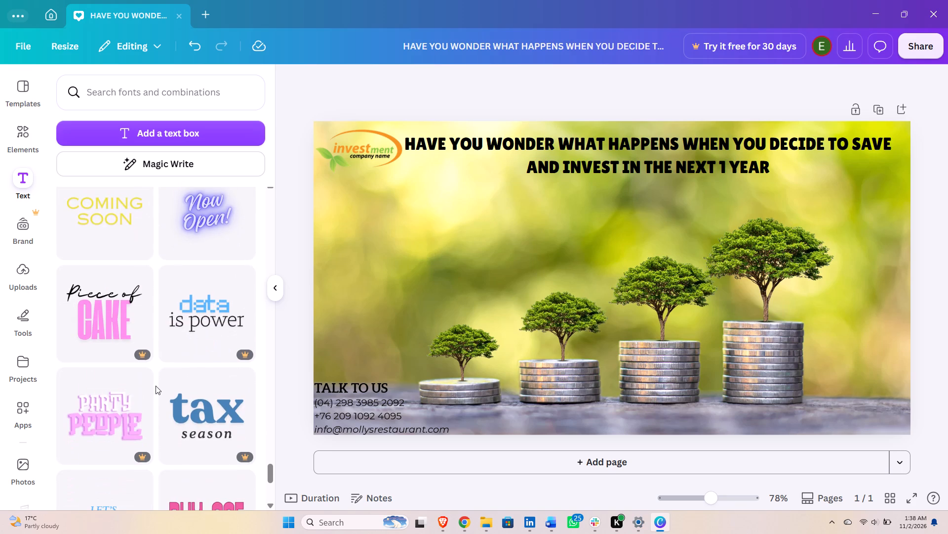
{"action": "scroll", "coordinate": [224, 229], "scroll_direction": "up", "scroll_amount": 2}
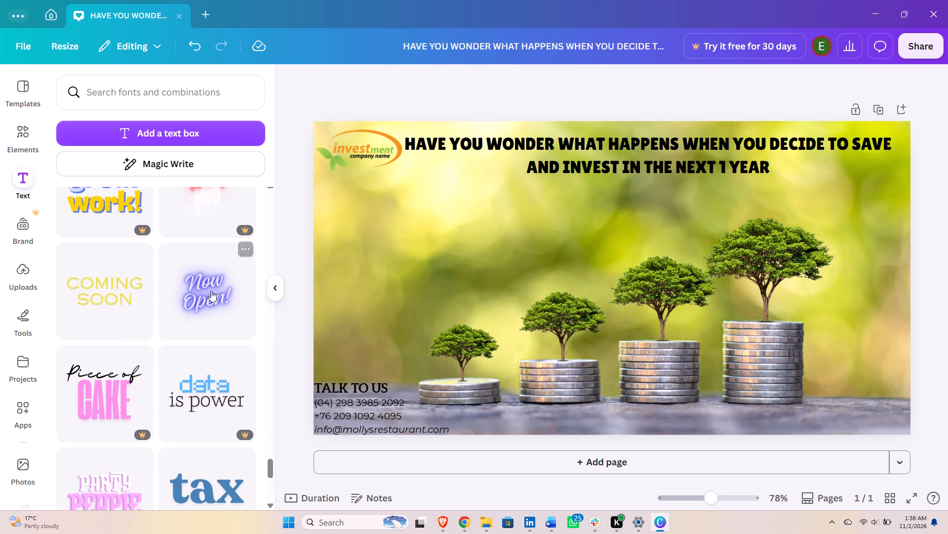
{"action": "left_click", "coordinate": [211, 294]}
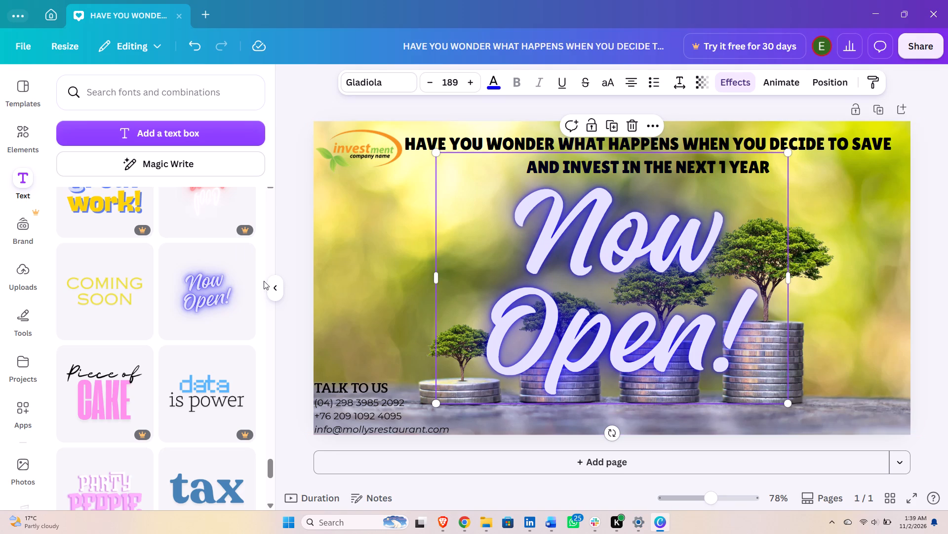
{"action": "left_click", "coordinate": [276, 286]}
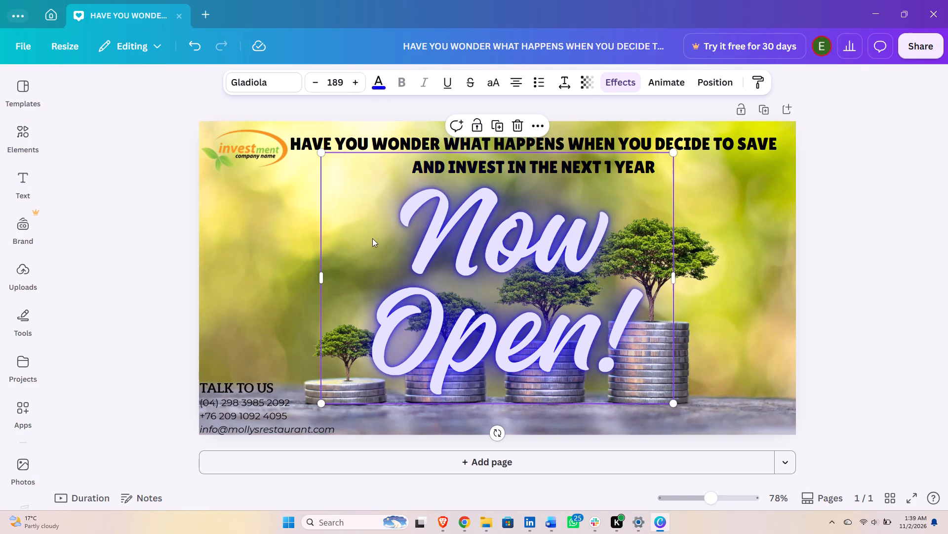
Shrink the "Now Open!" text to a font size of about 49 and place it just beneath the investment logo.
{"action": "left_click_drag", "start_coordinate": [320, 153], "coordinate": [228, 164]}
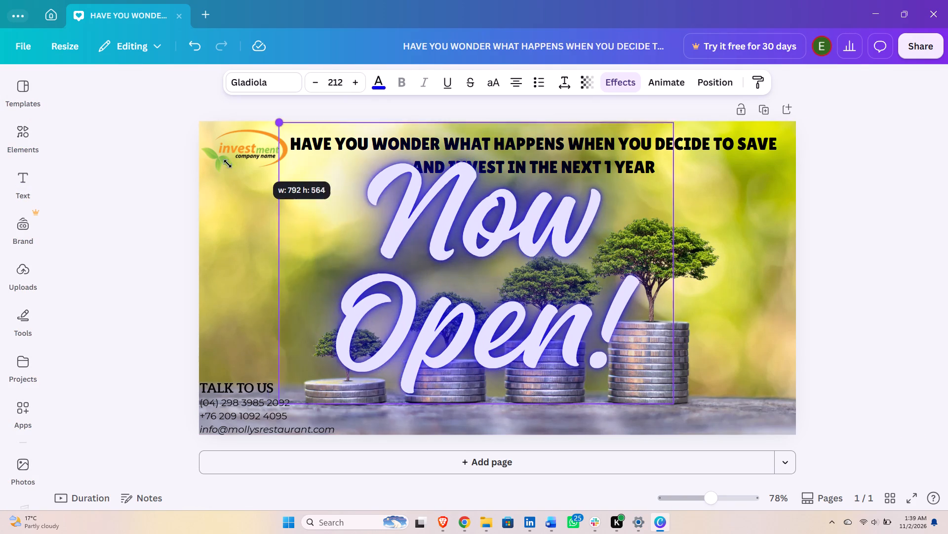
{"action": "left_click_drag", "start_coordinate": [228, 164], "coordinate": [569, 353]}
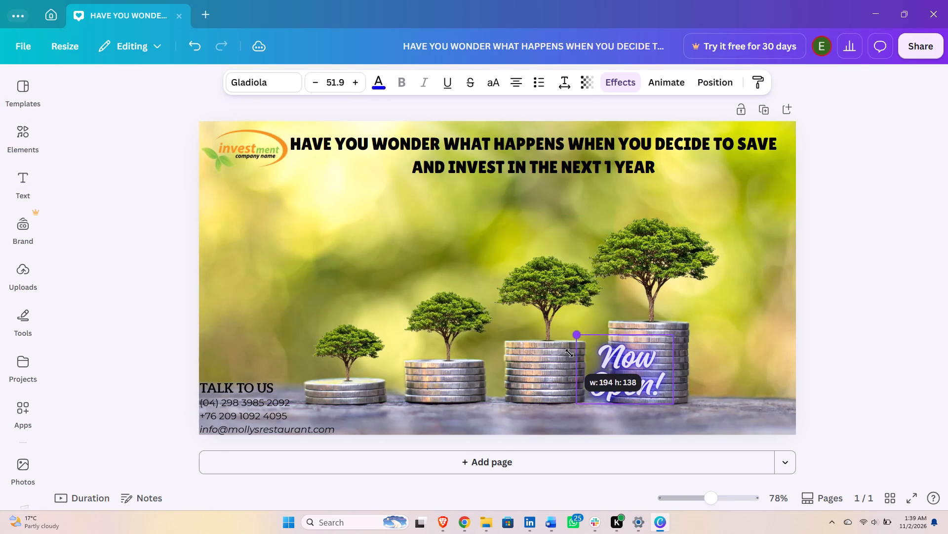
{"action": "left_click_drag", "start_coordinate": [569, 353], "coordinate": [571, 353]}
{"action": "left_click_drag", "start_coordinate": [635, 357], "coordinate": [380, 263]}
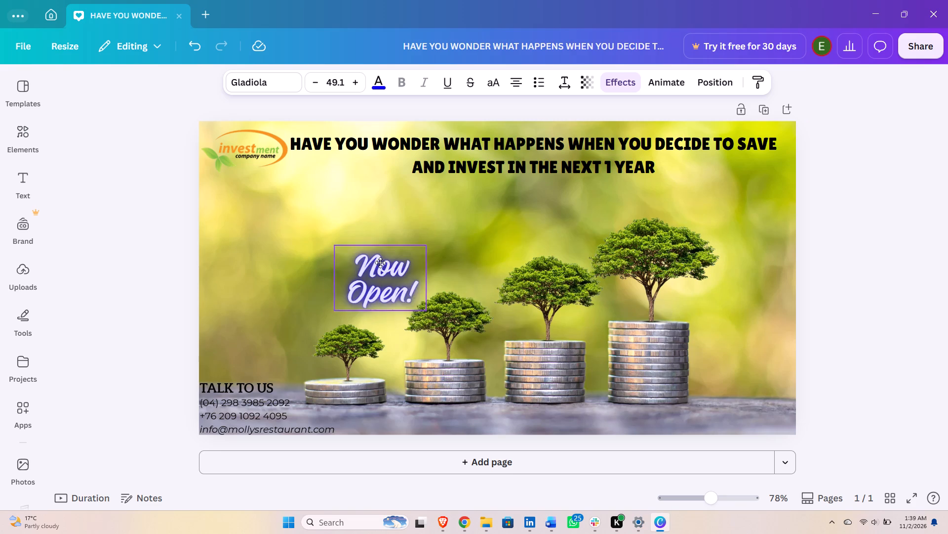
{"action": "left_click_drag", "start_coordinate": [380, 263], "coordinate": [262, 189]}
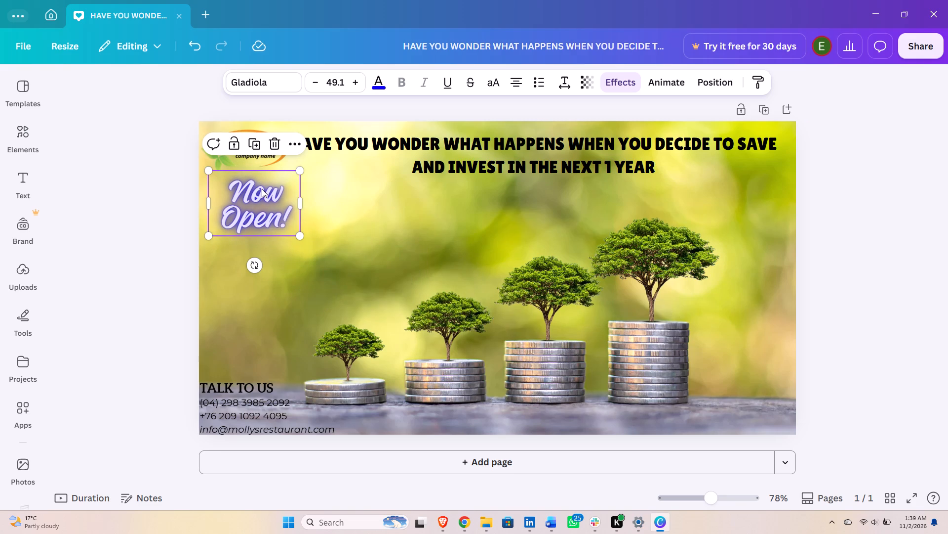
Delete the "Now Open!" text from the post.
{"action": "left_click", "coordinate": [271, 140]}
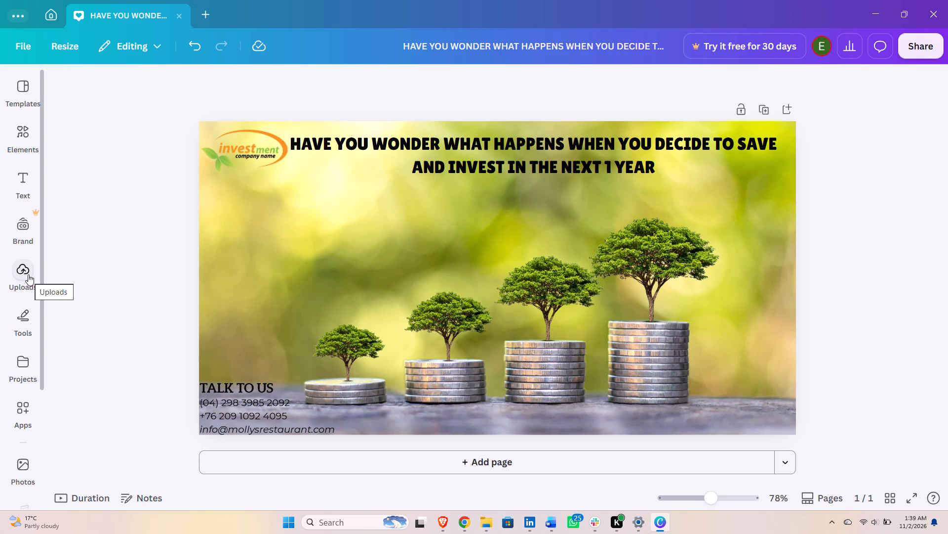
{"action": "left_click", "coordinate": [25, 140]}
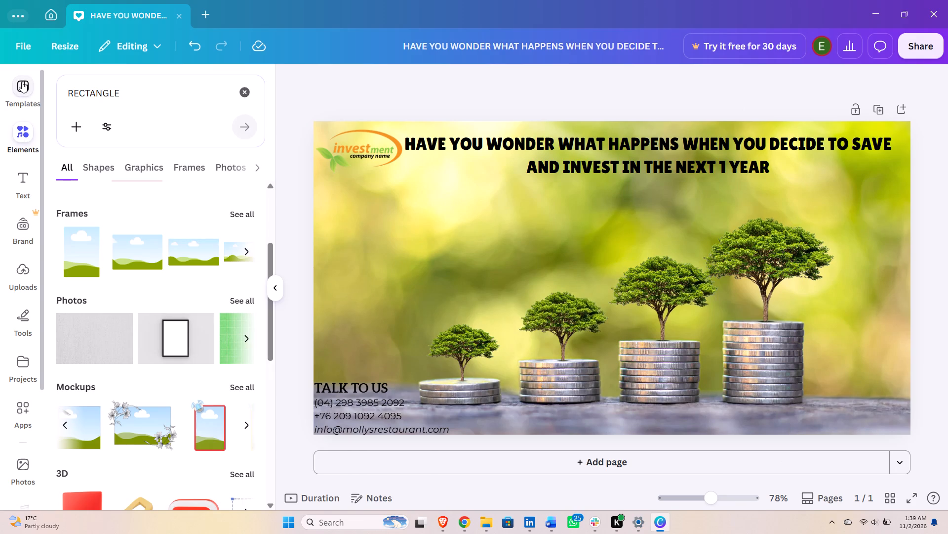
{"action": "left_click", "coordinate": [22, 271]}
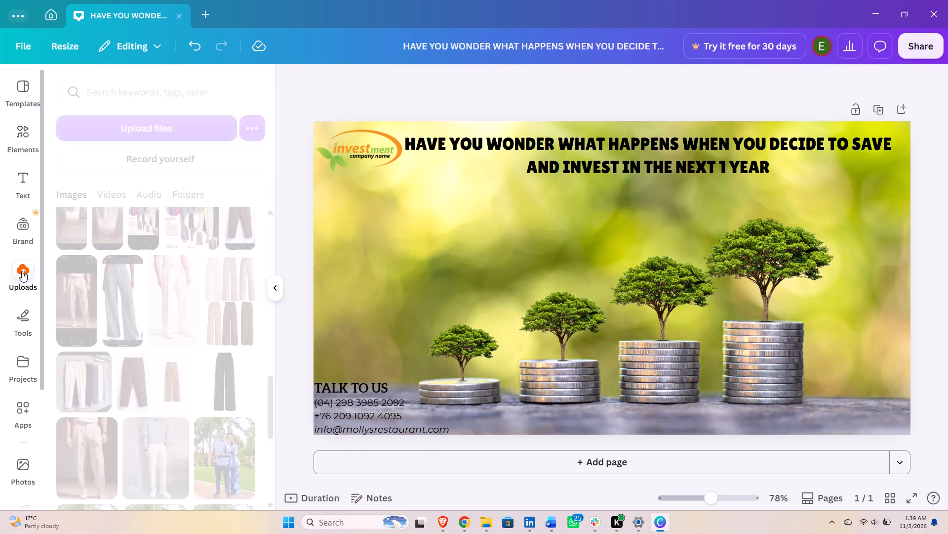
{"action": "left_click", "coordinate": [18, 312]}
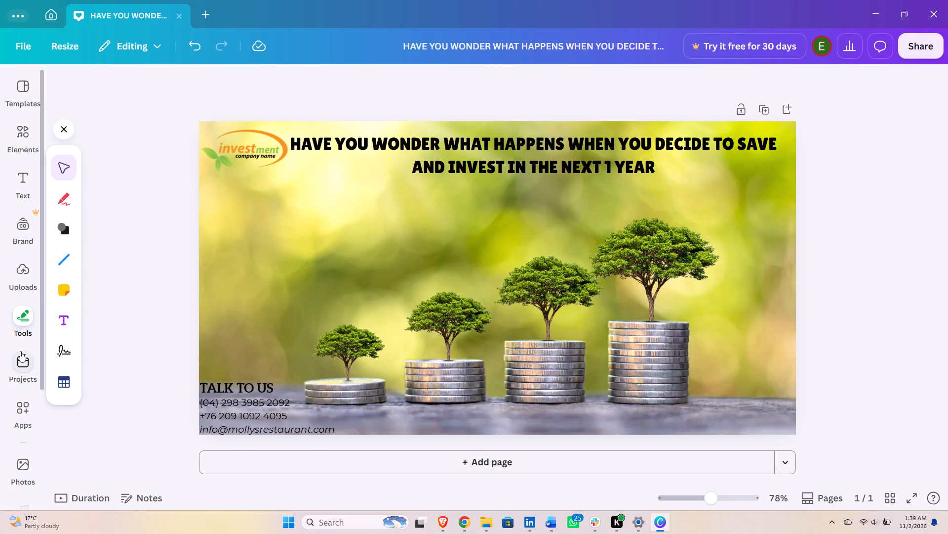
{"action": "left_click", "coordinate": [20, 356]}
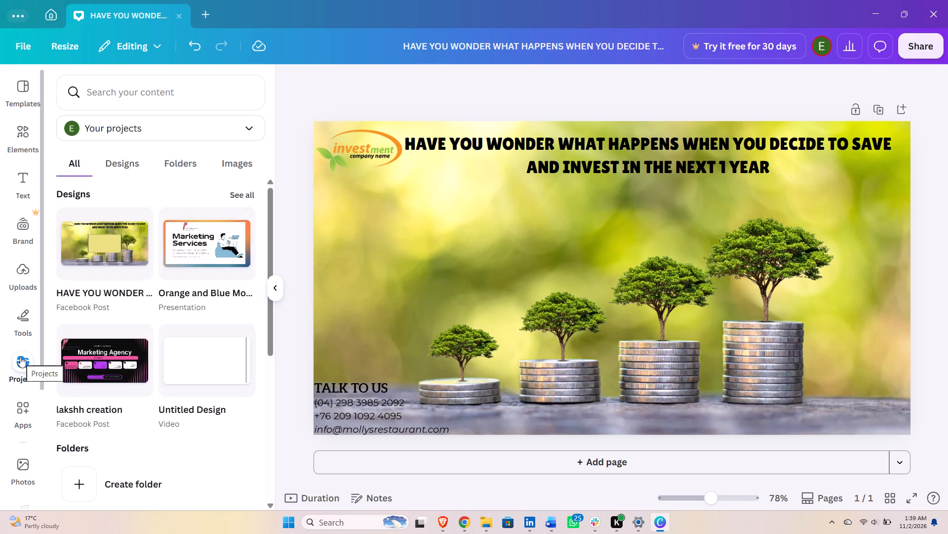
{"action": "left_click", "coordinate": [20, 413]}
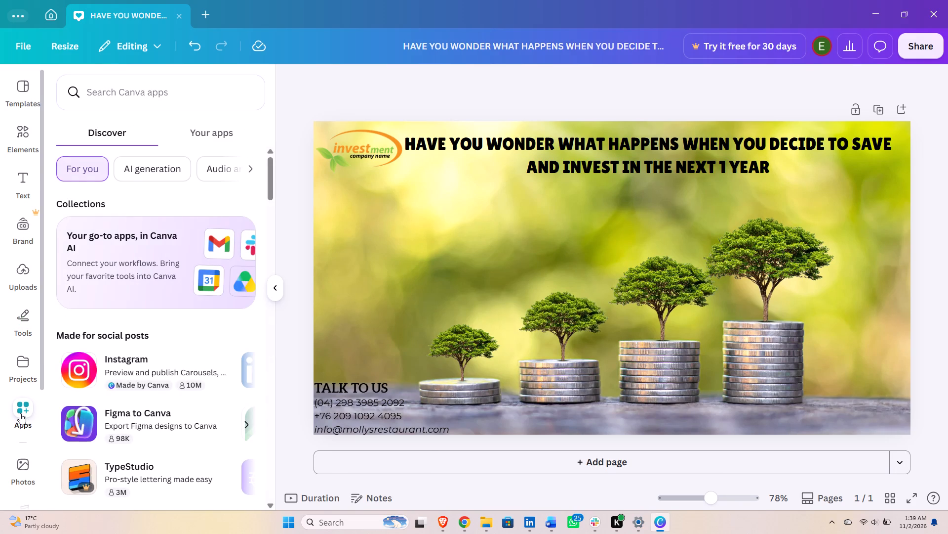
Look through the text font combinations for a decorative style that suits the savings post, and collapse the gallery when done.
{"action": "left_click", "coordinate": [27, 182]}
{"action": "scroll", "coordinate": [156, 293], "scroll_direction": "down", "scroll_amount": 1}
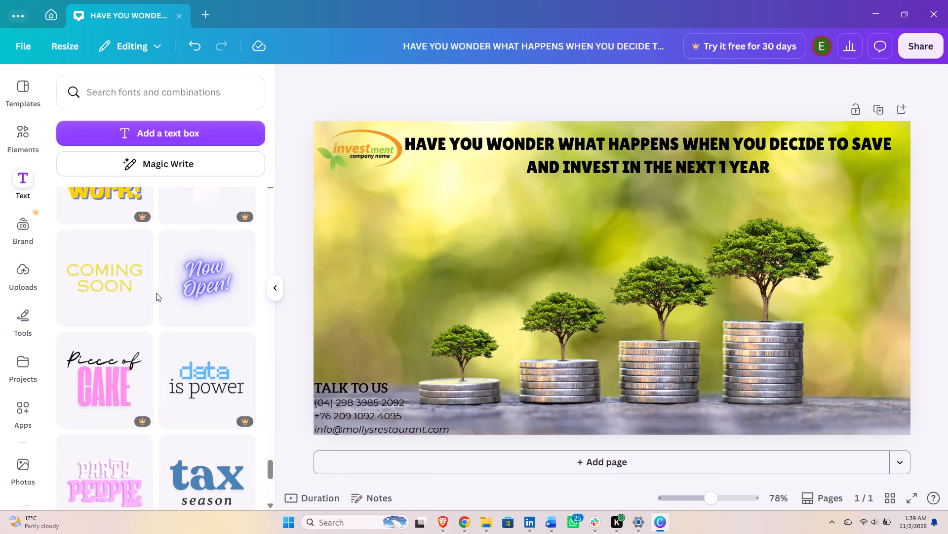
{"action": "scroll", "coordinate": [156, 293], "scroll_direction": "down", "scroll_amount": 8}
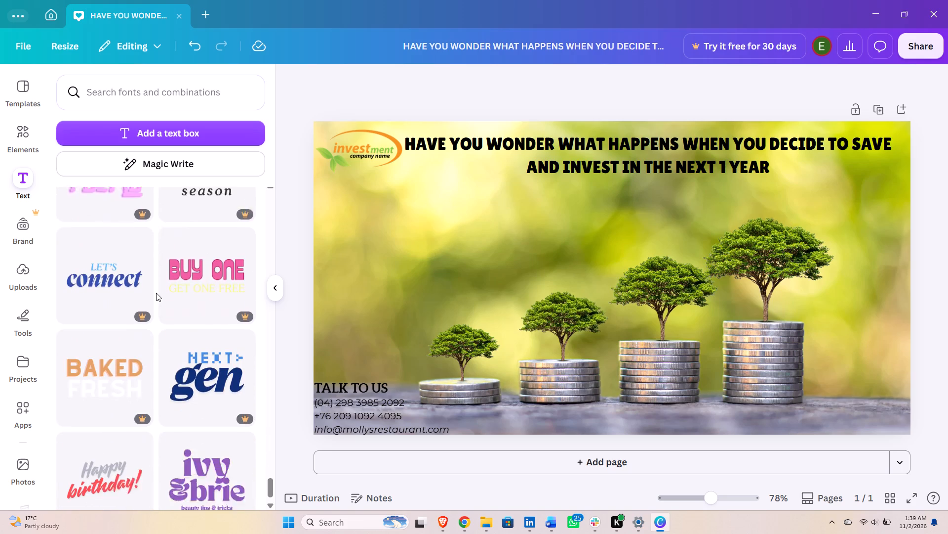
{"action": "scroll", "coordinate": [156, 293], "scroll_direction": "down", "scroll_amount": 9}
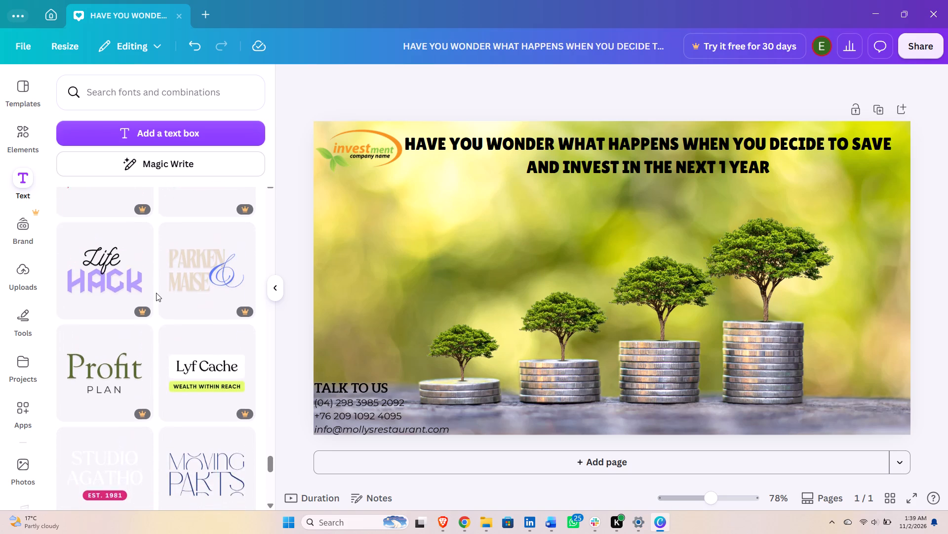
{"action": "scroll", "coordinate": [156, 293], "scroll_direction": "down", "scroll_amount": 6}
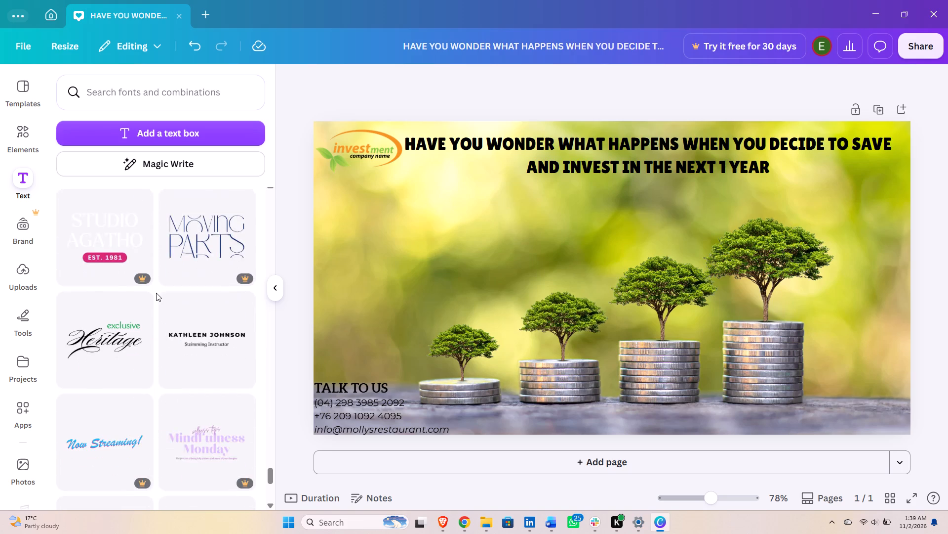
{"action": "scroll", "coordinate": [156, 293], "scroll_direction": "down", "scroll_amount": 3}
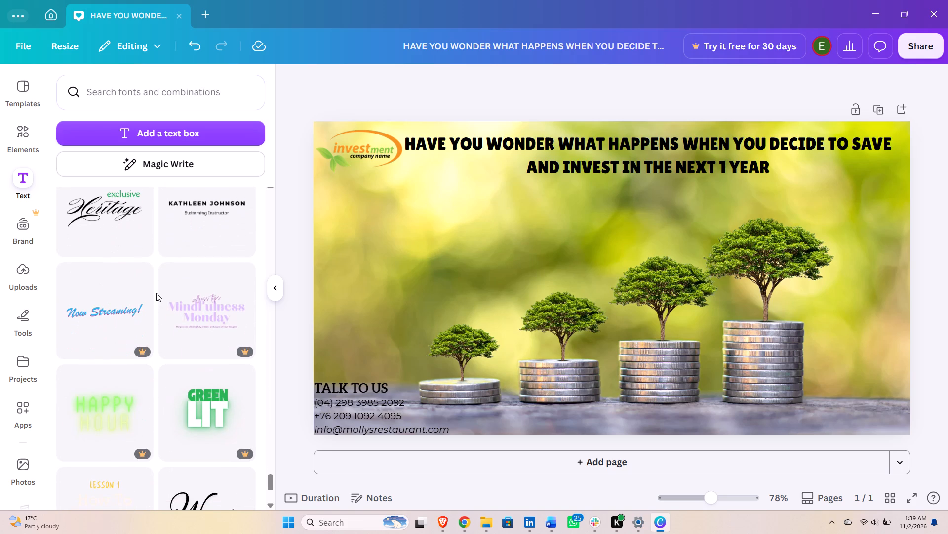
{"action": "scroll", "coordinate": [156, 293], "scroll_direction": "down", "scroll_amount": 10}
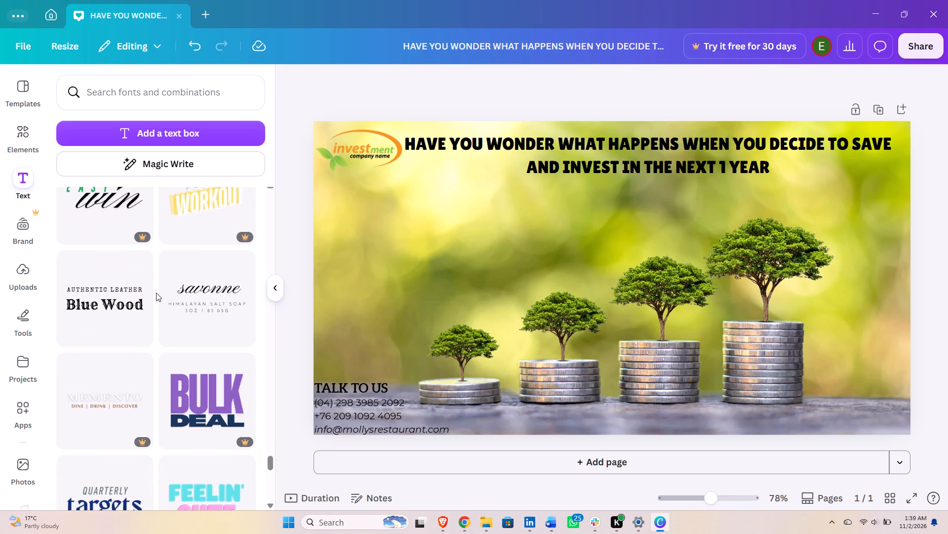
{"action": "scroll", "coordinate": [156, 293], "scroll_direction": "down", "scroll_amount": 2}
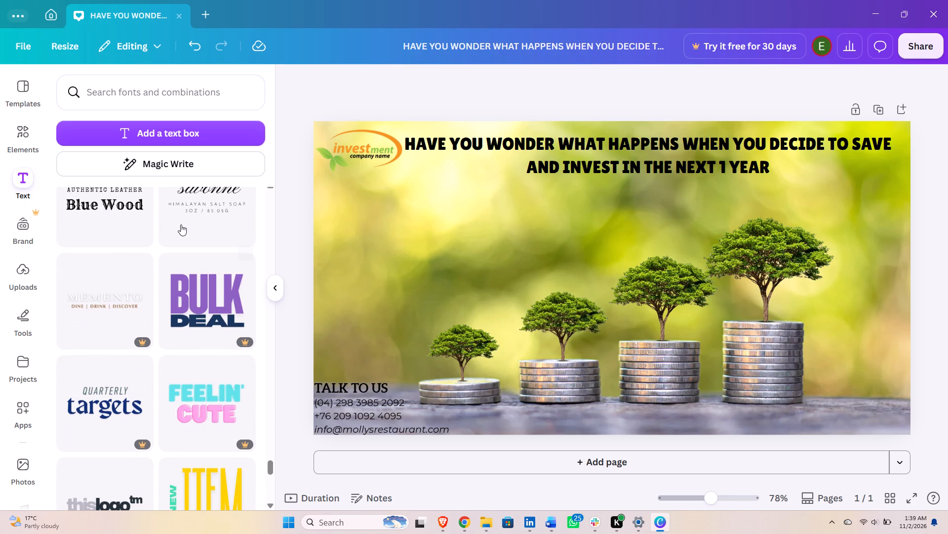
{"action": "scroll", "coordinate": [181, 224], "scroll_direction": "up", "scroll_amount": 1}
{"action": "scroll", "coordinate": [181, 224], "scroll_direction": "down", "scroll_amount": 2}
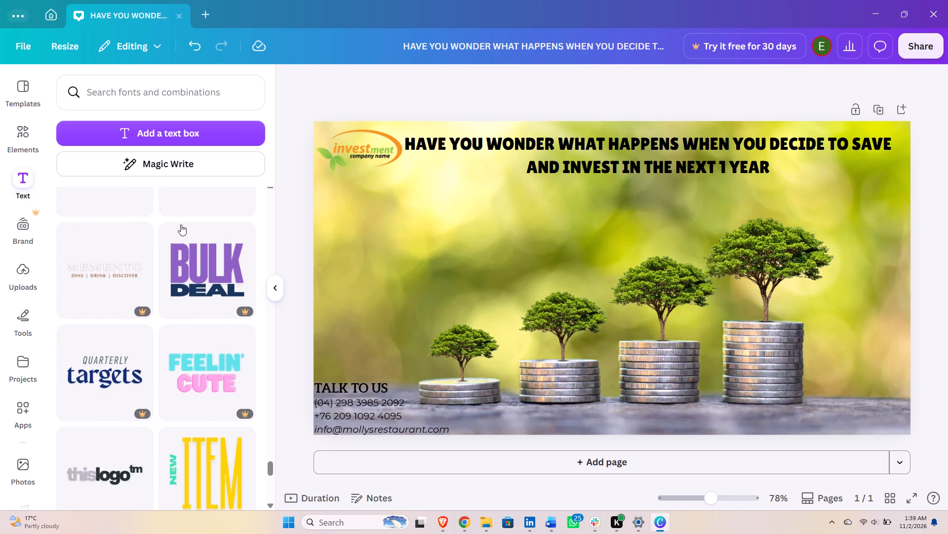
{"action": "scroll", "coordinate": [181, 224], "scroll_direction": "down", "scroll_amount": 8}
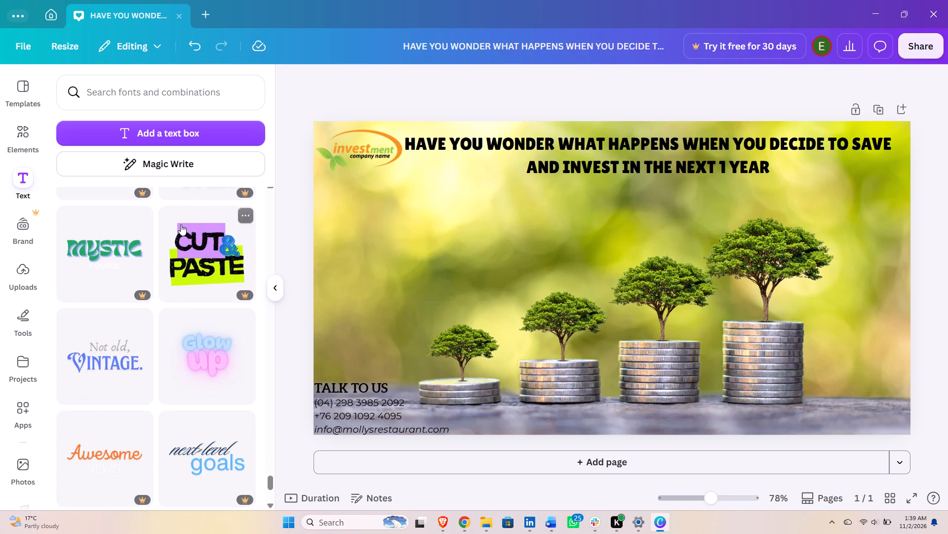
{"action": "scroll", "coordinate": [181, 224], "scroll_direction": "down", "scroll_amount": 8}
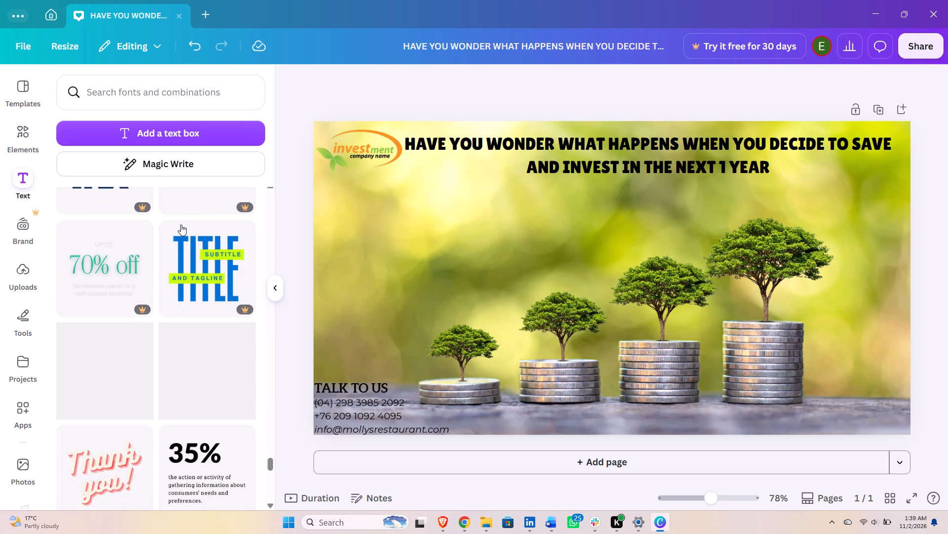
{"action": "scroll", "coordinate": [181, 224], "scroll_direction": "down", "scroll_amount": 11}
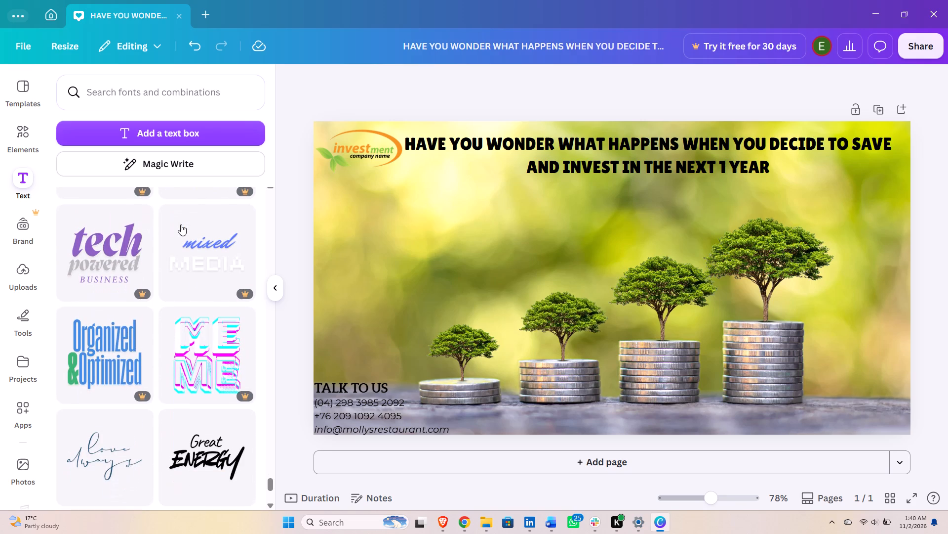
{"action": "scroll", "coordinate": [181, 224], "scroll_direction": "down", "scroll_amount": 2}
{"action": "scroll", "coordinate": [186, 274], "scroll_direction": "down", "scroll_amount": 2}
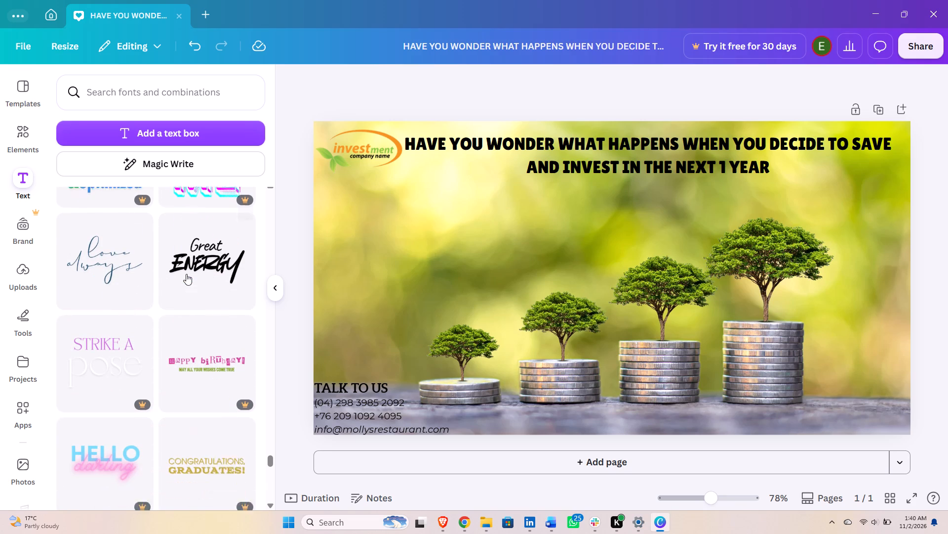
{"action": "scroll", "coordinate": [186, 274], "scroll_direction": "down", "scroll_amount": 2}
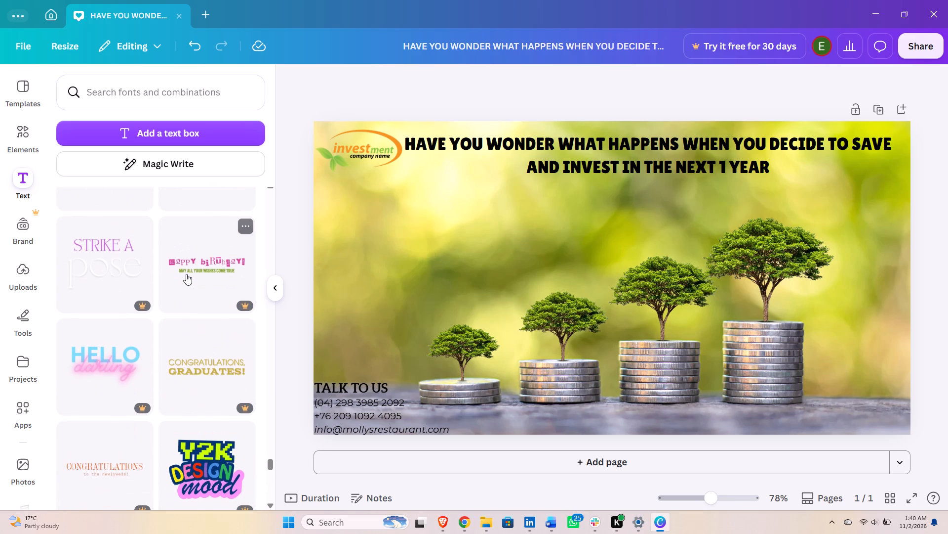
{"action": "scroll", "coordinate": [186, 274], "scroll_direction": "down", "scroll_amount": 17}
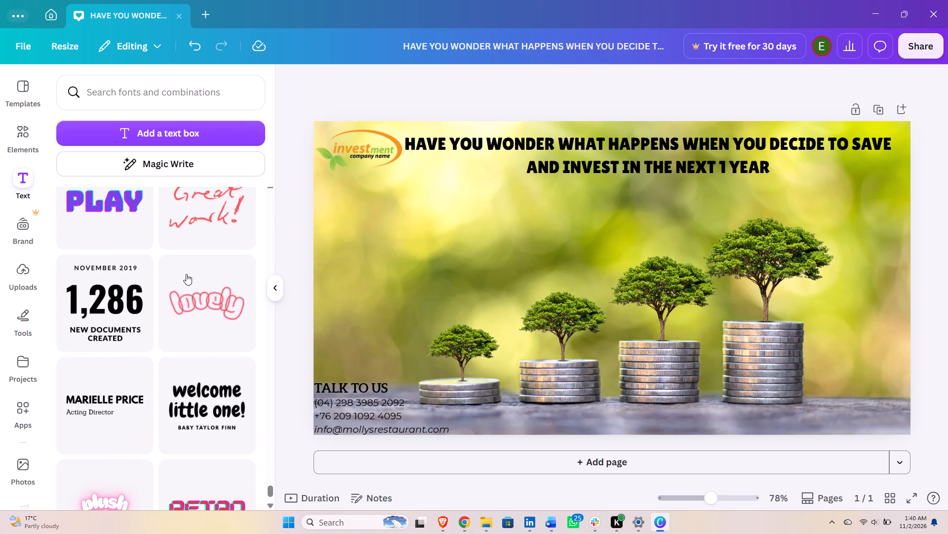
{"action": "scroll", "coordinate": [186, 274], "scroll_direction": "down", "scroll_amount": 2}
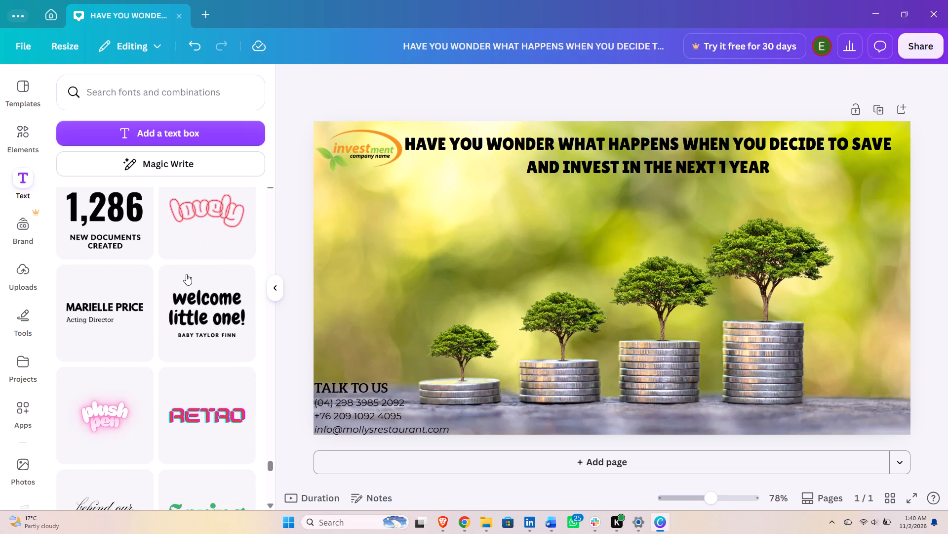
{"action": "left_click", "coordinate": [275, 283]}
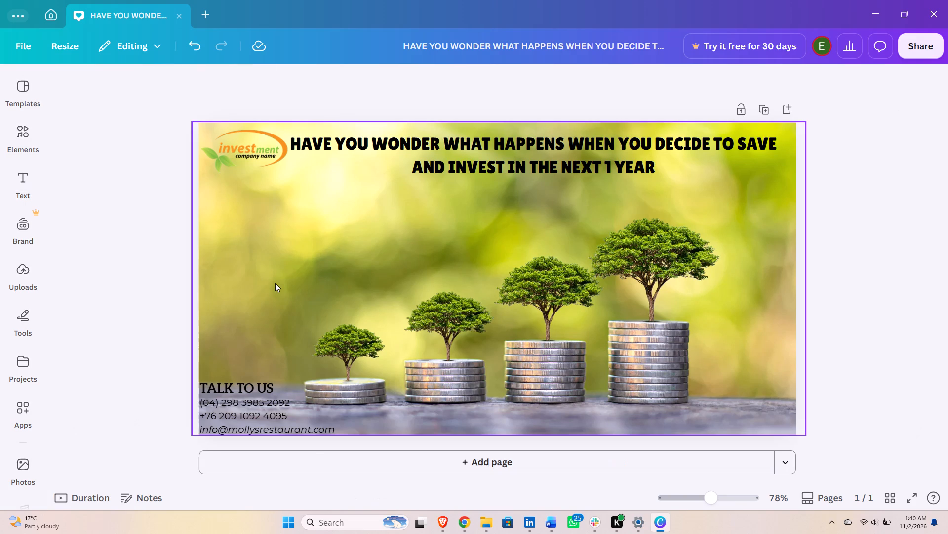
{"action": "left_click", "coordinate": [838, 307]}
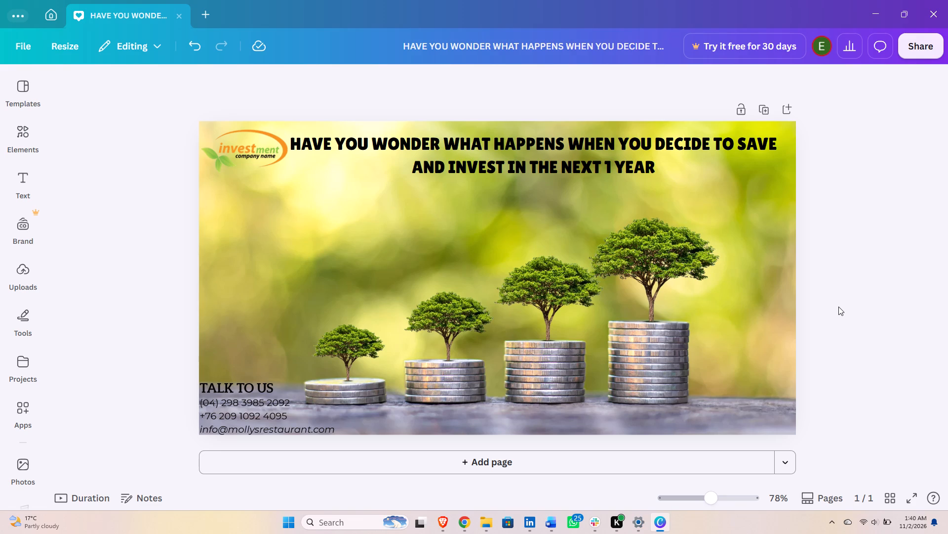